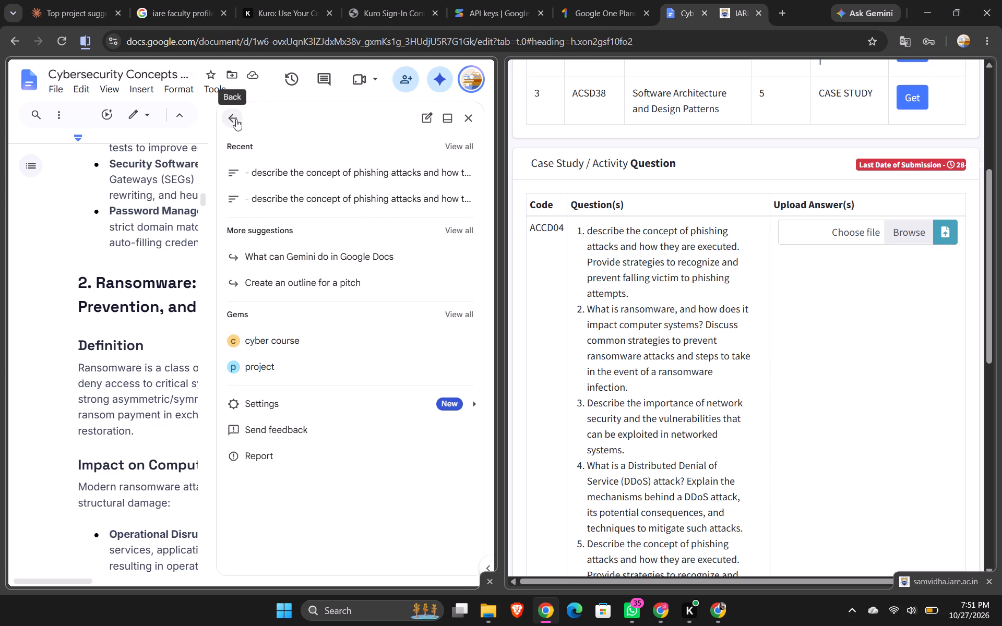
click(469, 115)
Skim the document from its beginning through the network security section against the first portal questions, and go back to the start.
scroll(336, 273, up, 7)
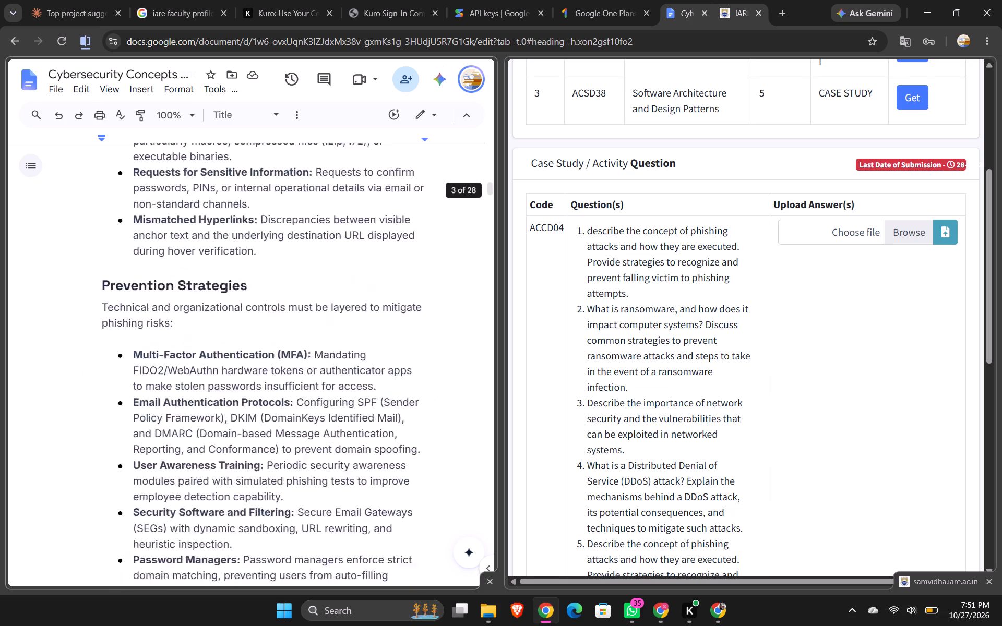
scroll(336, 273, up, 10)
scroll(336, 273, down, 1)
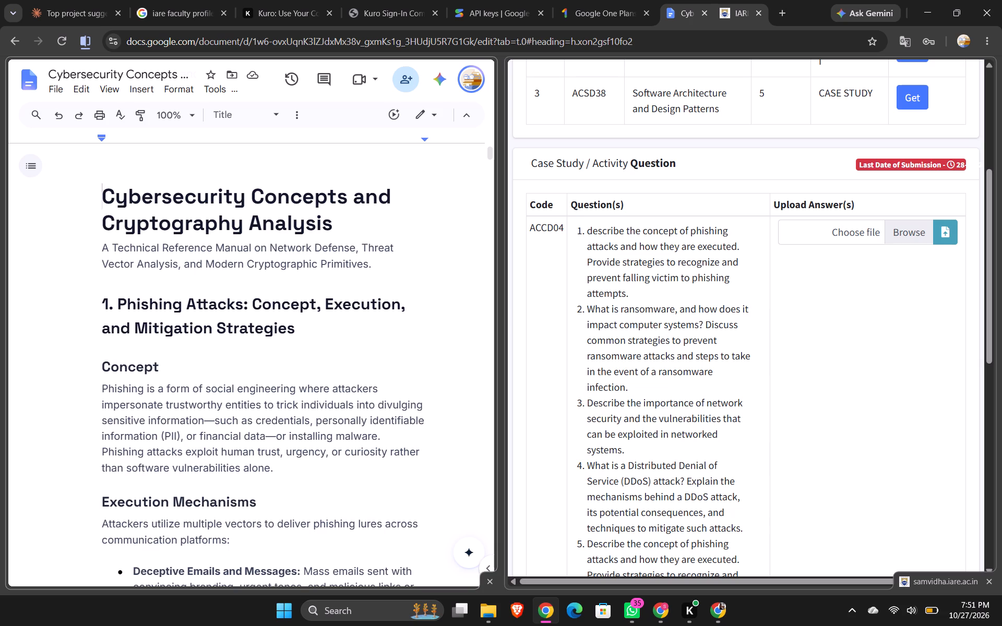
scroll(275, 474, down, 4)
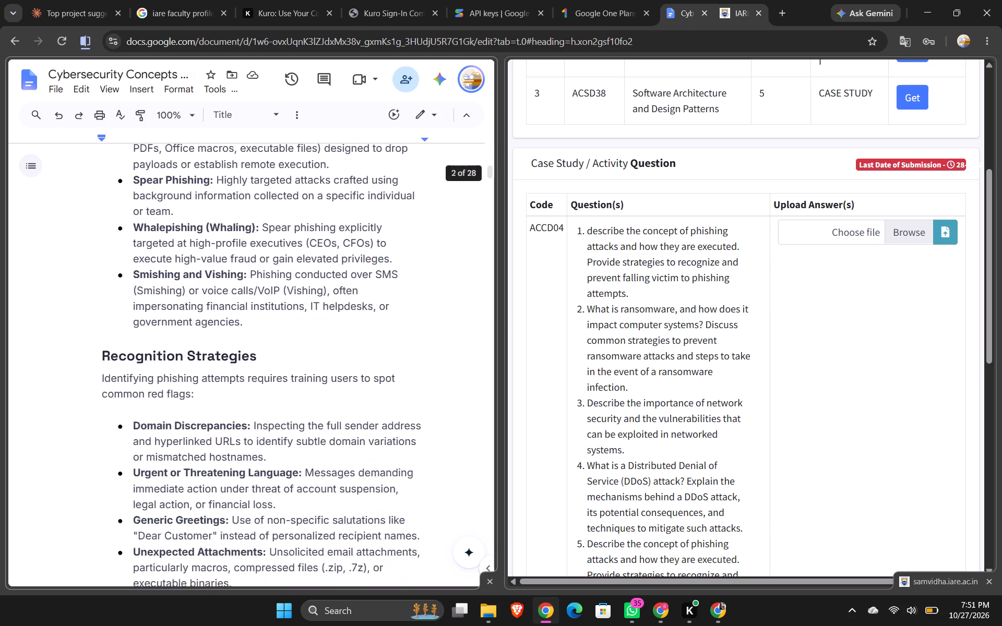
scroll(275, 474, down, 4)
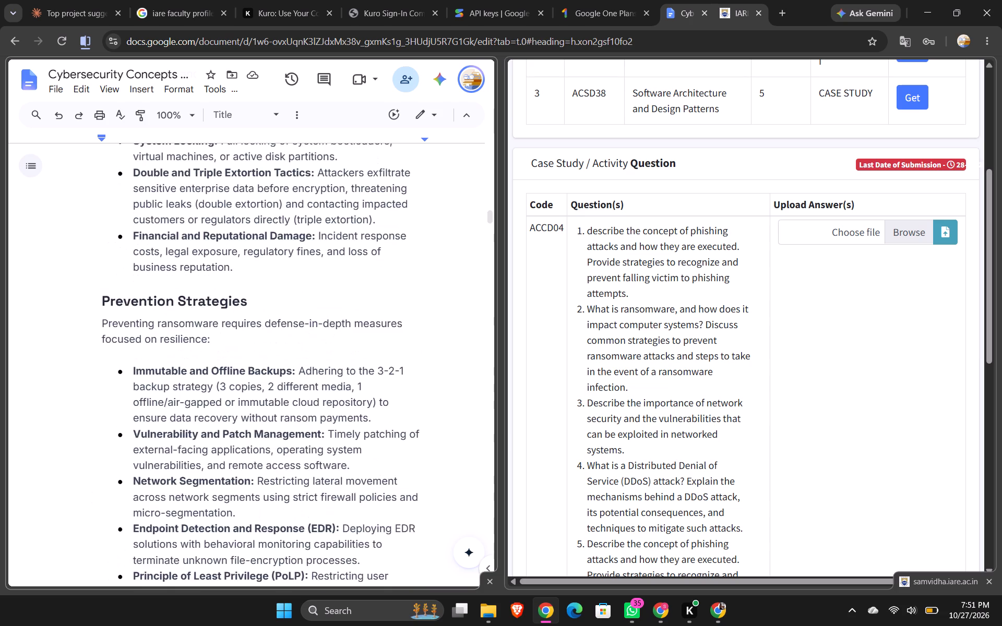
scroll(275, 474, down, 3)
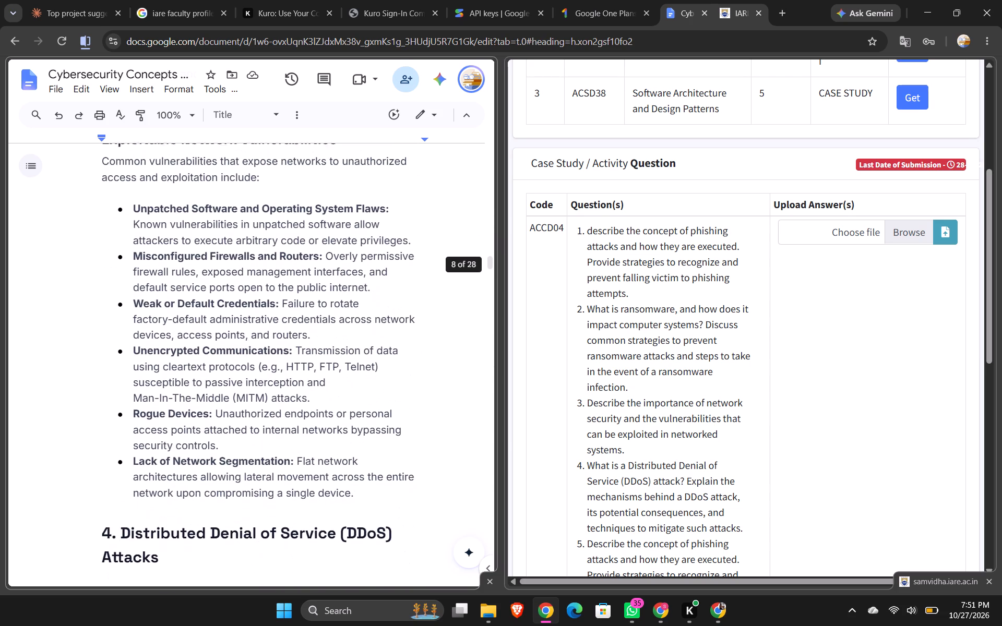
scroll(275, 474, down, 1)
scroll(275, 474, up, 7)
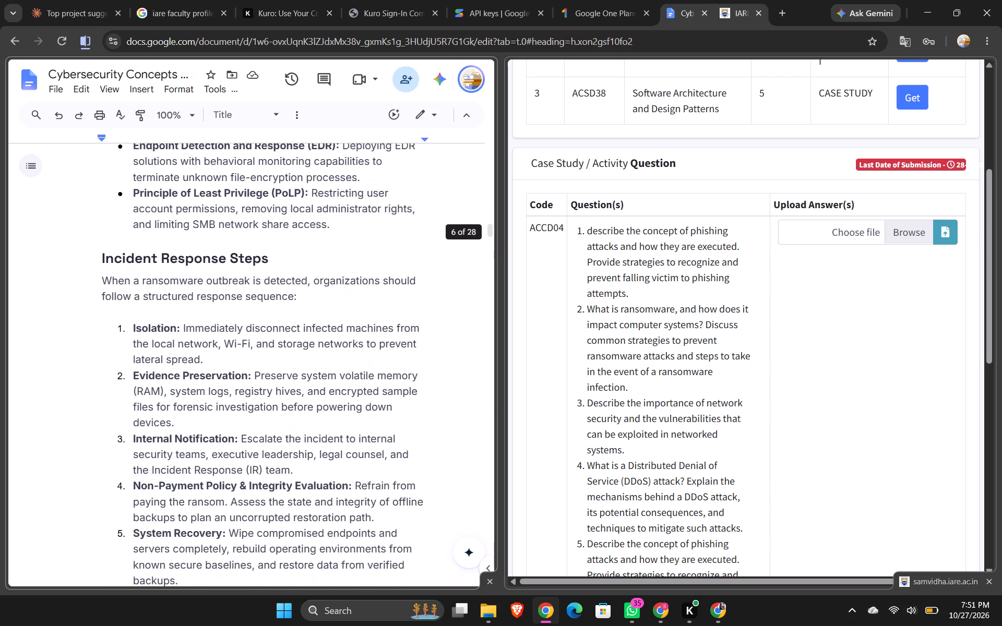
scroll(275, 474, up, 2)
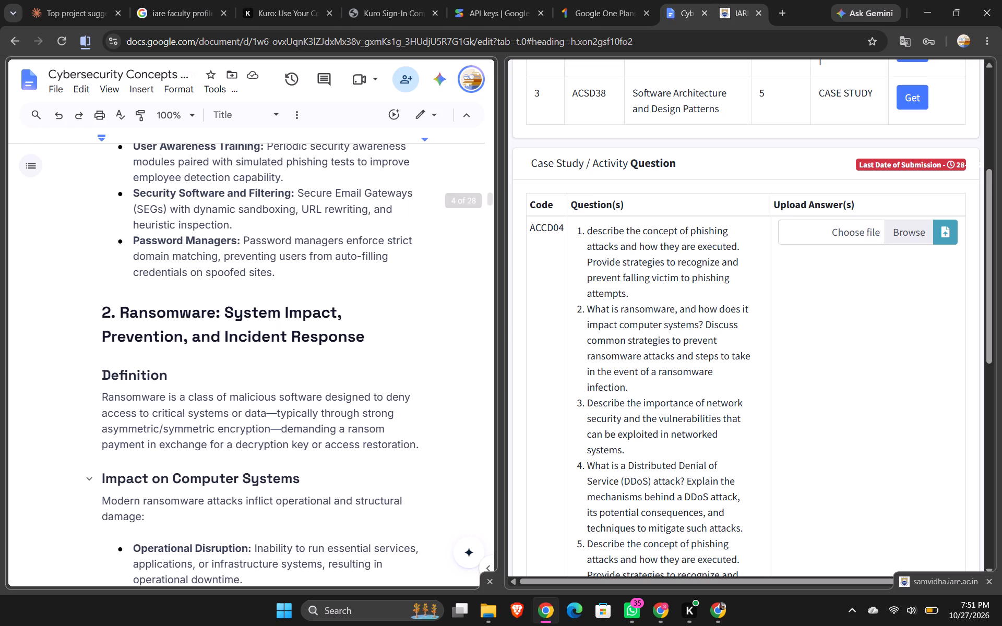
scroll(275, 474, up, 7)
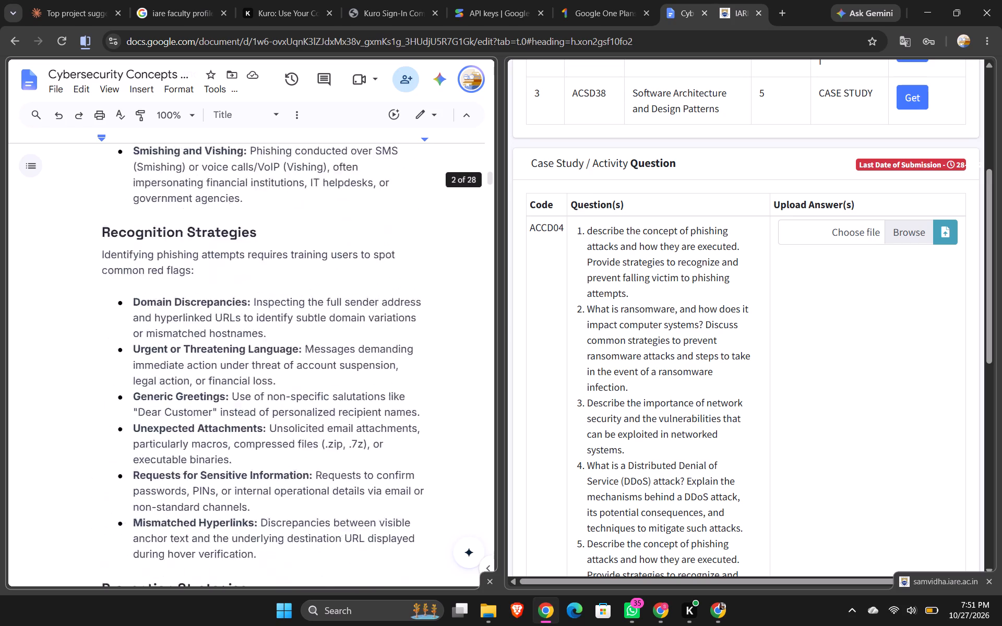
scroll(275, 474, up, 3)
Check the phishing, ransomware and network security sections against portal questions 1 to 3.
scroll(275, 474, down, 5)
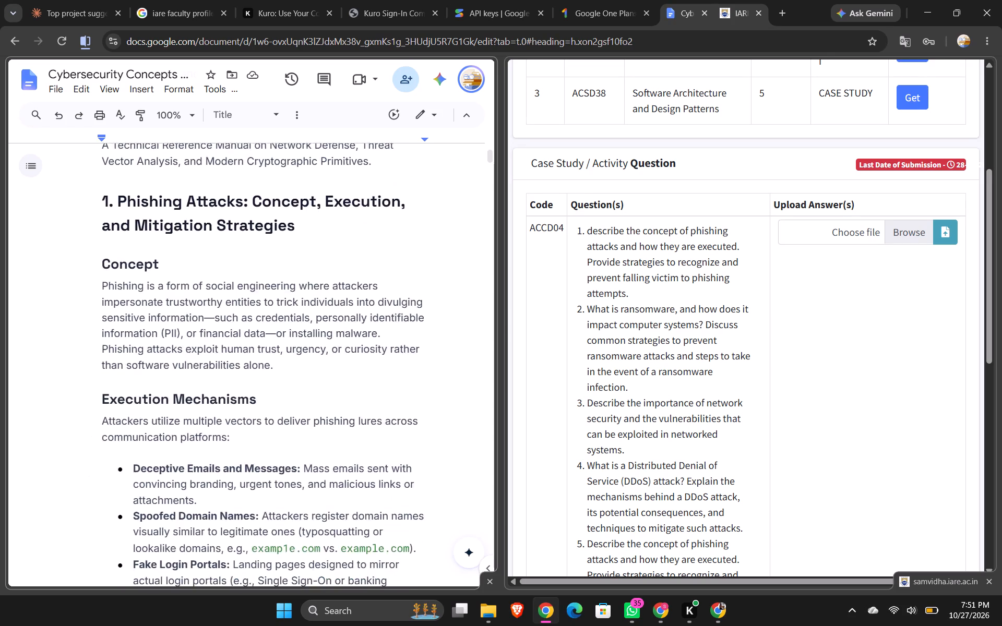
scroll(275, 474, down, 4)
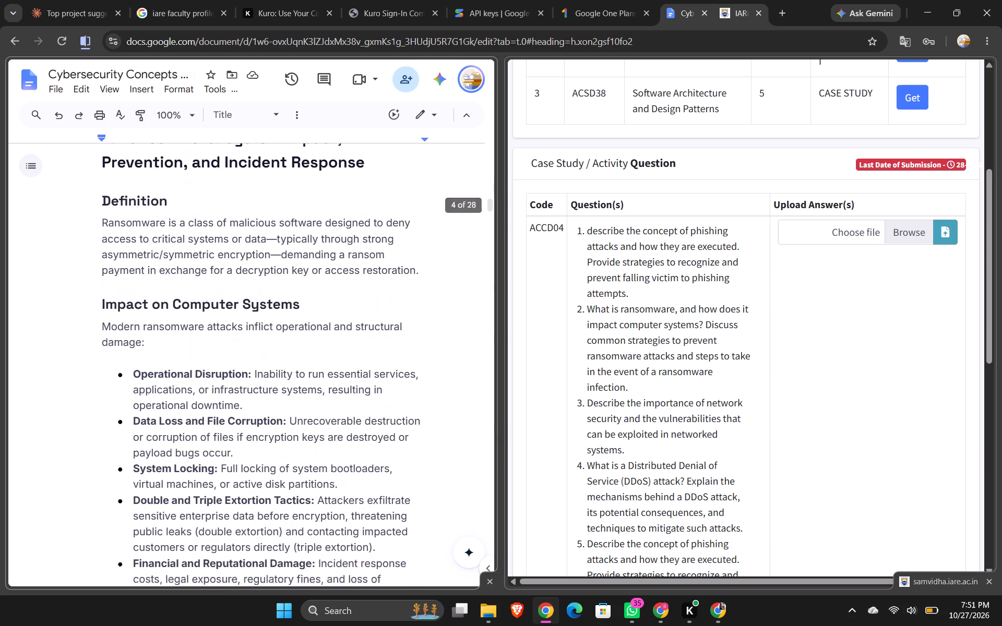
scroll(275, 474, down, 4)
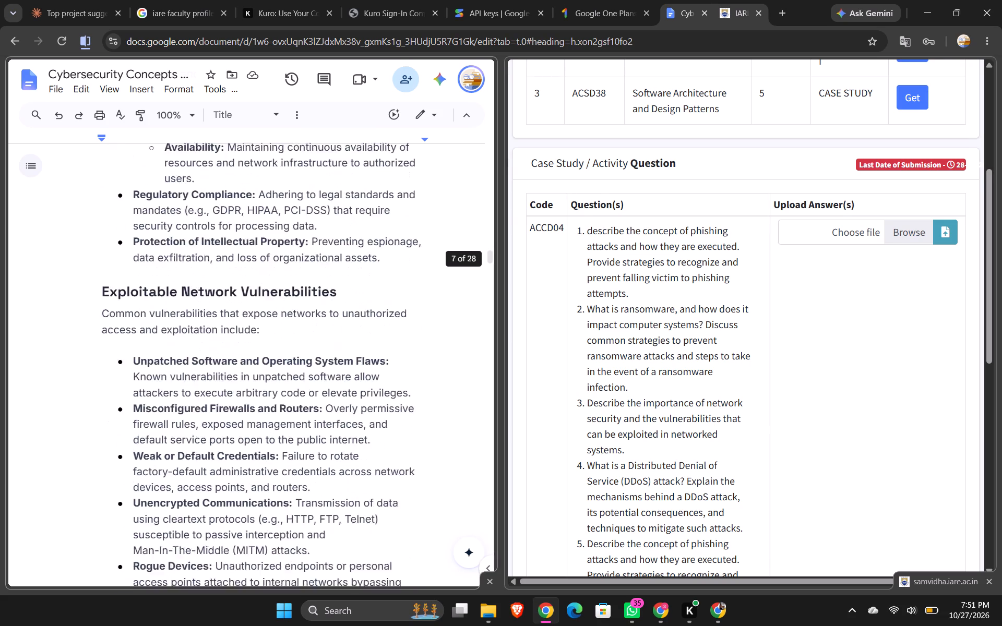
scroll(275, 474, down, 3)
scroll(275, 474, up, 5)
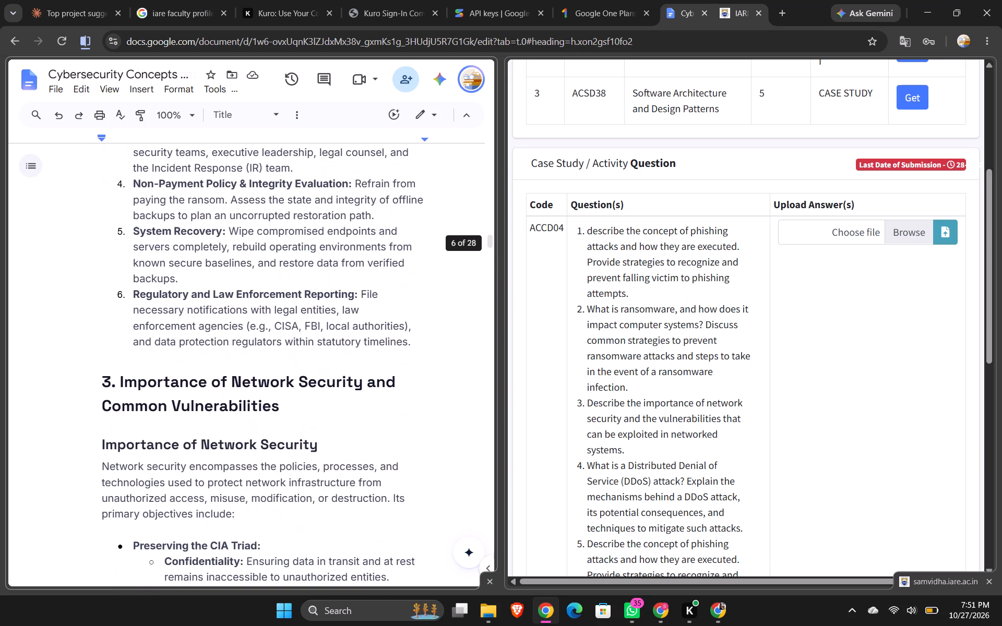
scroll(275, 474, down, 1)
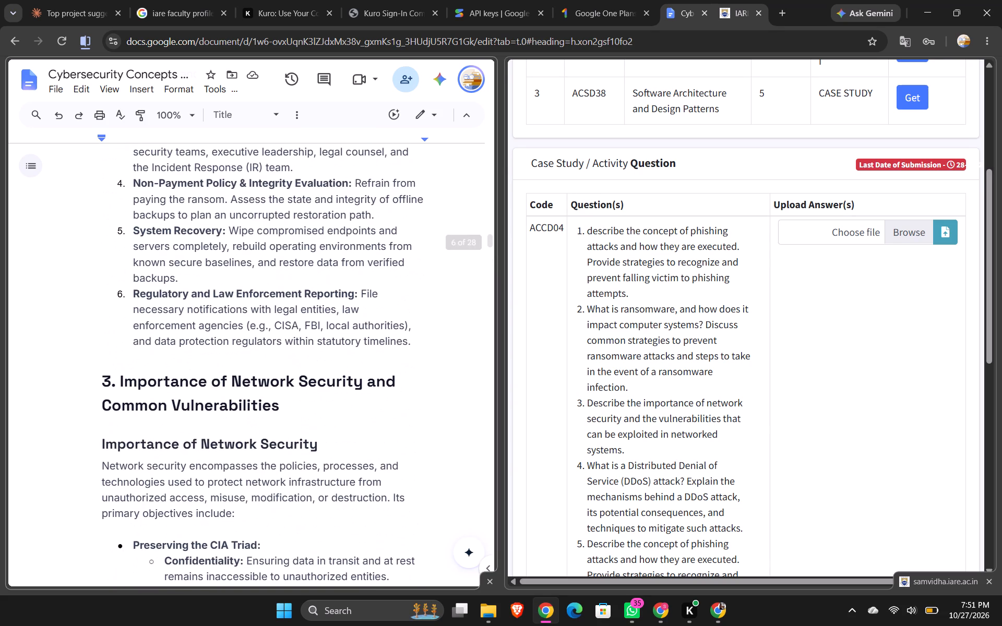
Check the network vulnerabilities and DDoS sections against portal questions 3 and 4, continuing to section 5 on cryptanalysis techniques.
scroll(275, 474, down, 1)
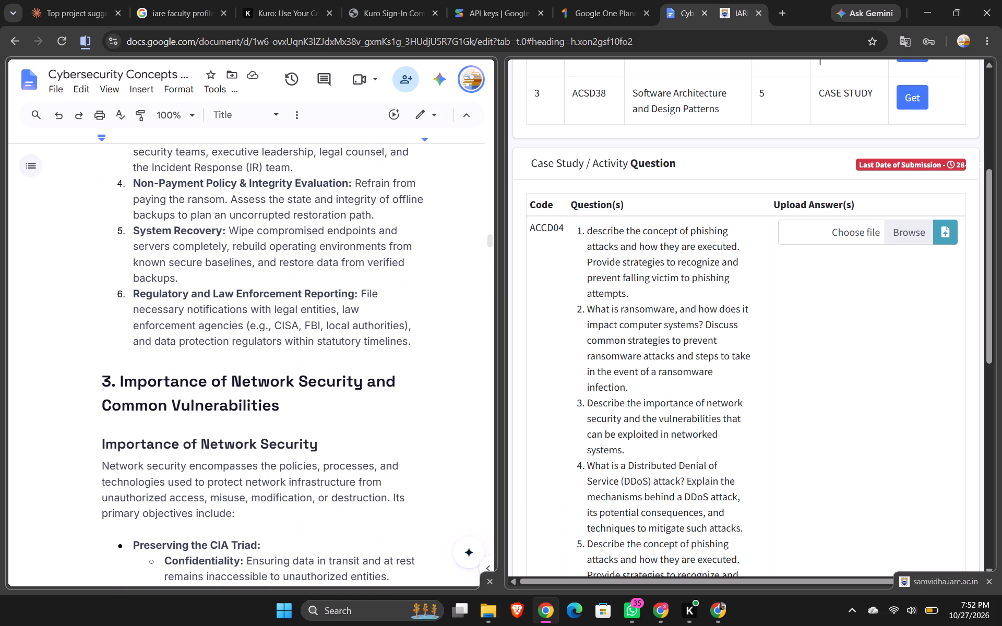
scroll(275, 474, down, 5)
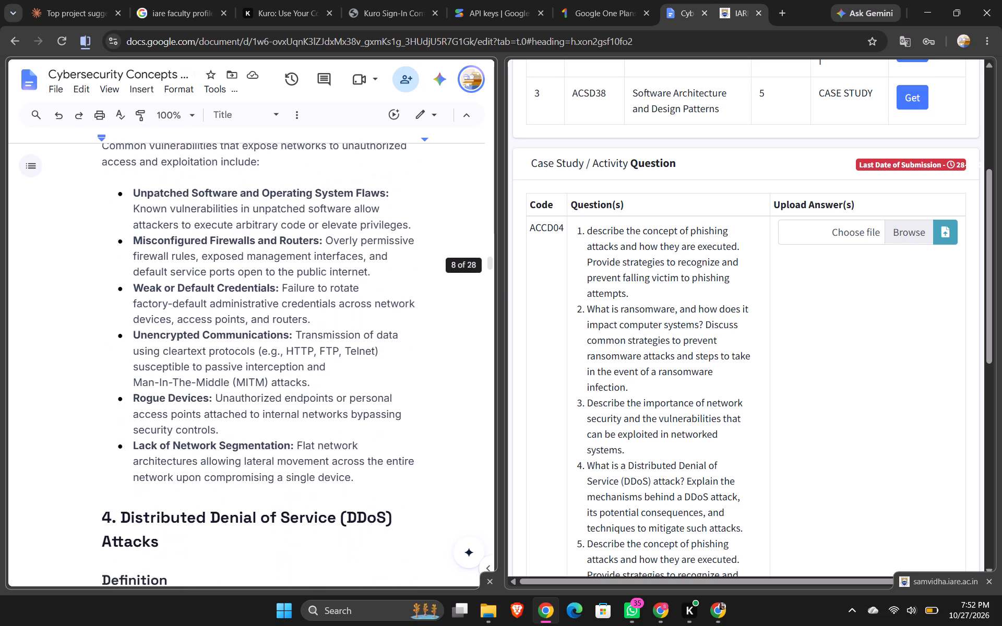
scroll(275, 474, down, 1)
scroll(275, 474, up, 1)
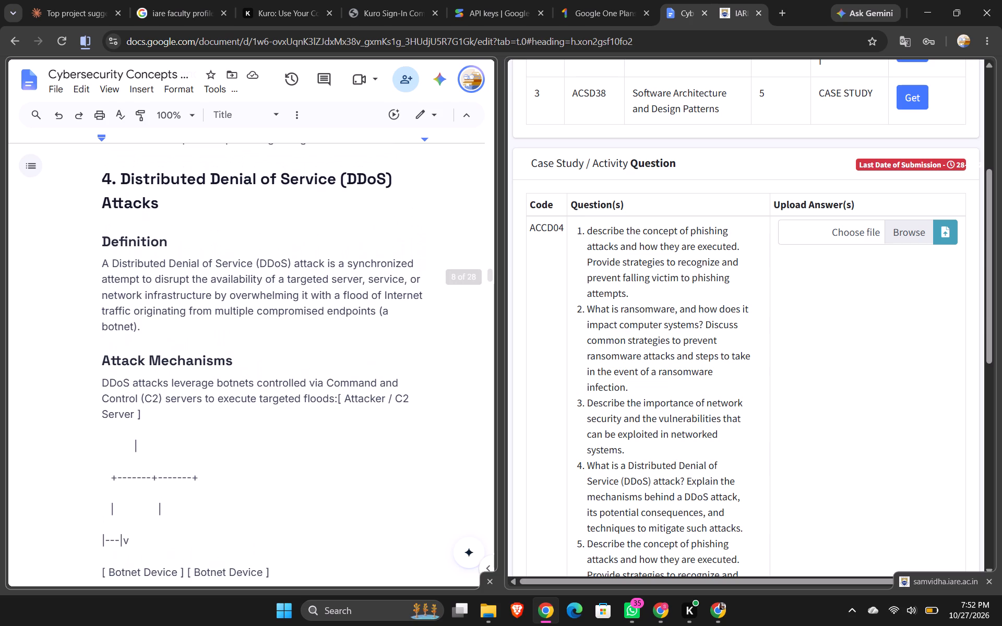
scroll(294, 467, down, 1)
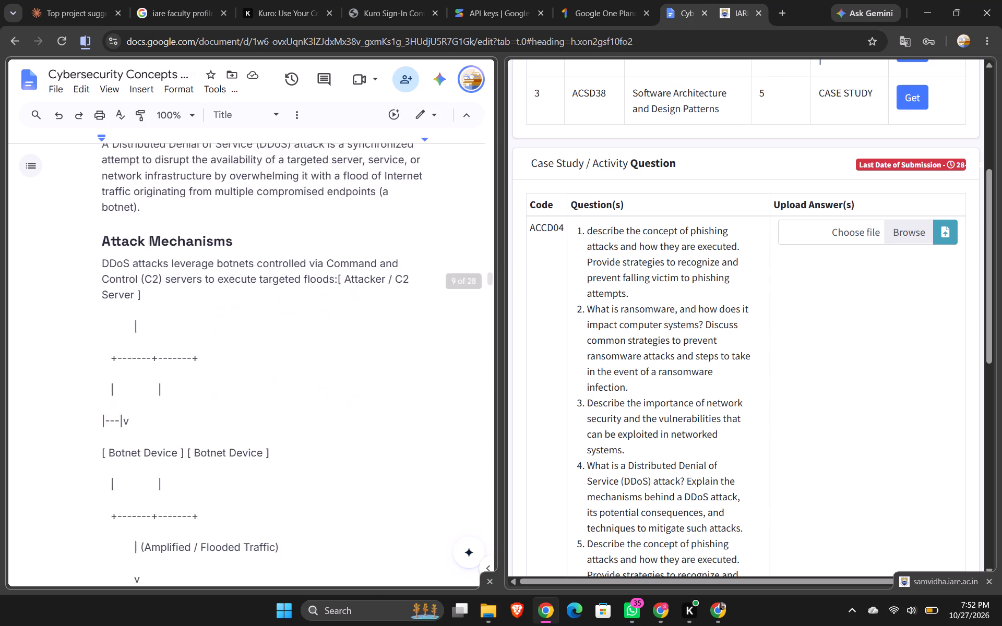
scroll(294, 467, down, 4)
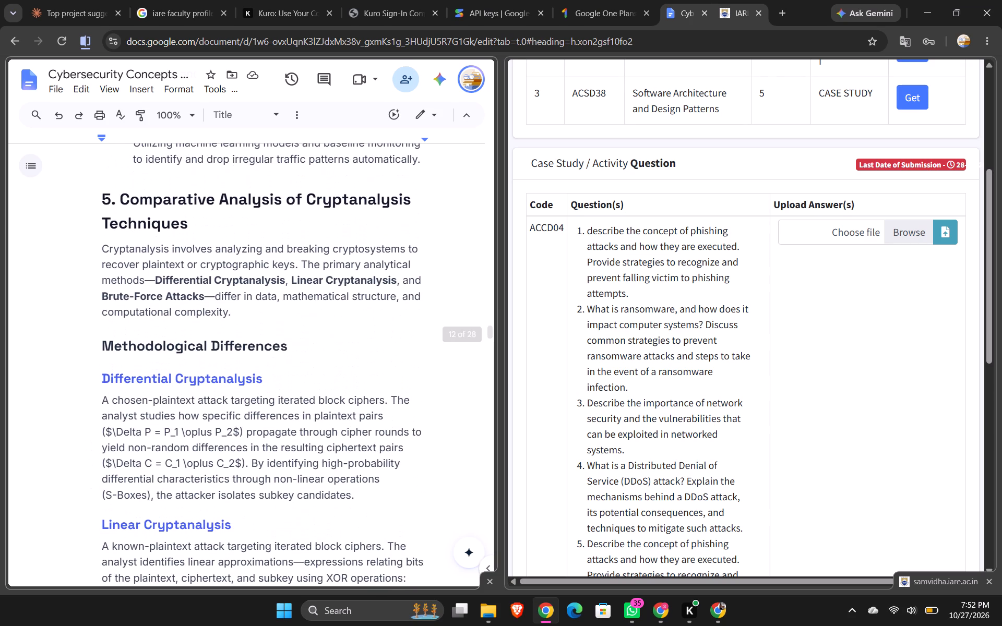
Read portal questions 5 to 9 and compare them with the document's cryptanalysis, DES and AES sections.
scroll(687, 467, down, 1)
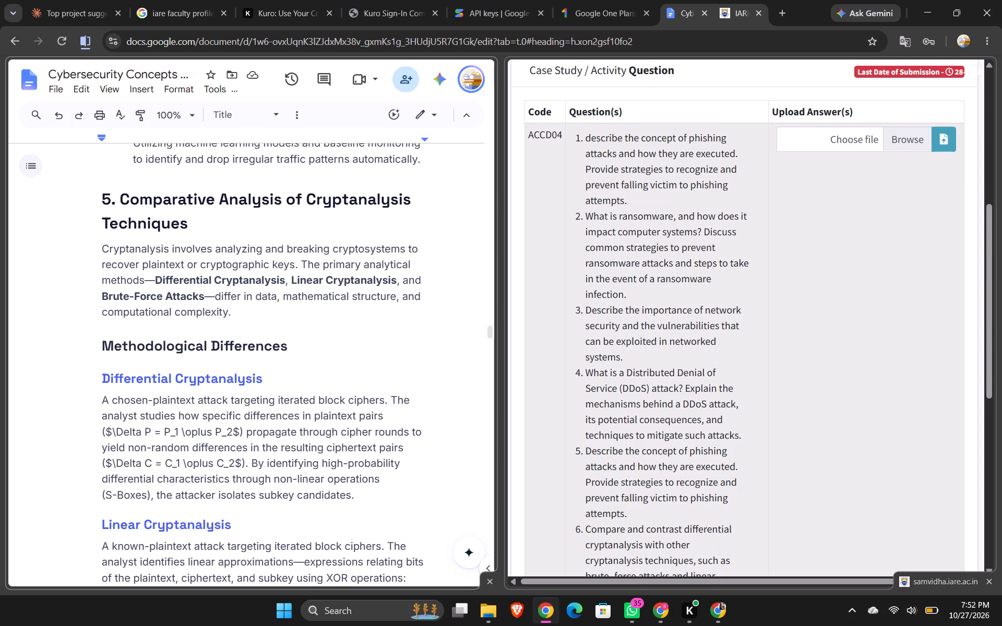
scroll(687, 467, down, 1)
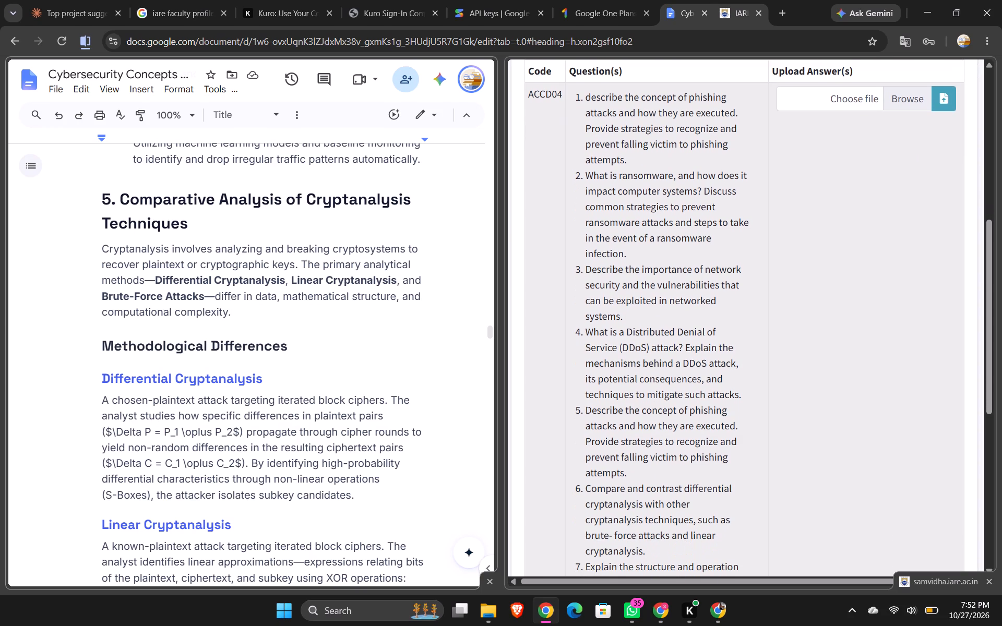
scroll(687, 467, down, 2)
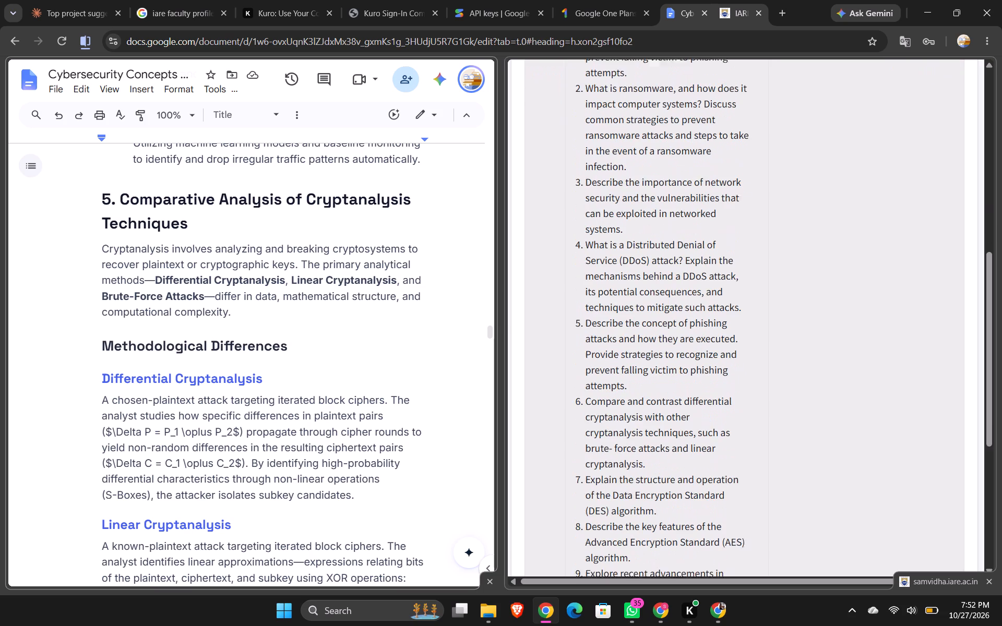
scroll(363, 459, down, 4)
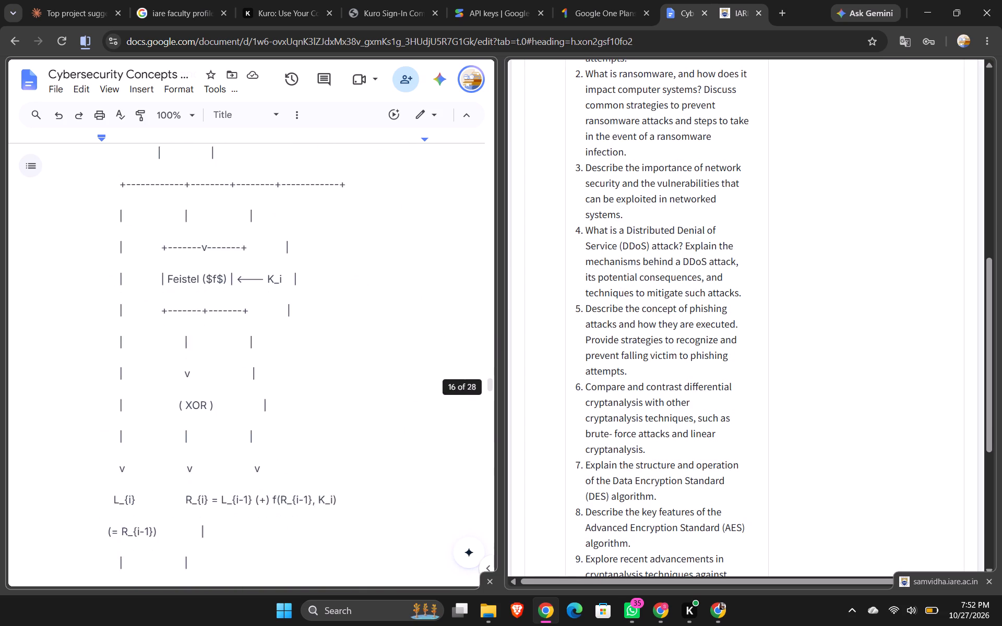
scroll(363, 459, down, 4)
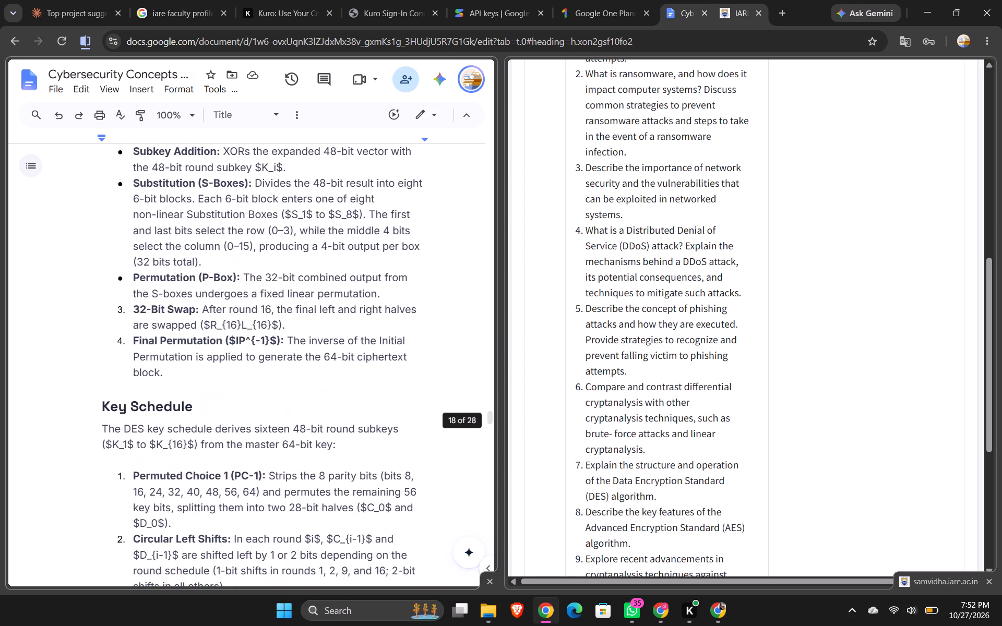
scroll(363, 459, down, 2)
scroll(363, 459, up, 1)
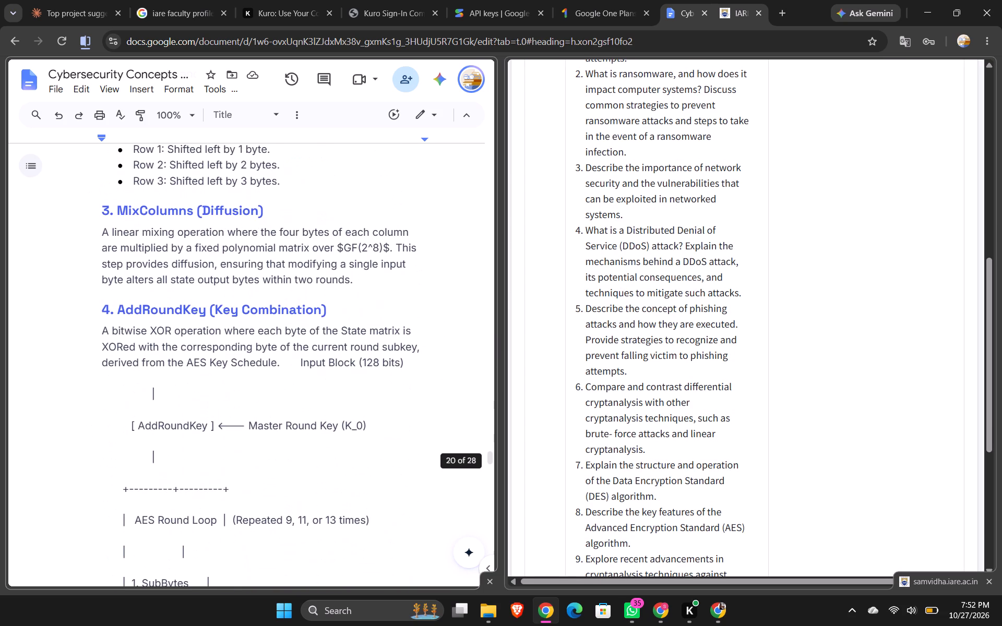
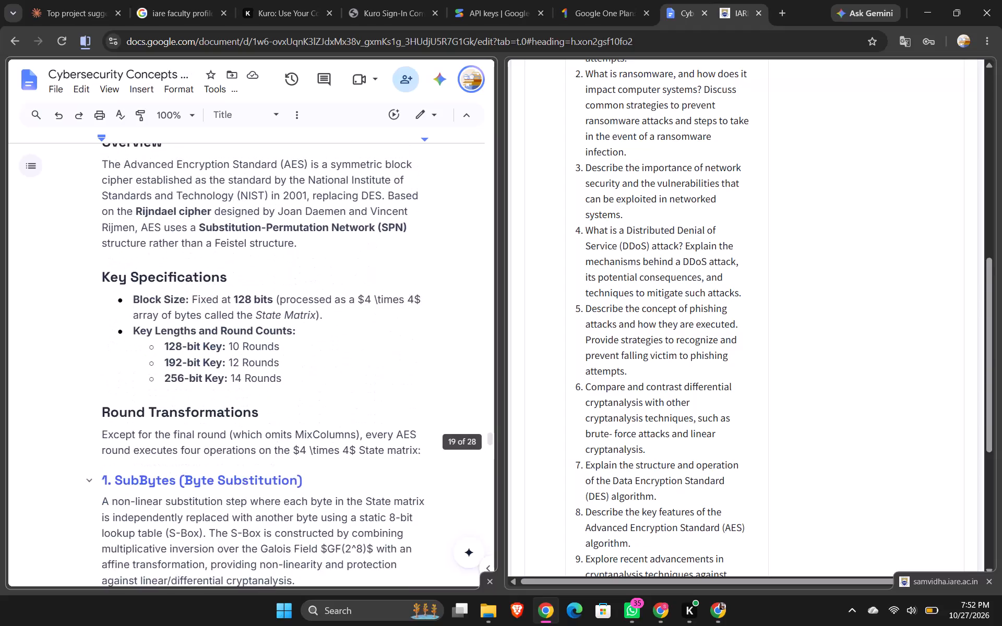
Recheck the document's AES, DES and cryptanalysis sections in reverse order against portal questions 6 to 8.
scroll(363, 459, up, 1)
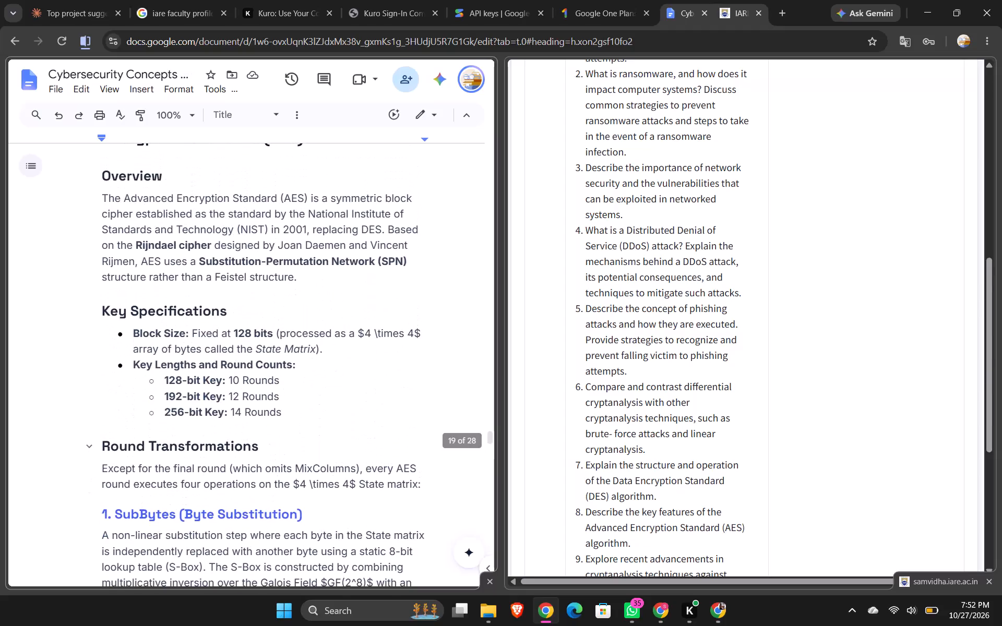
scroll(363, 459, up, 1)
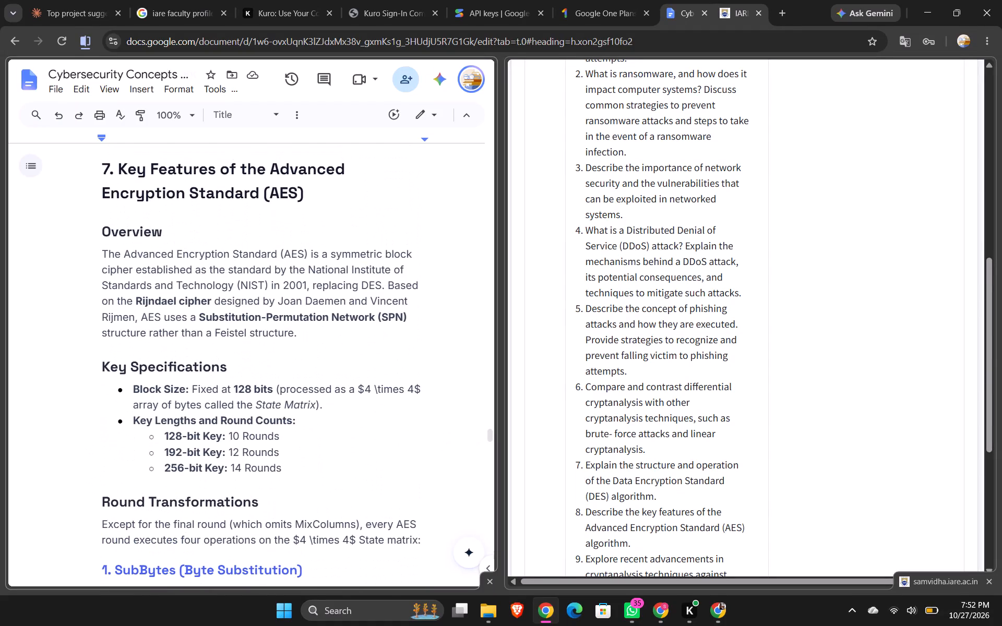
scroll(363, 459, up, 2)
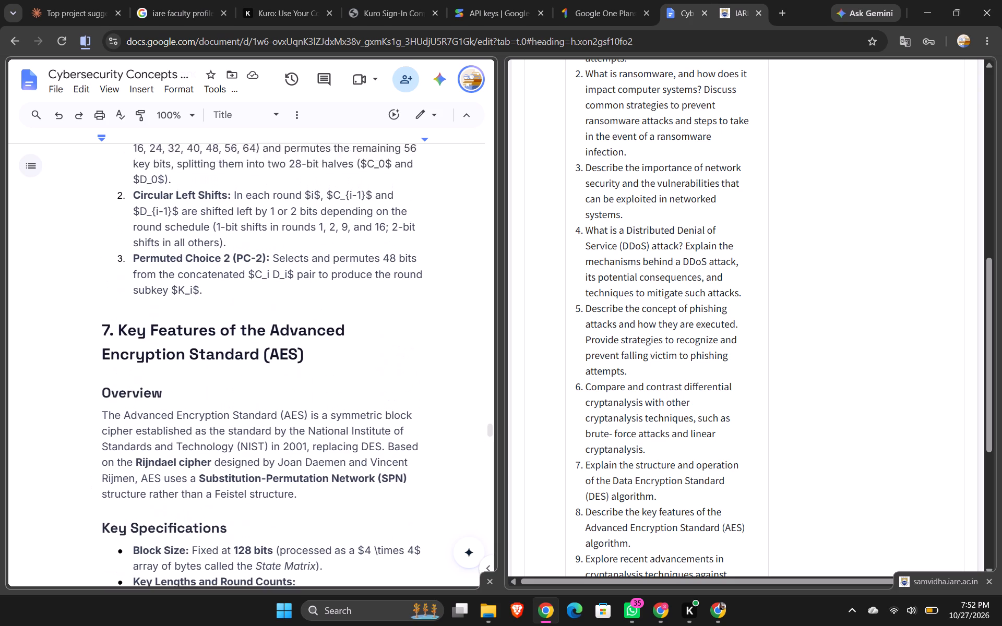
scroll(363, 459, up, 5)
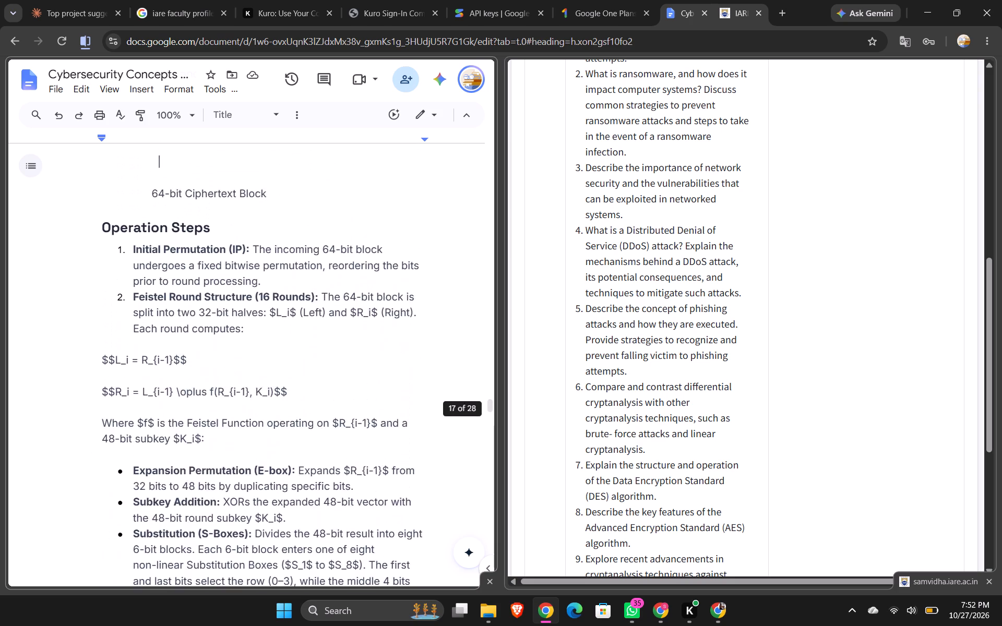
scroll(363, 459, up, 4)
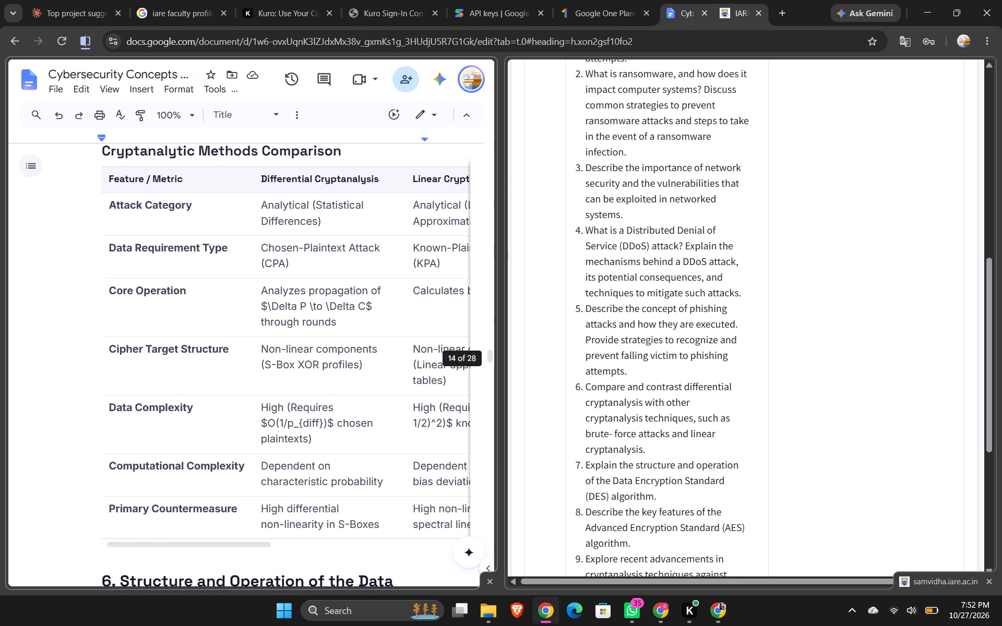
scroll(363, 459, up, 2)
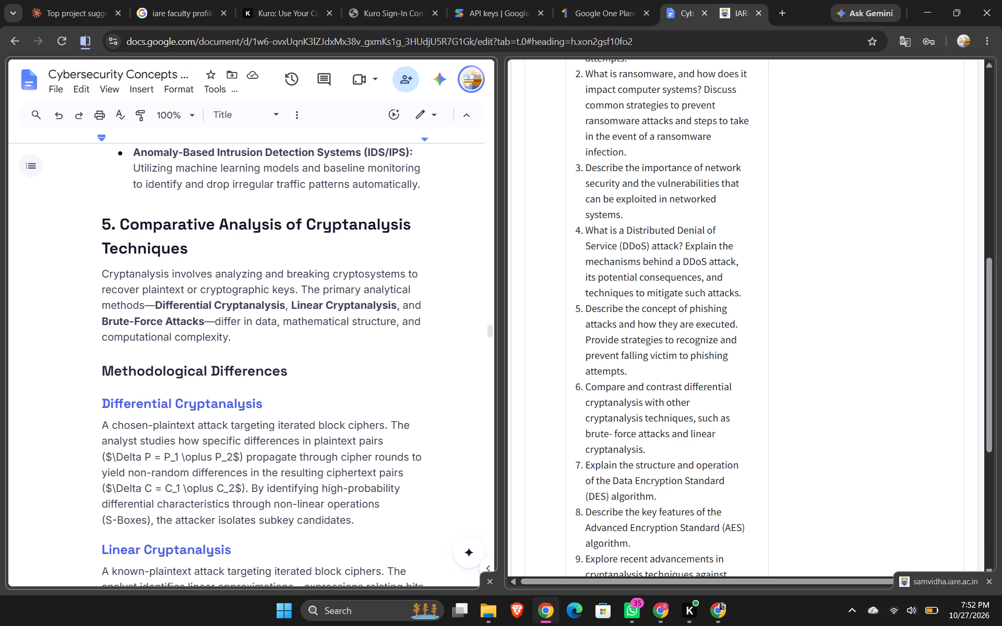
Compare document sections 5 to 9, from cryptanalysis techniques to the DES and AES comparison, with portal questions 6 to 10.
scroll(363, 459, down, 1)
scroll(696, 470, down, 2)
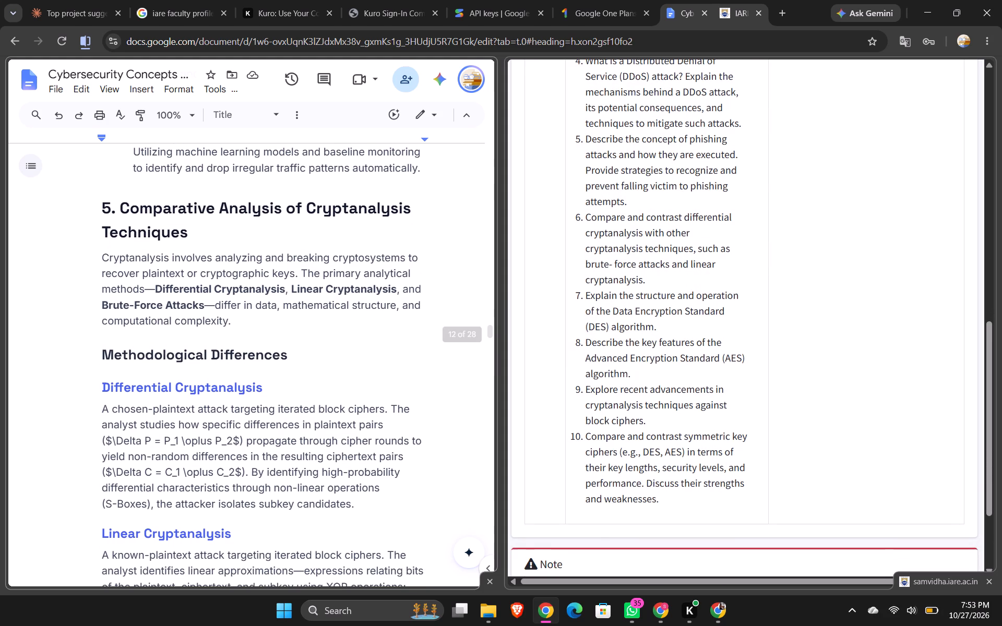
scroll(263, 428, down, 6)
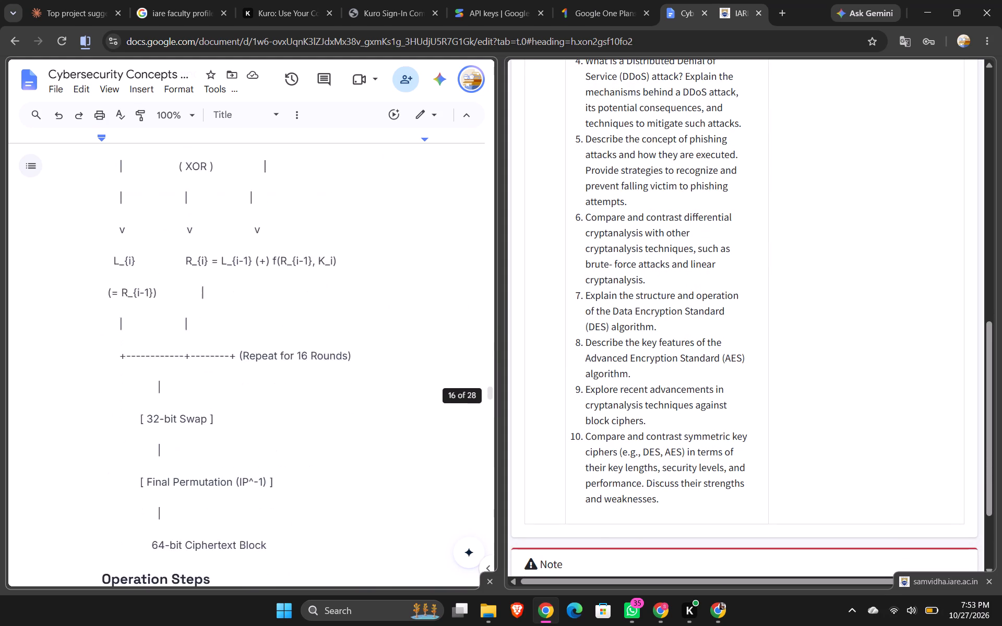
scroll(263, 428, down, 1)
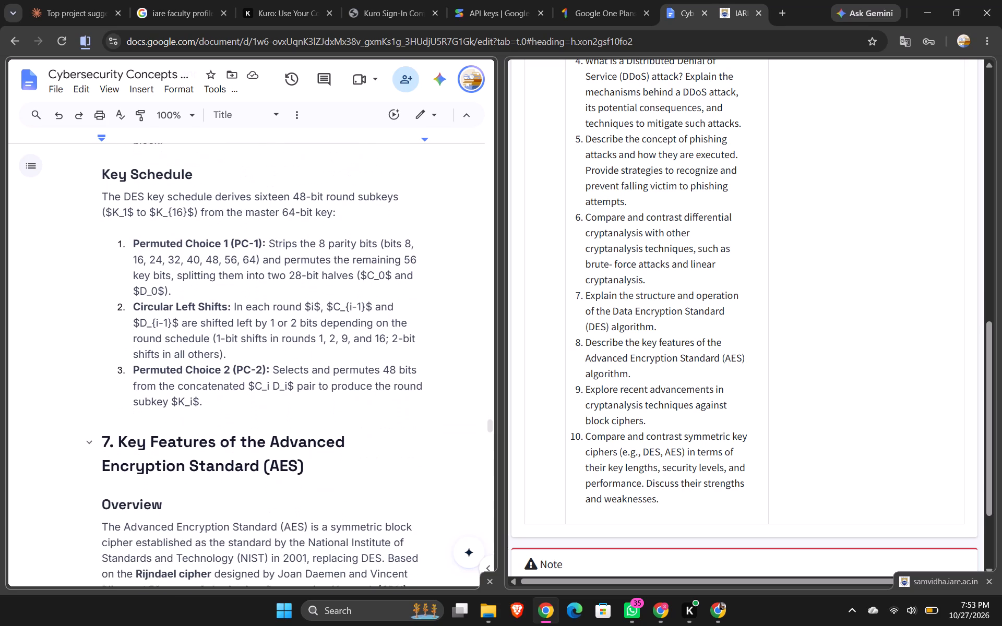
scroll(263, 428, down, 1)
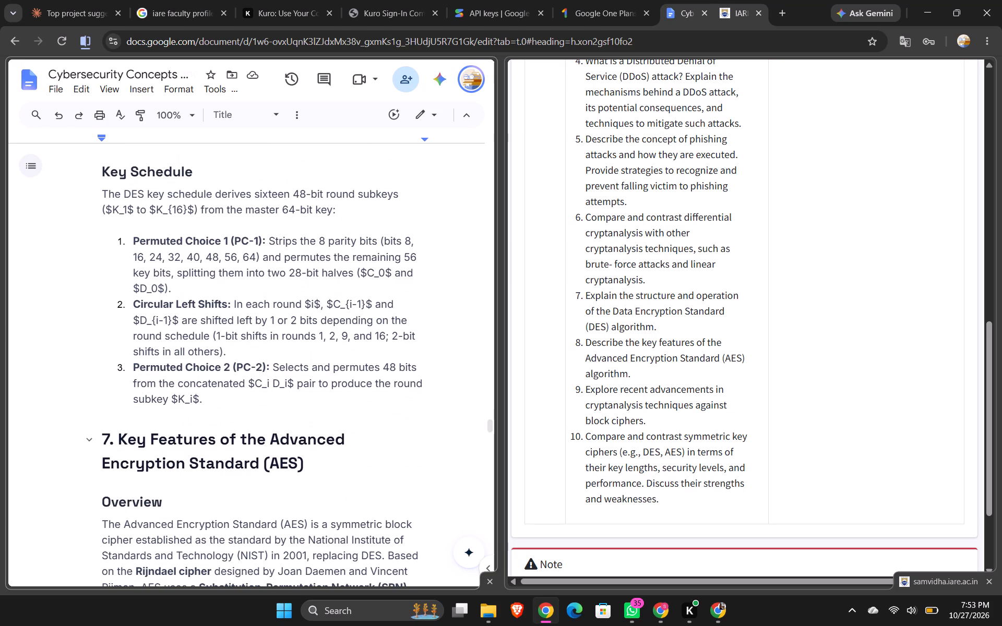
scroll(263, 428, down, 6)
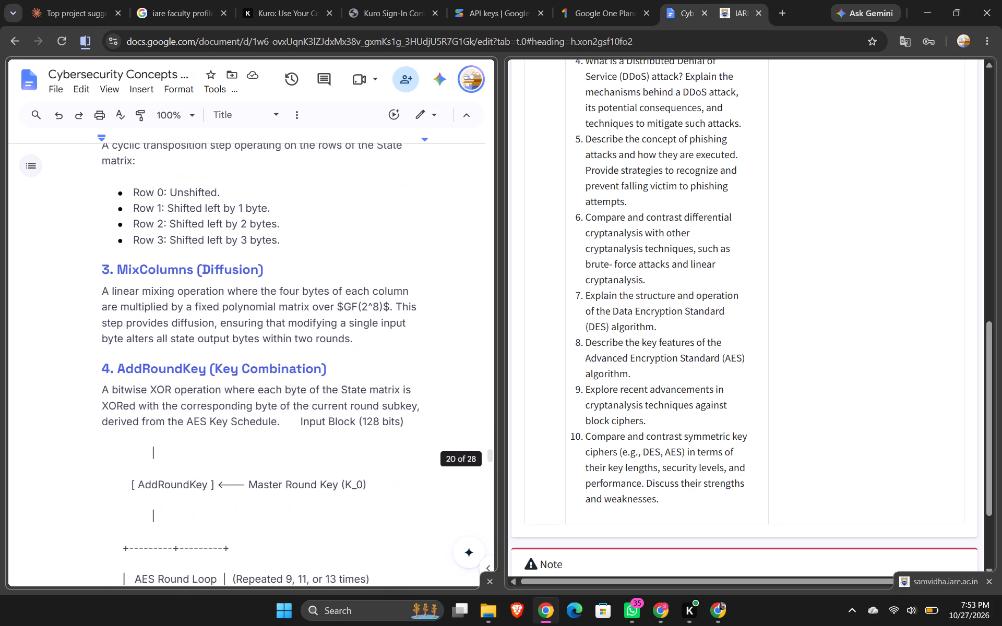
scroll(263, 428, down, 5)
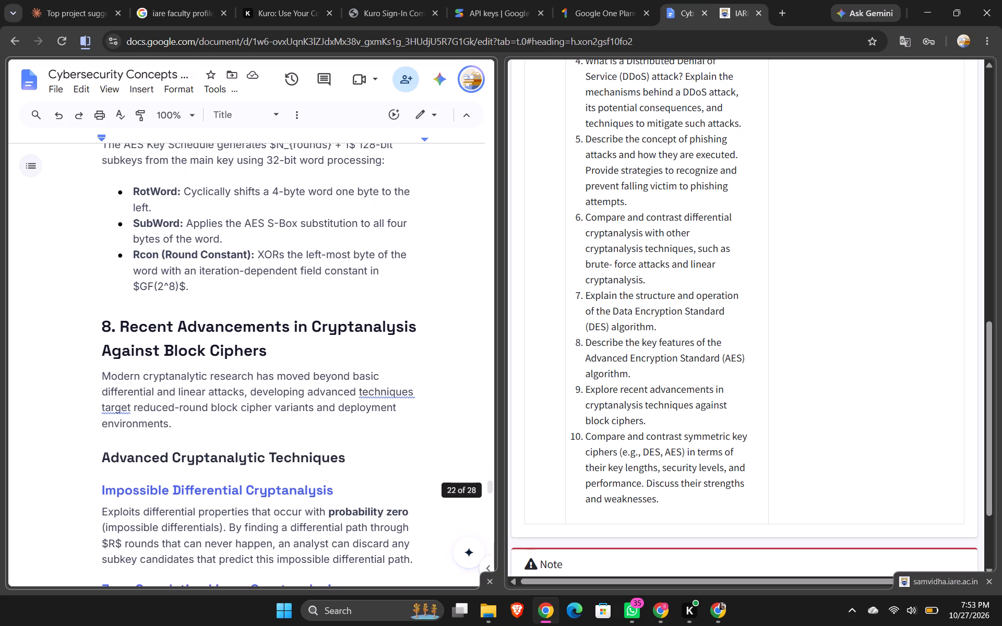
scroll(263, 428, down, 1)
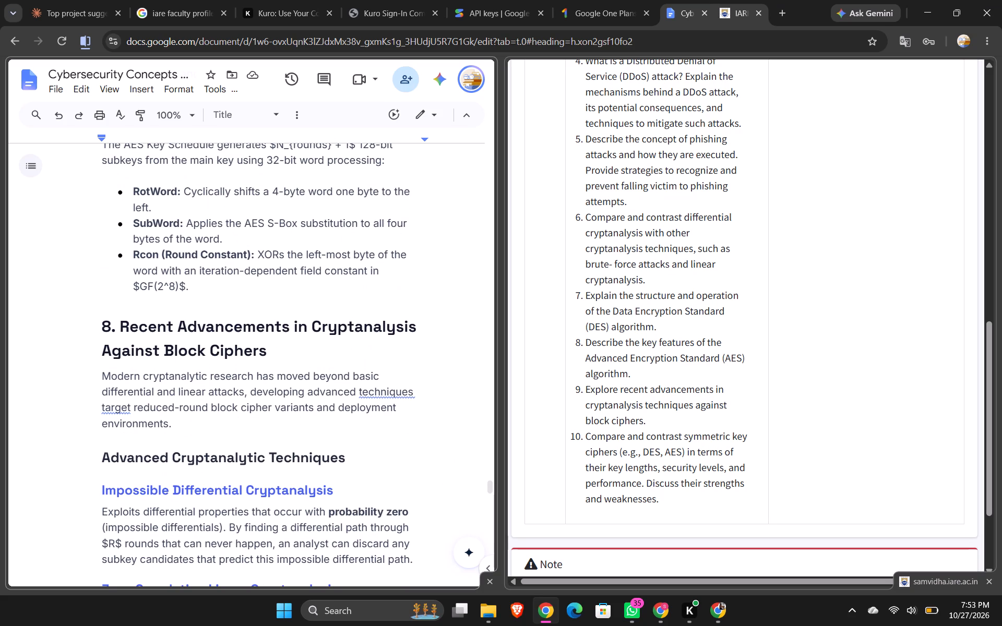
scroll(263, 428, down, 2)
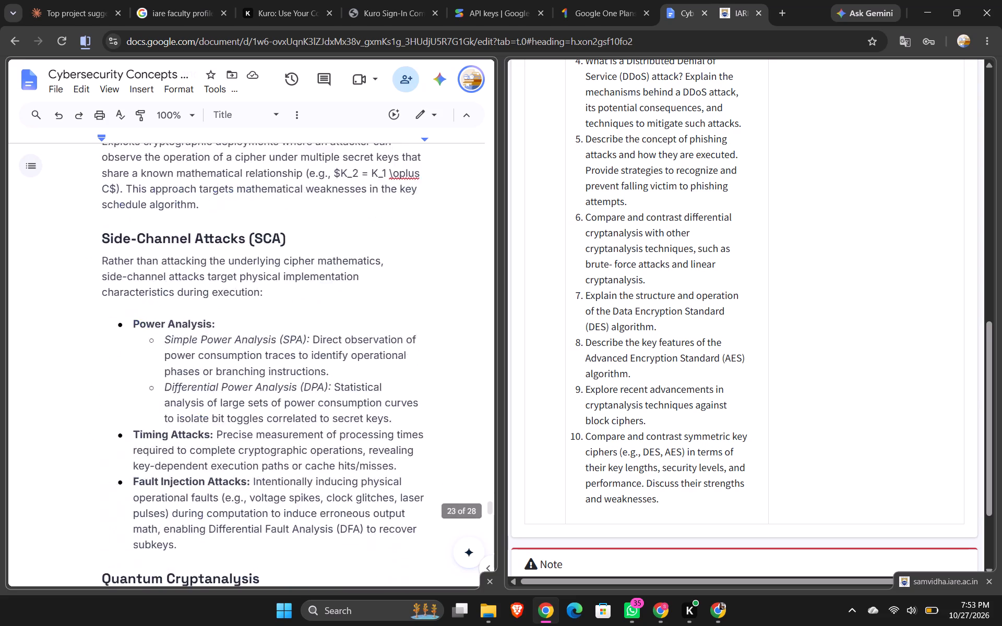
scroll(263, 428, down, 1)
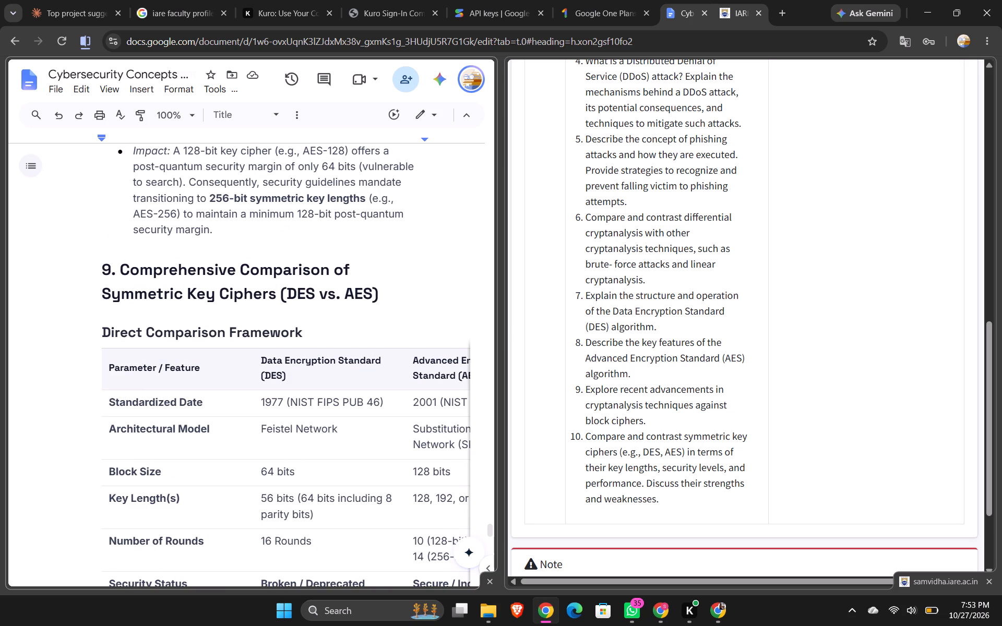
click(432, 81)
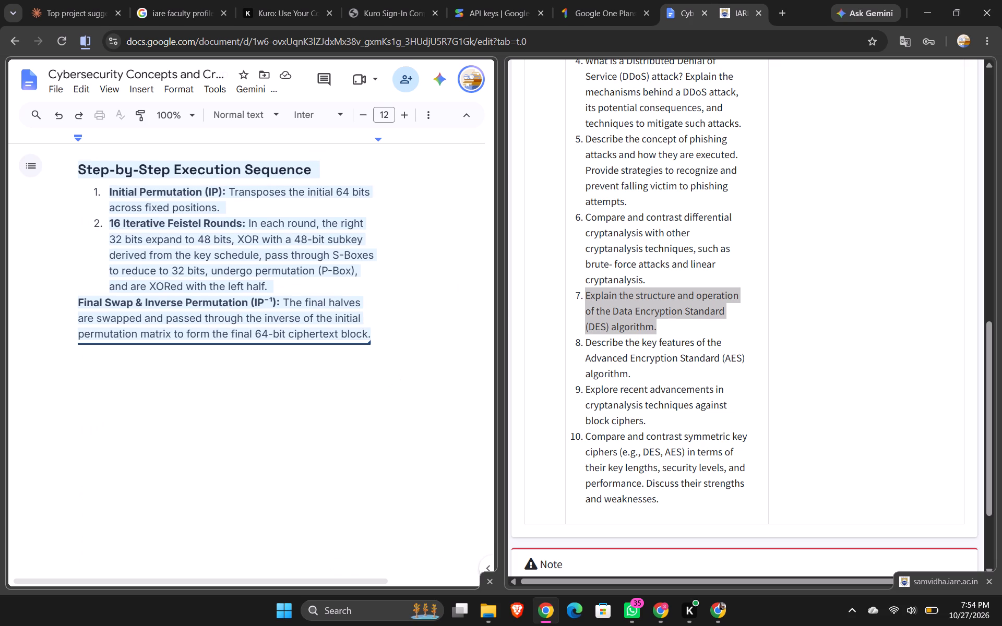
click(303, 401)
scroll(303, 401, up, 3)
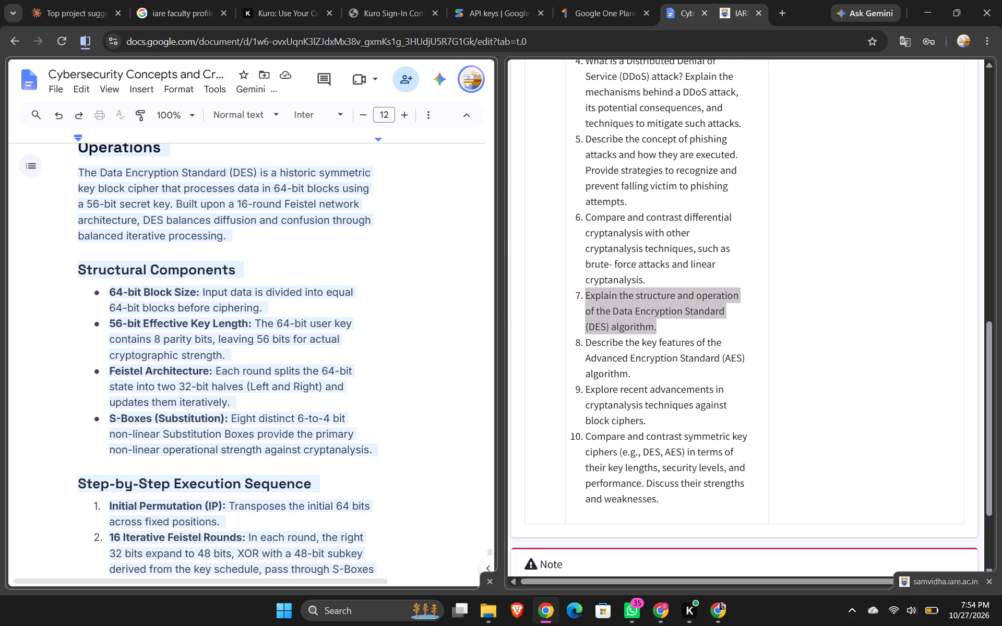
scroll(303, 401, up, 1)
click(434, 231)
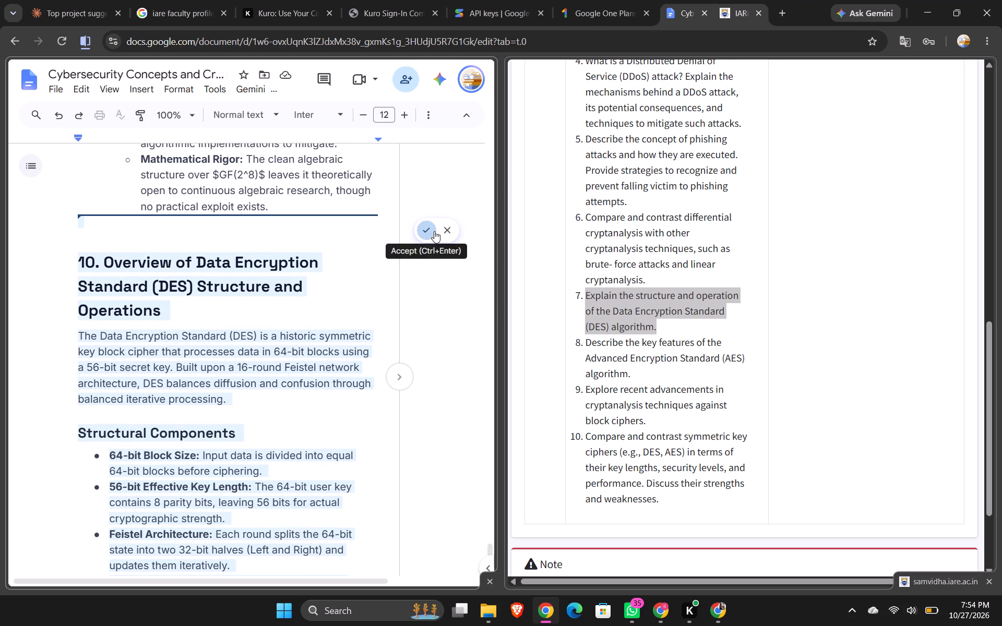
scroll(284, 318, up, 3)
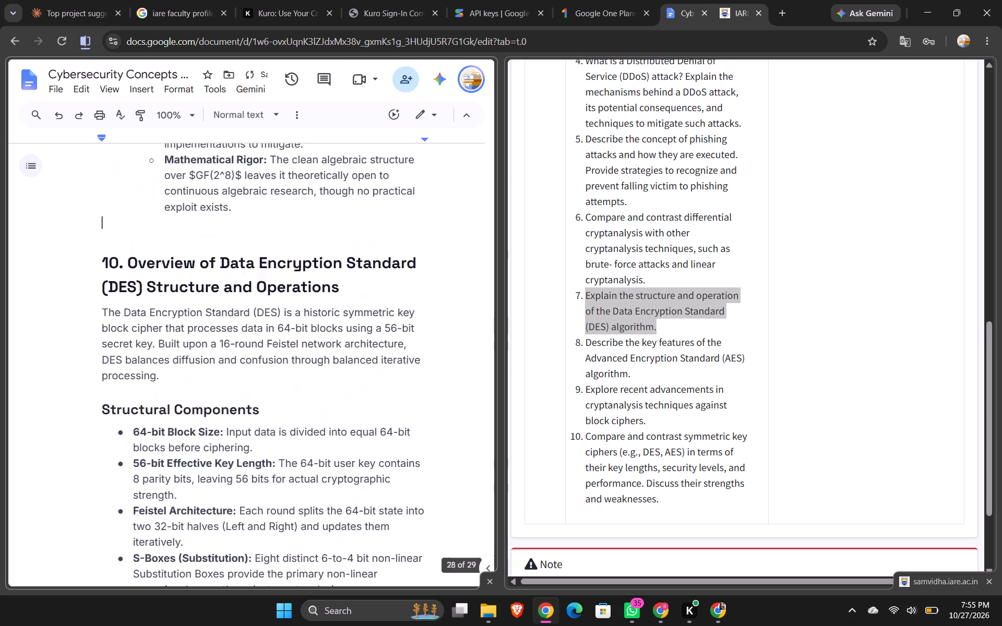
scroll(284, 318, down, 5)
scroll(284, 318, up, 5)
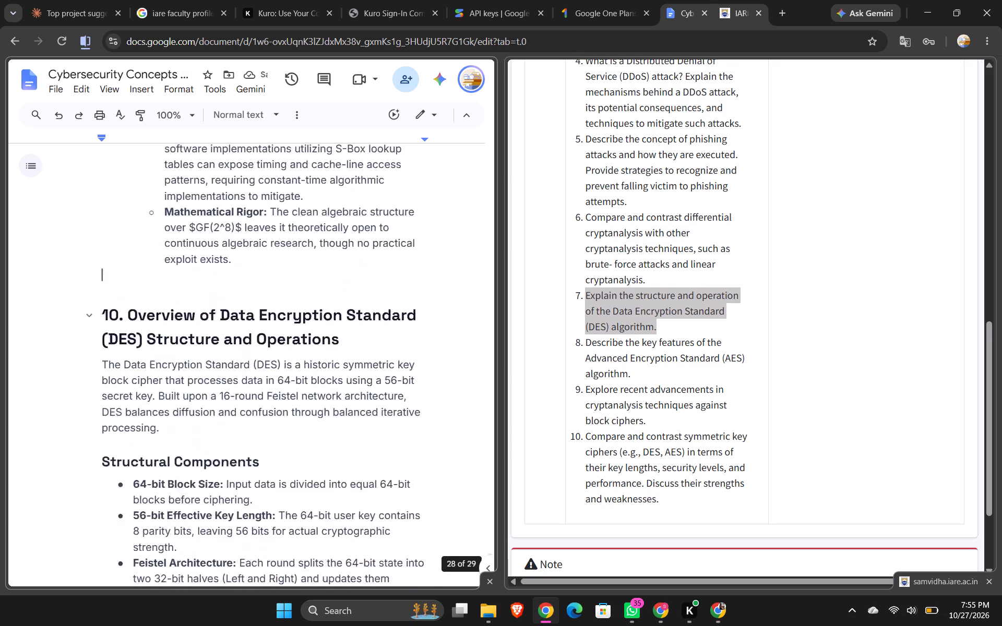
Delete the title "Cybersecurity Concepts and Cryptography Analysis" and its subtitle from the start of the document.
scroll(284, 318, up, 19)
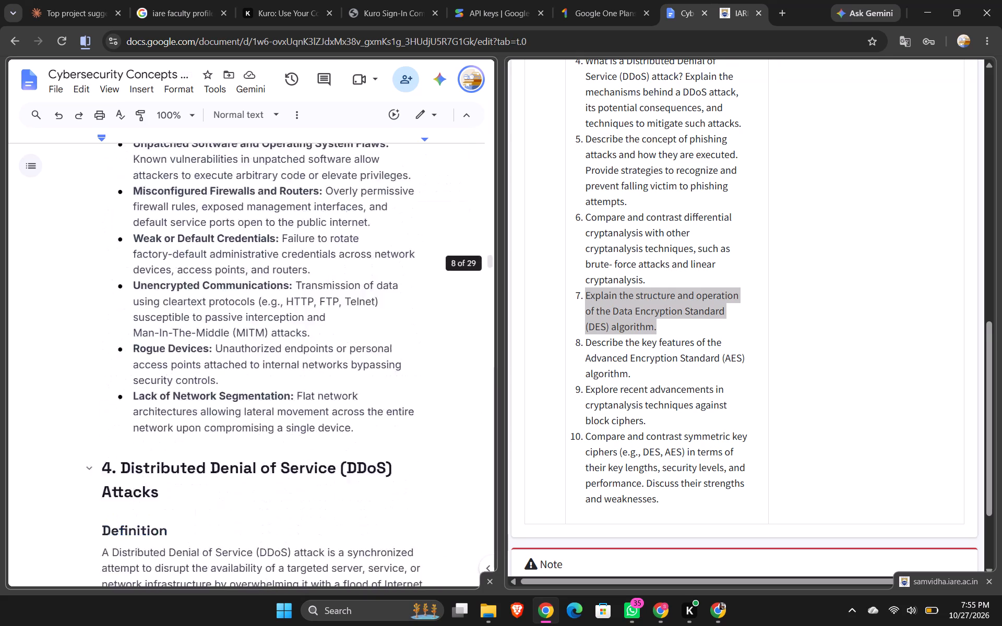
scroll(284, 318, up, 14)
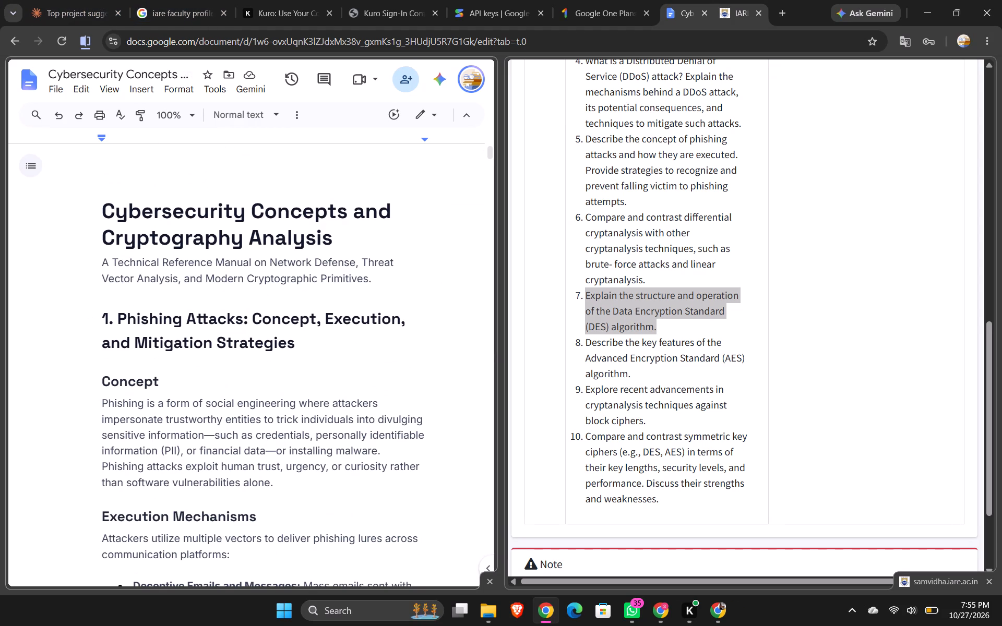
click(374, 284)
drag(374, 284, 96, 211)
key(BackSpace)
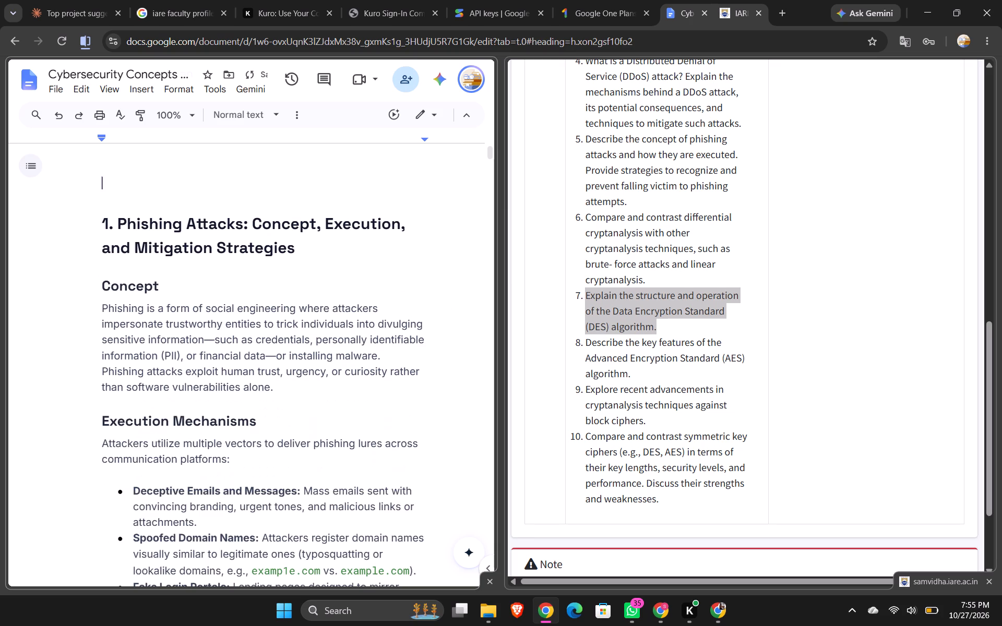
Delete the text of the first section heading on phishing attacks, keeping only its number "1.".
drag(311, 254, 272, 248)
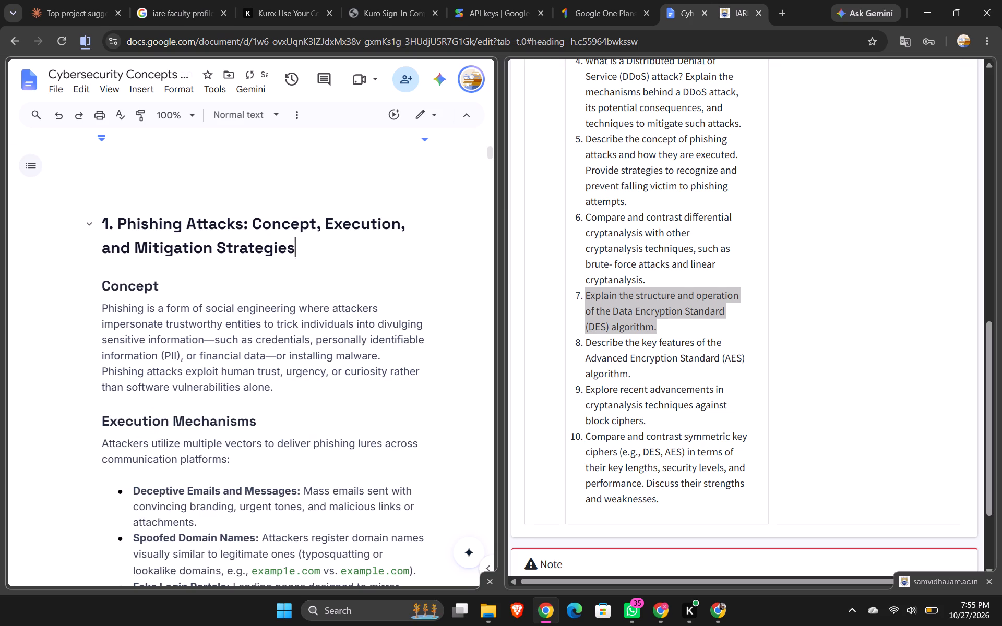
drag(272, 248, 119, 227)
key(BackSpace)
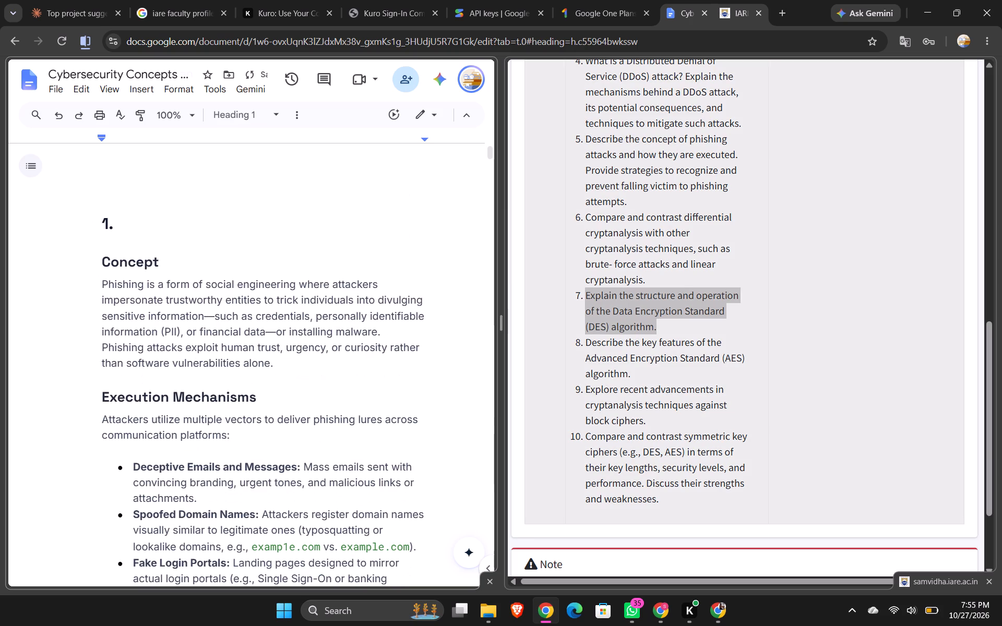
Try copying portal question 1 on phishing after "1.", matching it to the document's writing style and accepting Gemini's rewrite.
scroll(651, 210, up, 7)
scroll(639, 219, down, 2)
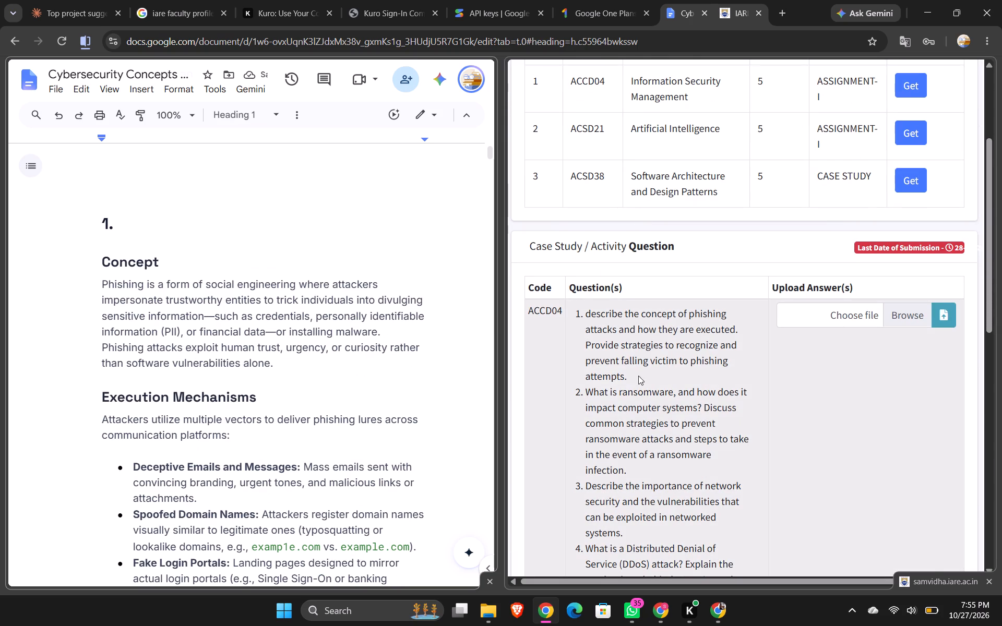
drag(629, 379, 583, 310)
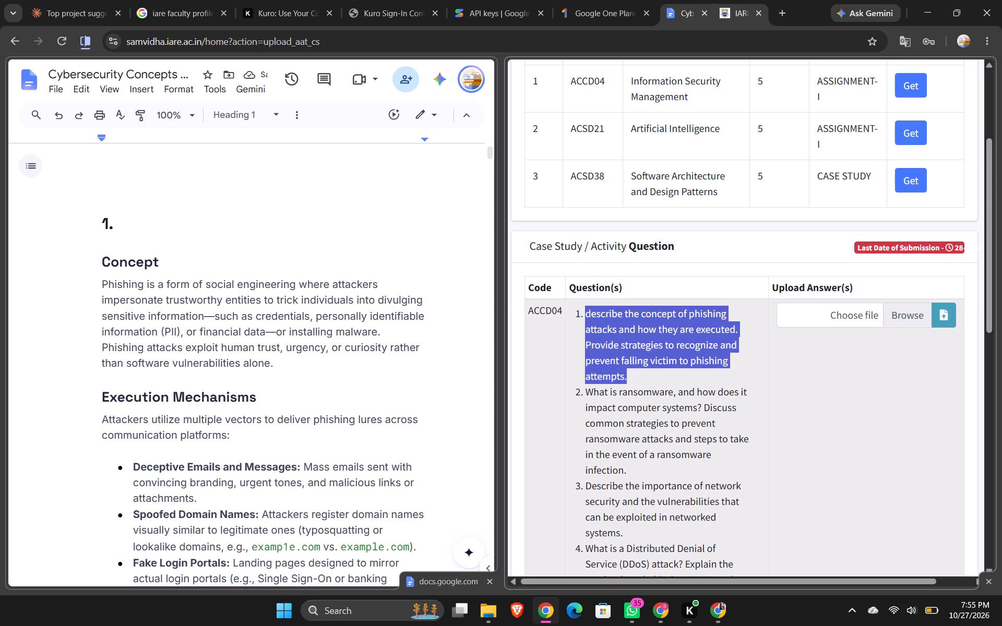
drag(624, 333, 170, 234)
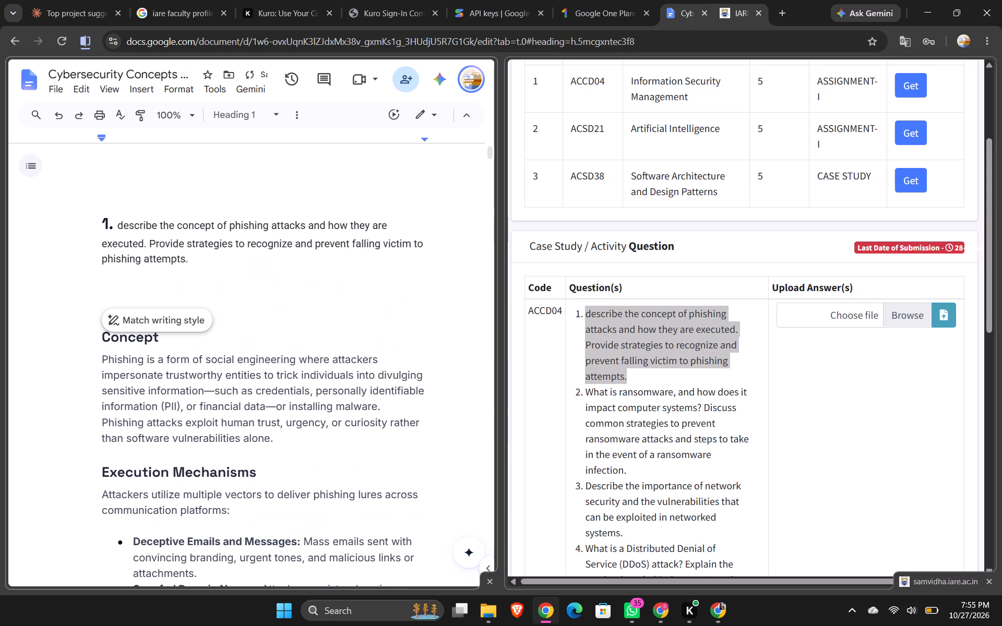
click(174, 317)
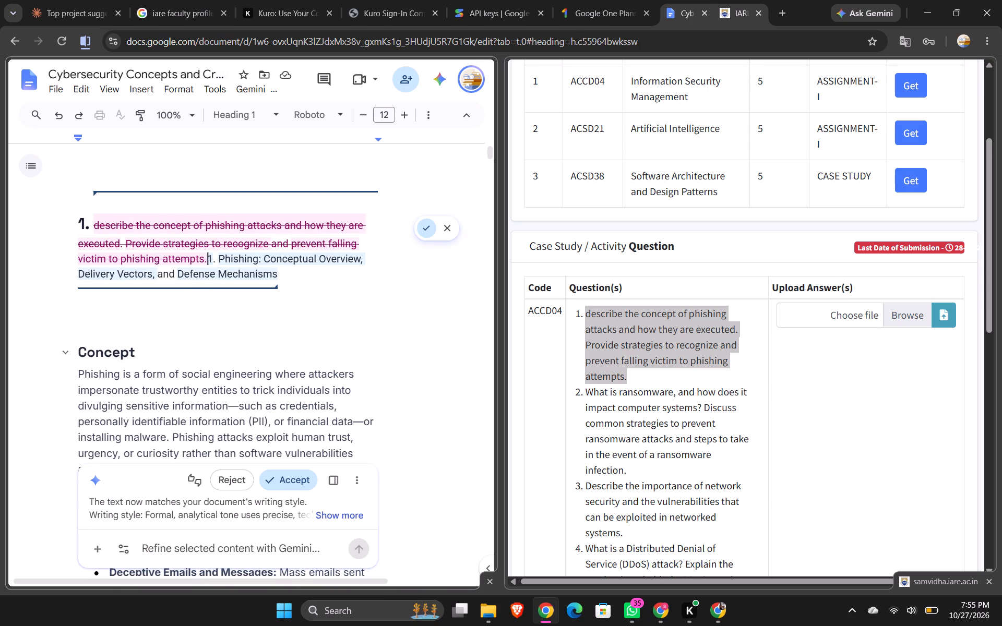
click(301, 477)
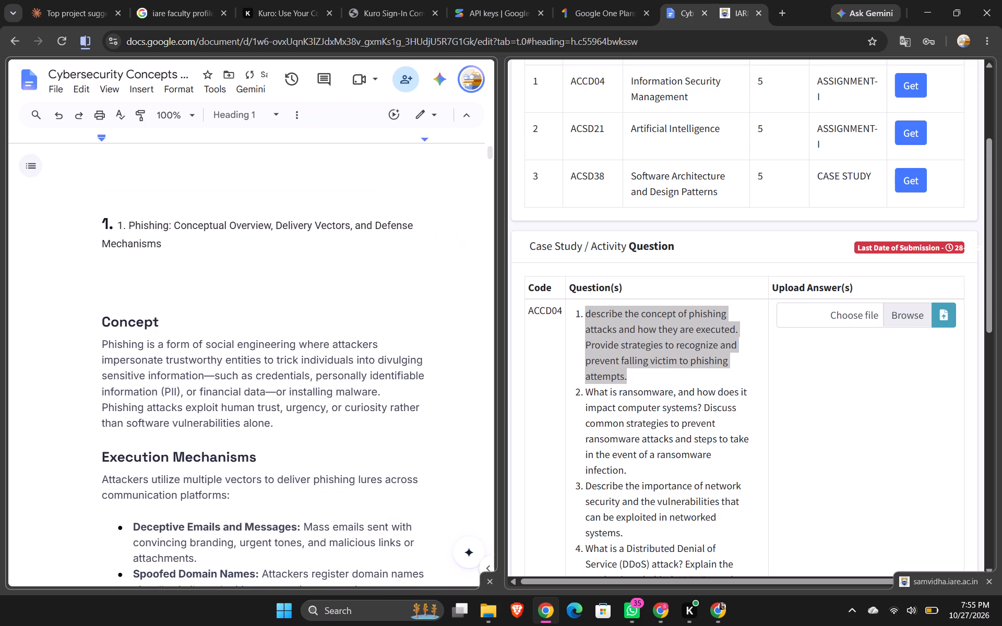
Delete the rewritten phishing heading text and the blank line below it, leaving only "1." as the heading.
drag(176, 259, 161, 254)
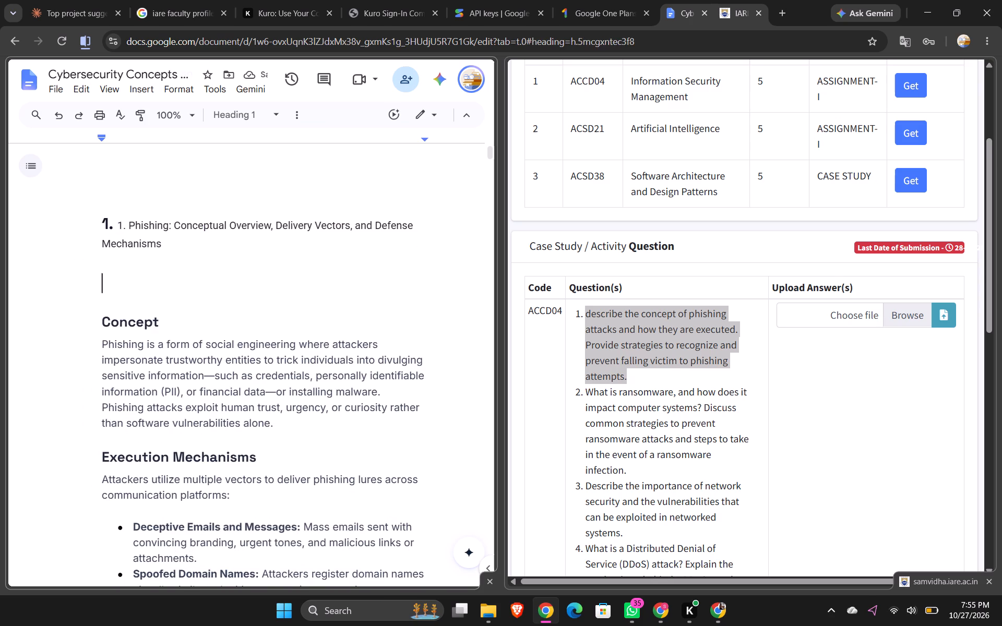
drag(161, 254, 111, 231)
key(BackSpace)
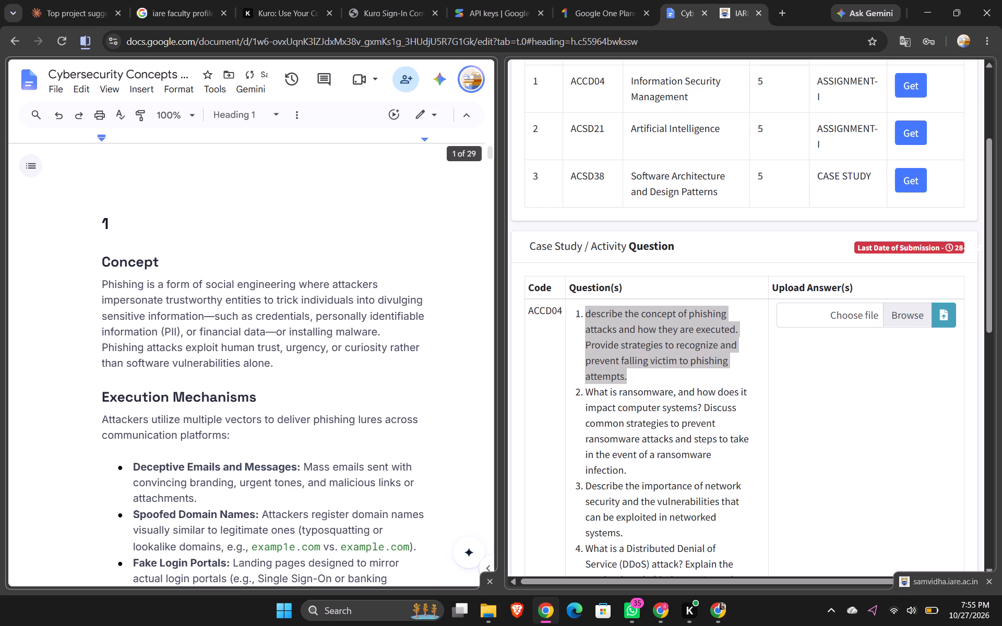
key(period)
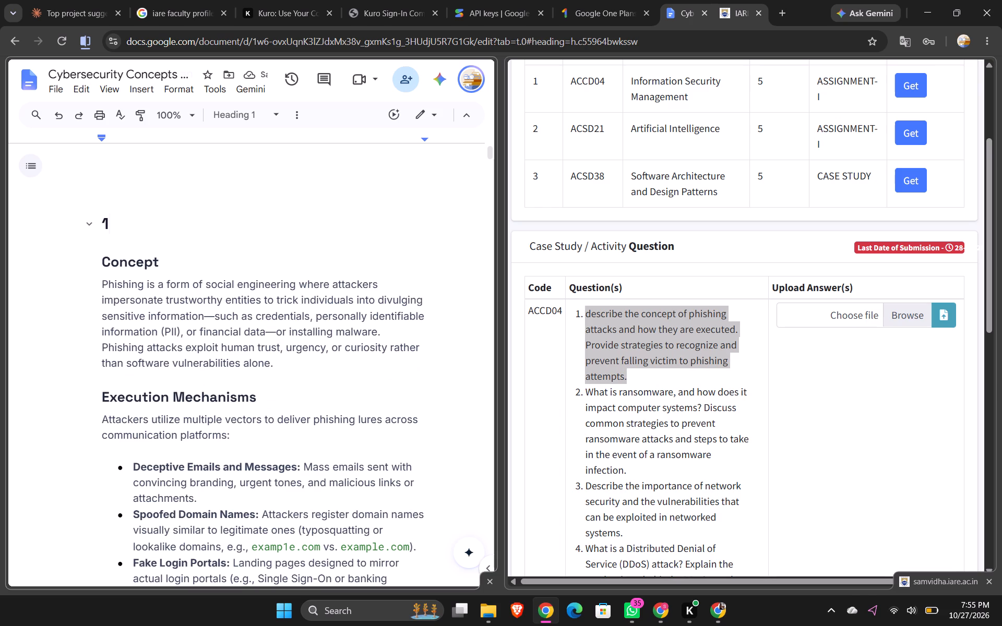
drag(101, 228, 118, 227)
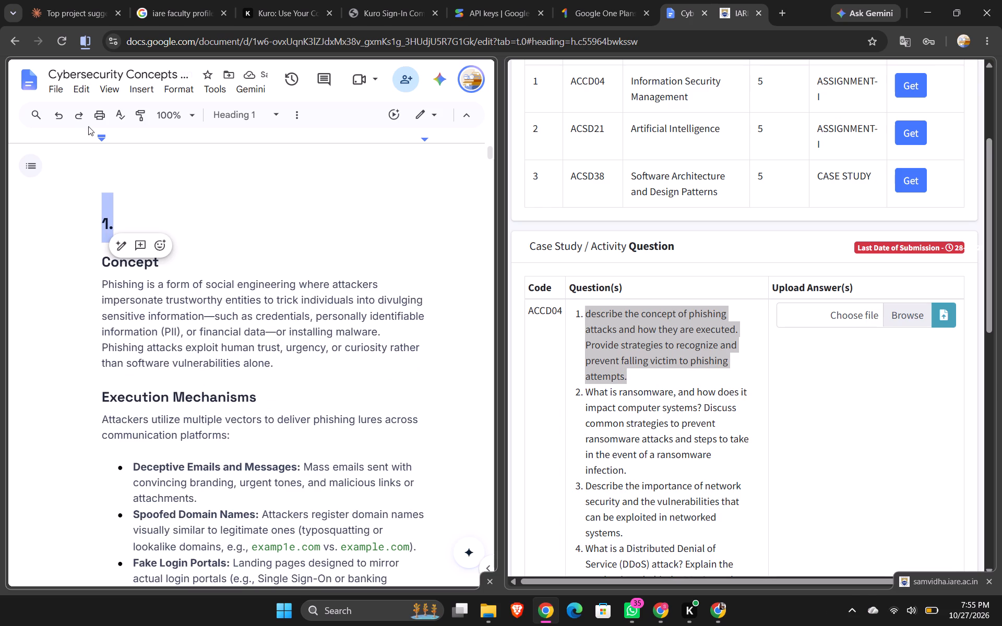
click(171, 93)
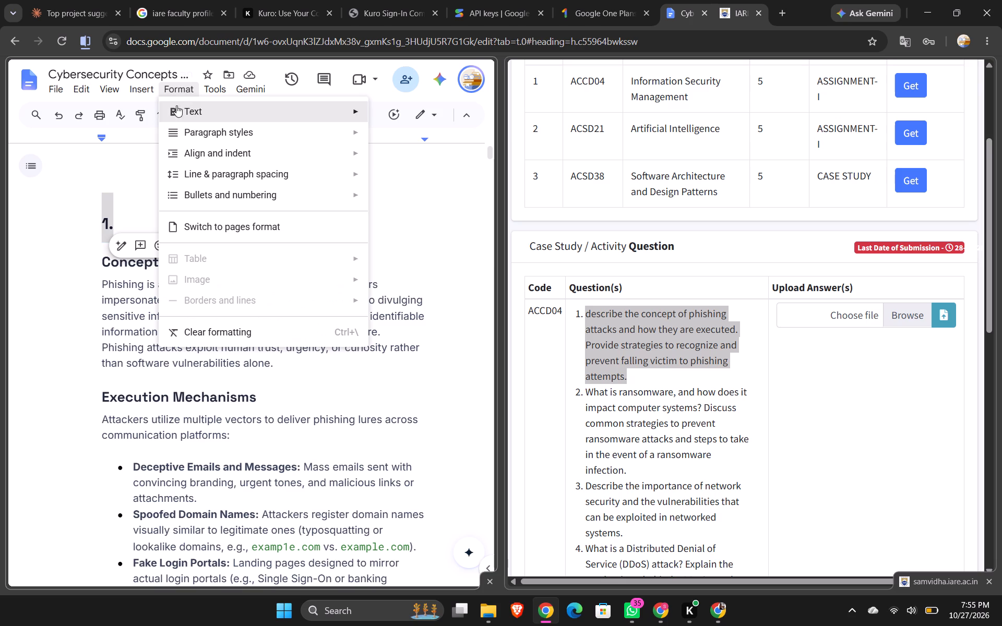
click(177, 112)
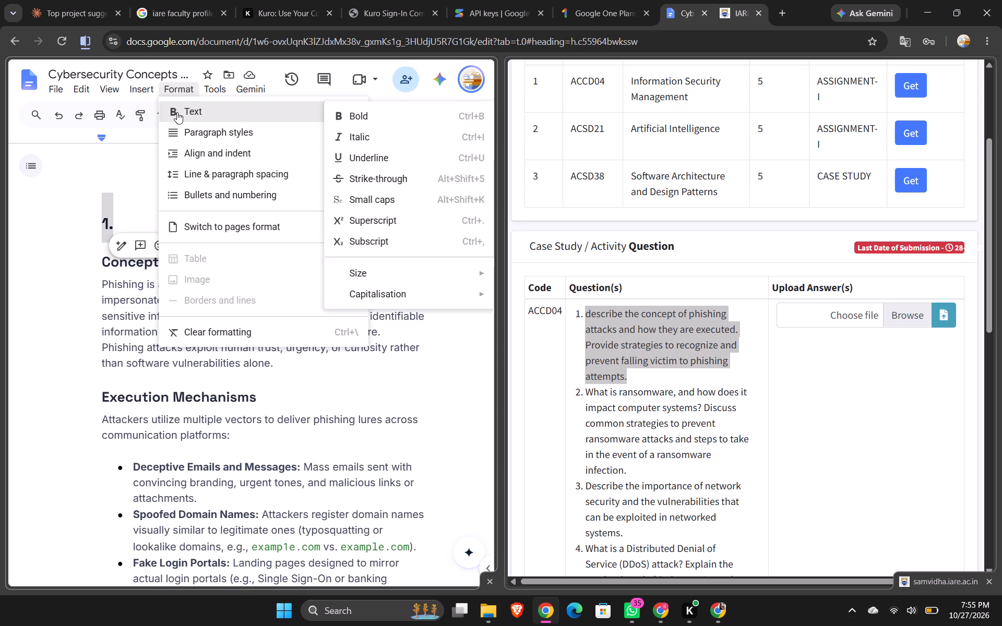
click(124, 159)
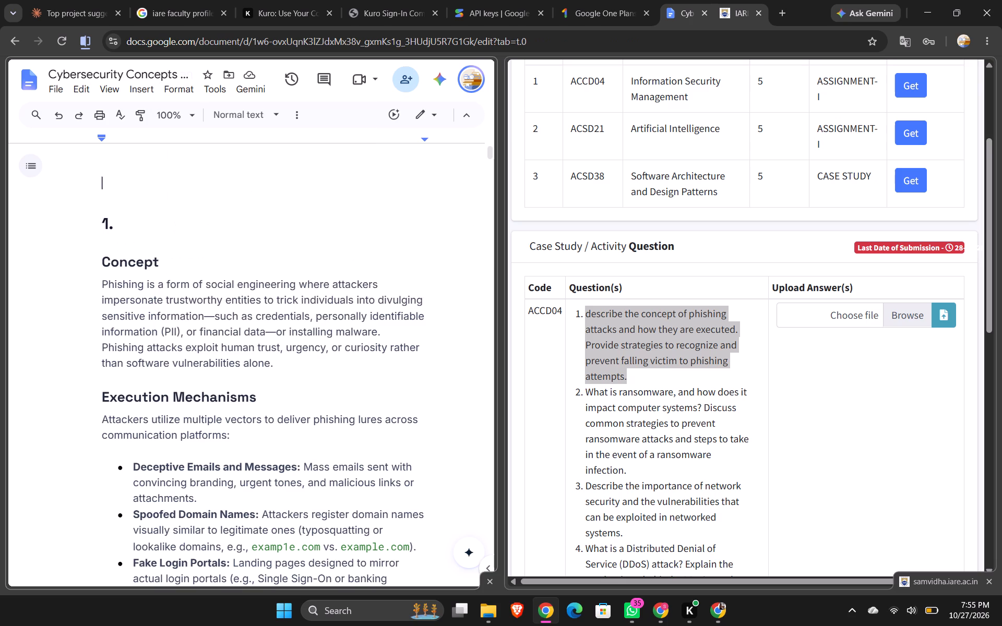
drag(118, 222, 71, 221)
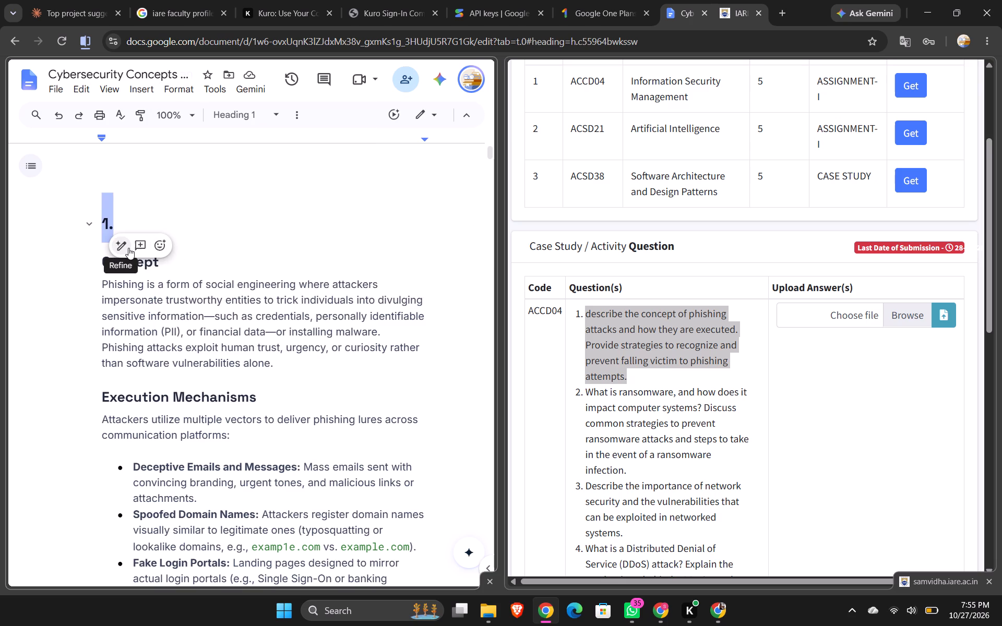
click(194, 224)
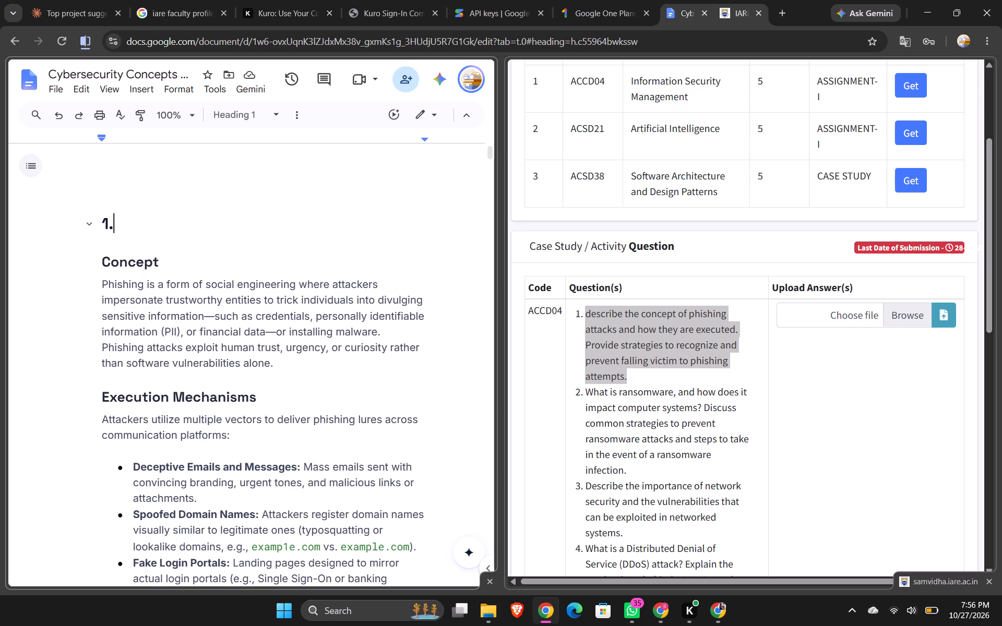
Copy portal question 1 on phishing into the heading right after "1." and make it bold.
drag(614, 329, 167, 238)
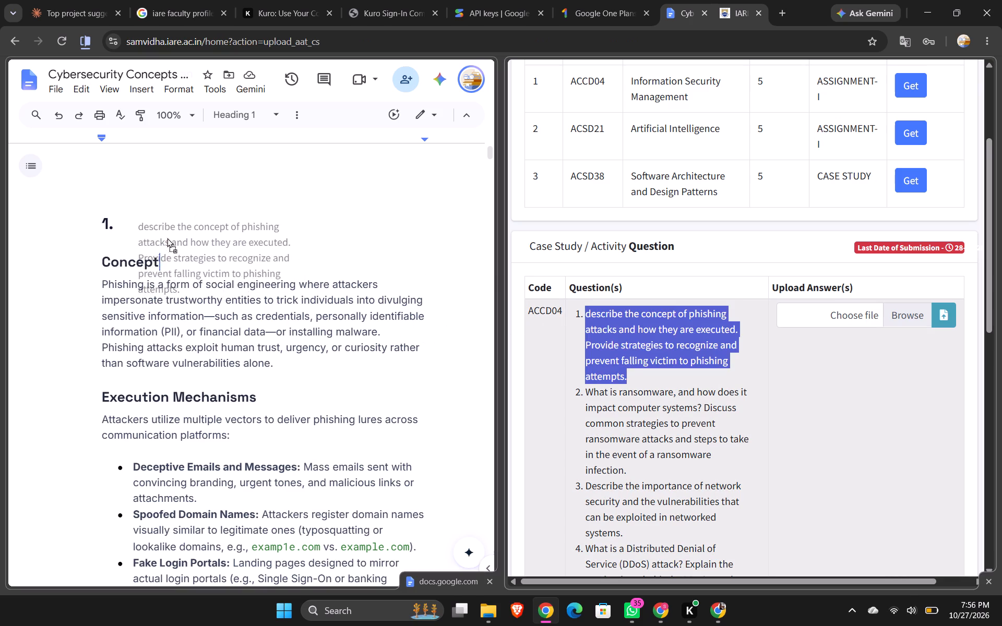
drag(167, 238, 167, 231)
drag(184, 260, 128, 236)
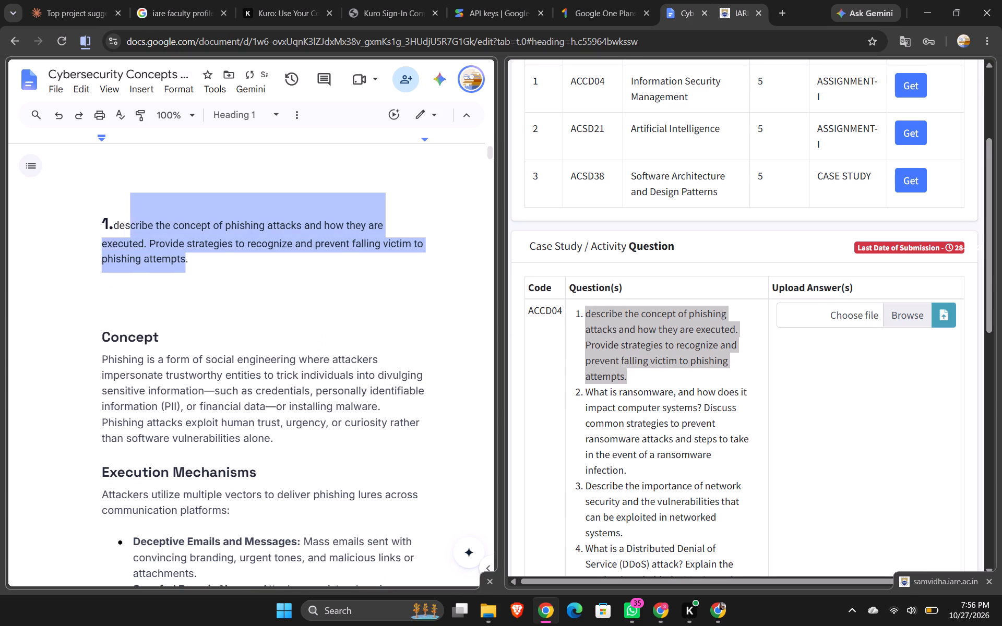
drag(128, 236, 111, 223)
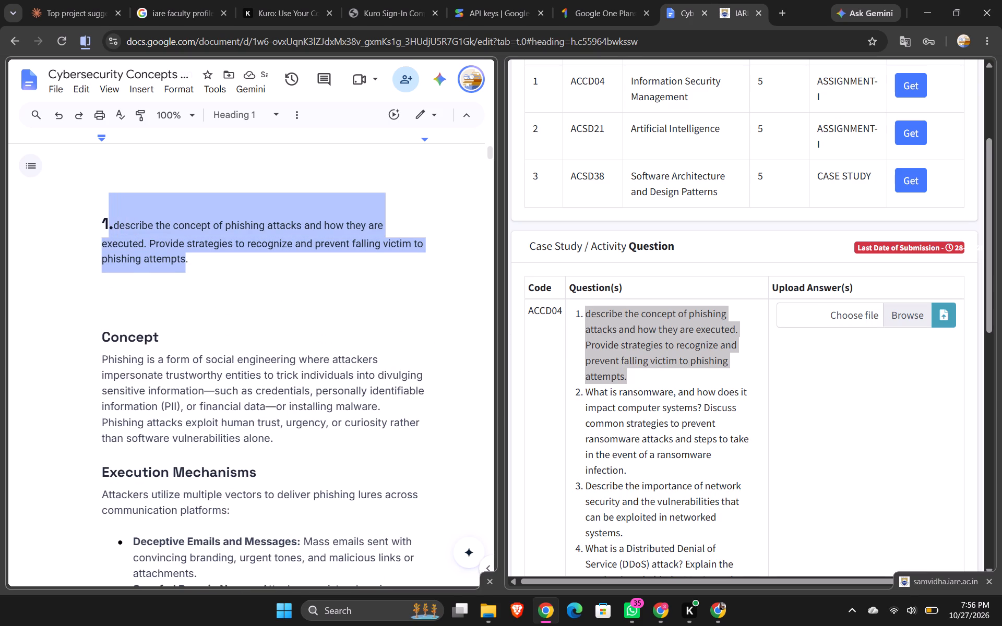
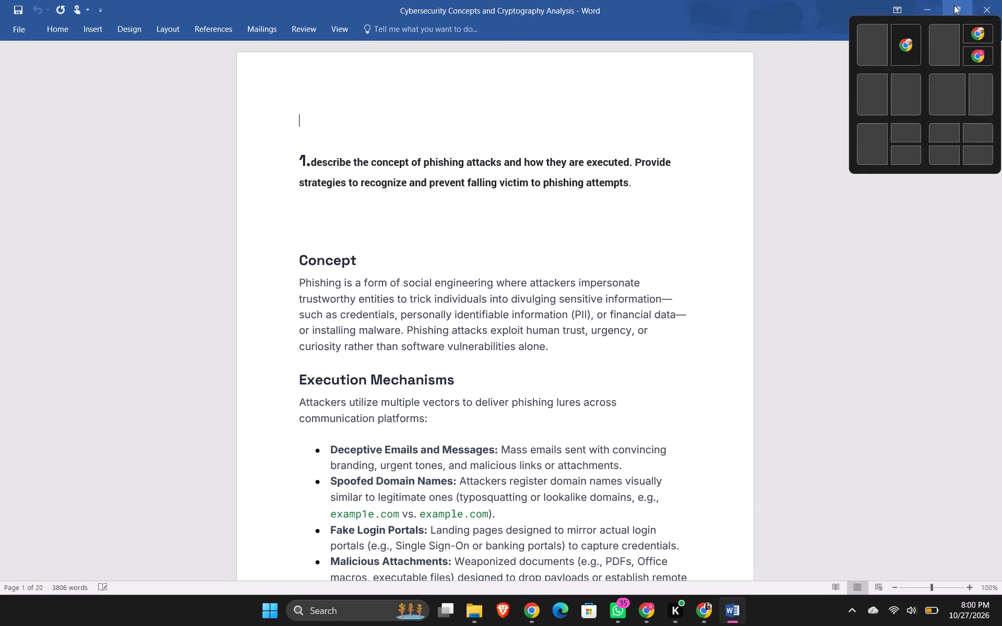
click(876, 39)
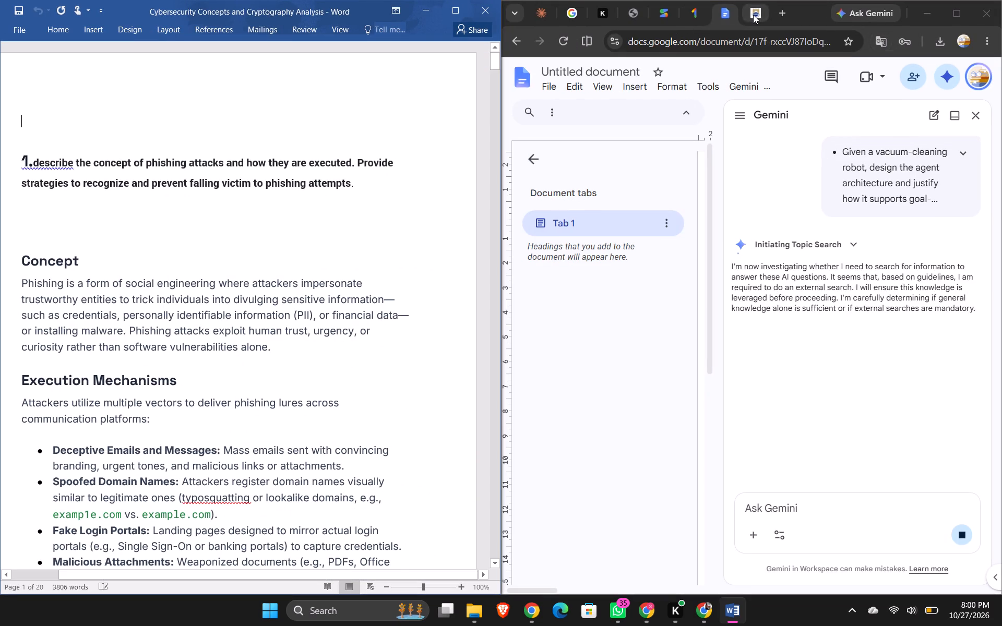
Return to the AAT-I page in the browser and load the ACCD04 Information Security Management questions.
click(753, 15)
click(778, 275)
scroll(778, 275, up, 4)
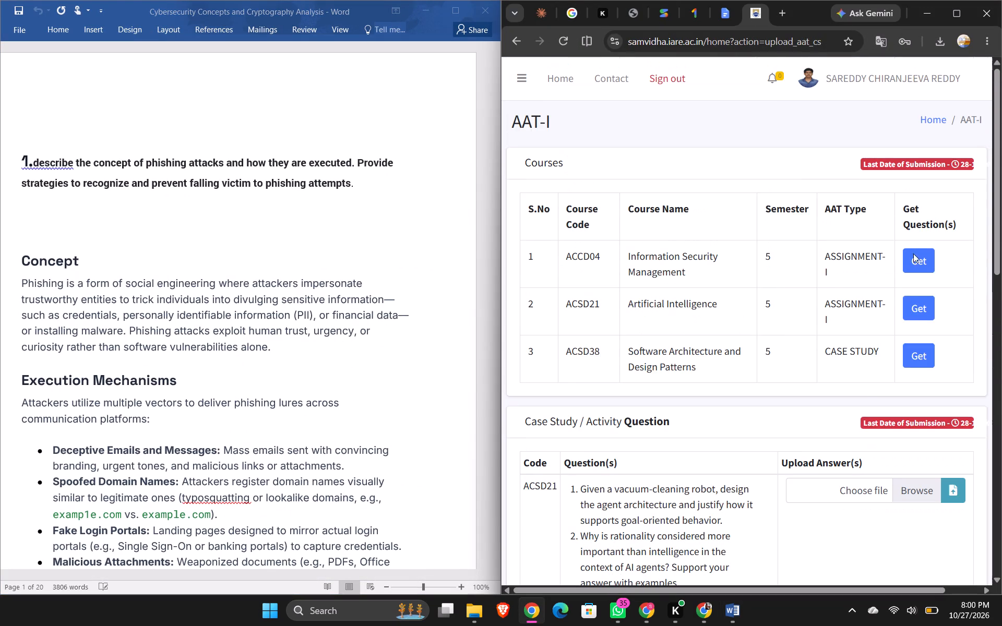
click(923, 257)
click(745, 407)
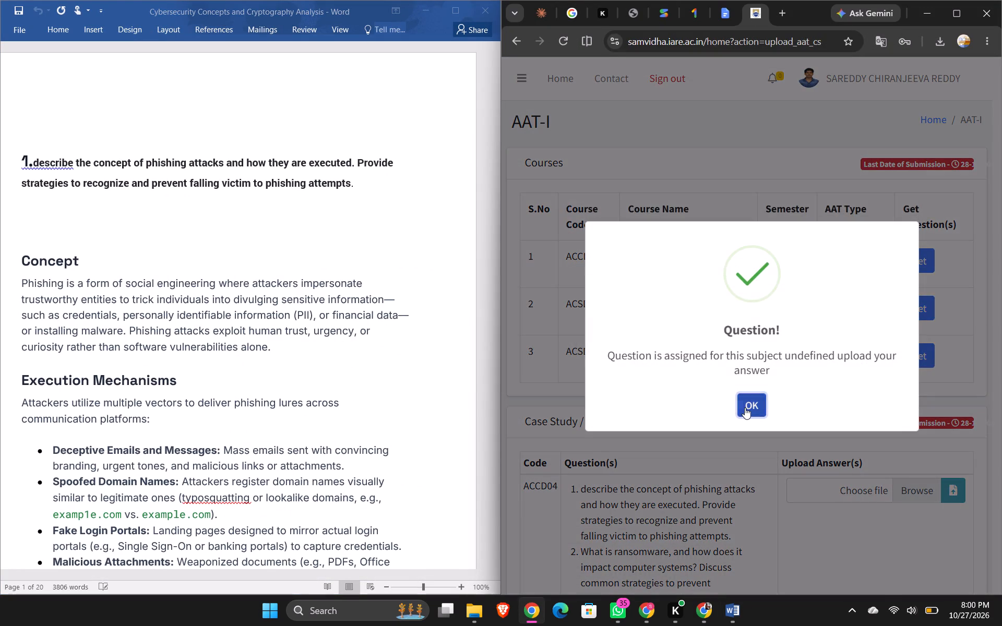
scroll(745, 407, down, 5)
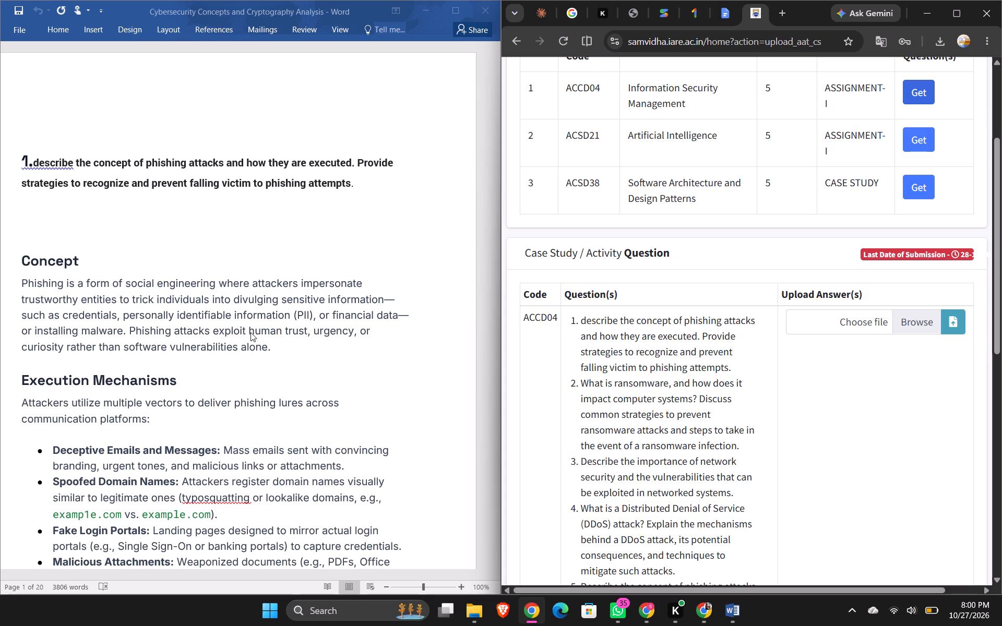
Locate question 1 in the portal and set the matching phishing question heading in the Word document to font size 20.
scroll(250, 332, up, 2)
drag(582, 321, 615, 331)
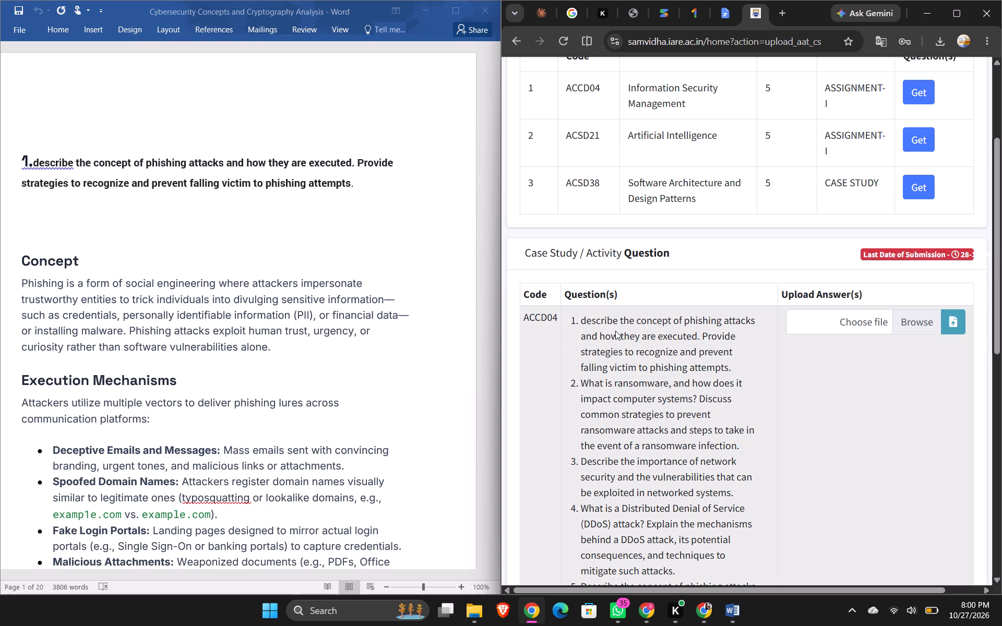
drag(615, 331, 738, 364)
click(671, 352)
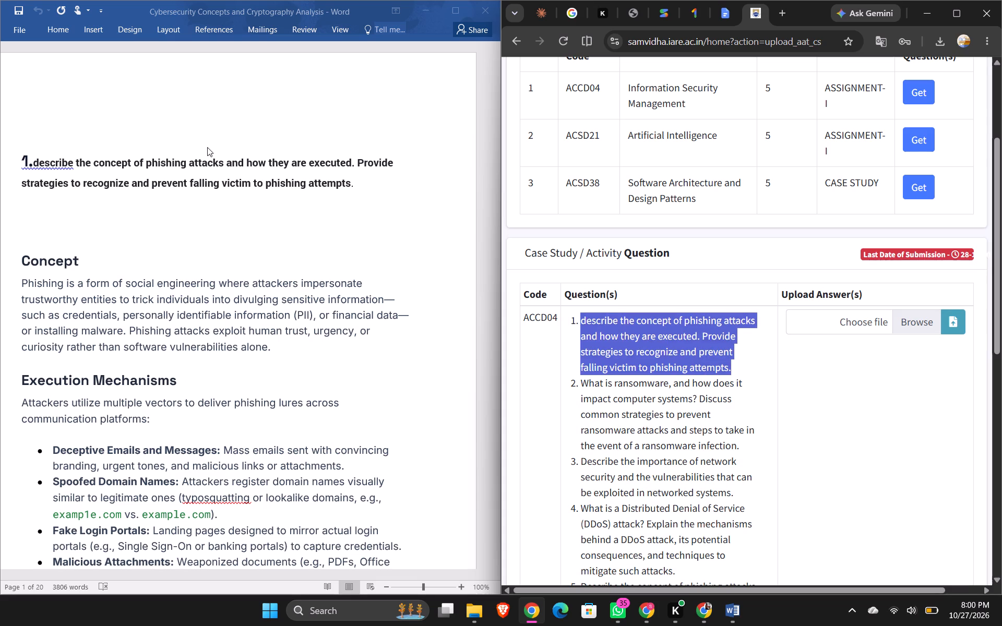
drag(180, 209, 357, 185)
drag(357, 185, 91, 171)
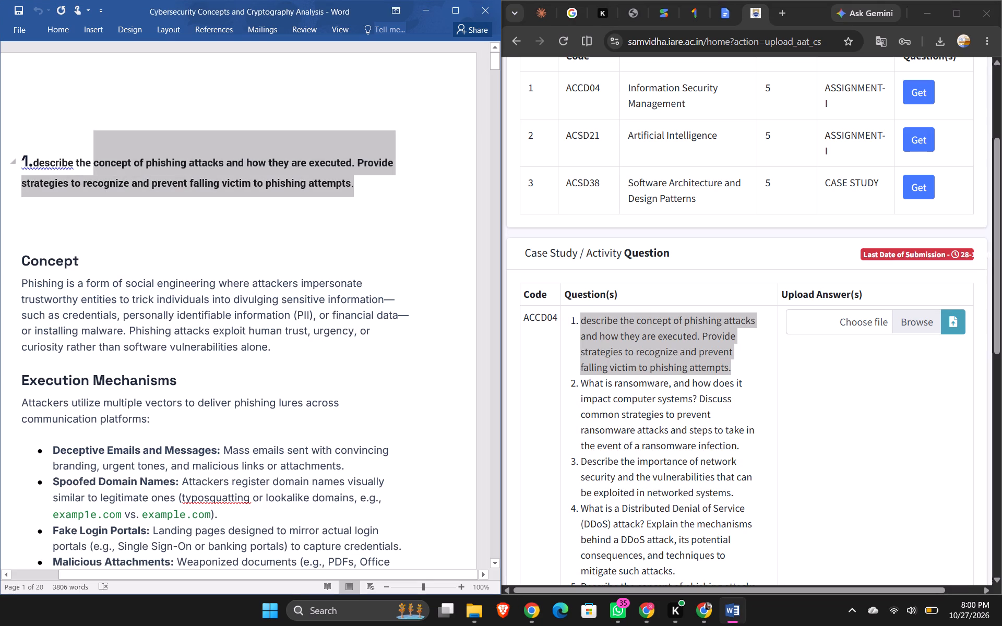
drag(91, 171, 8, 167)
click(47, 32)
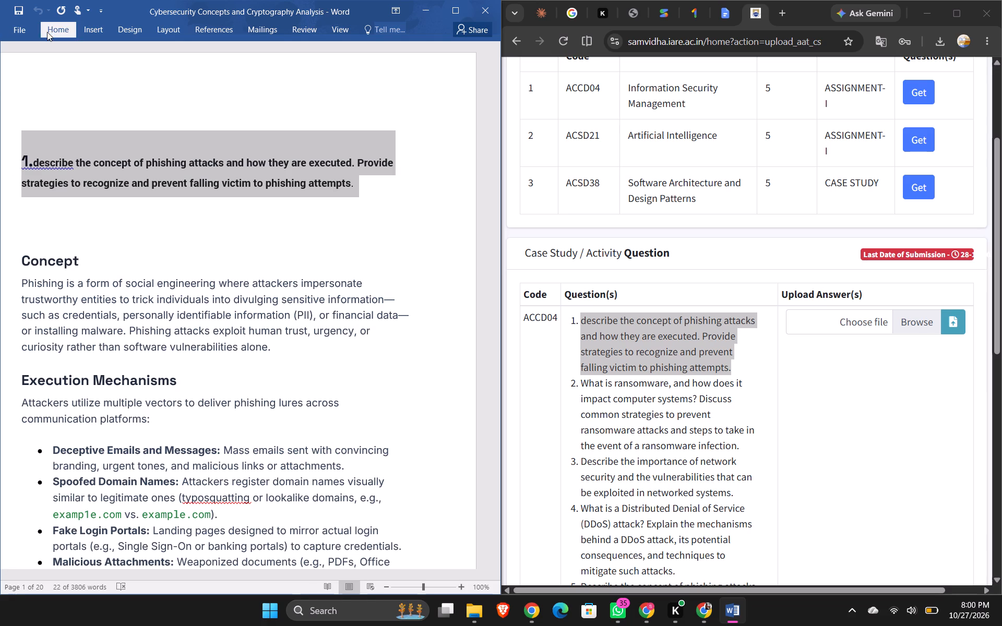
click(145, 46)
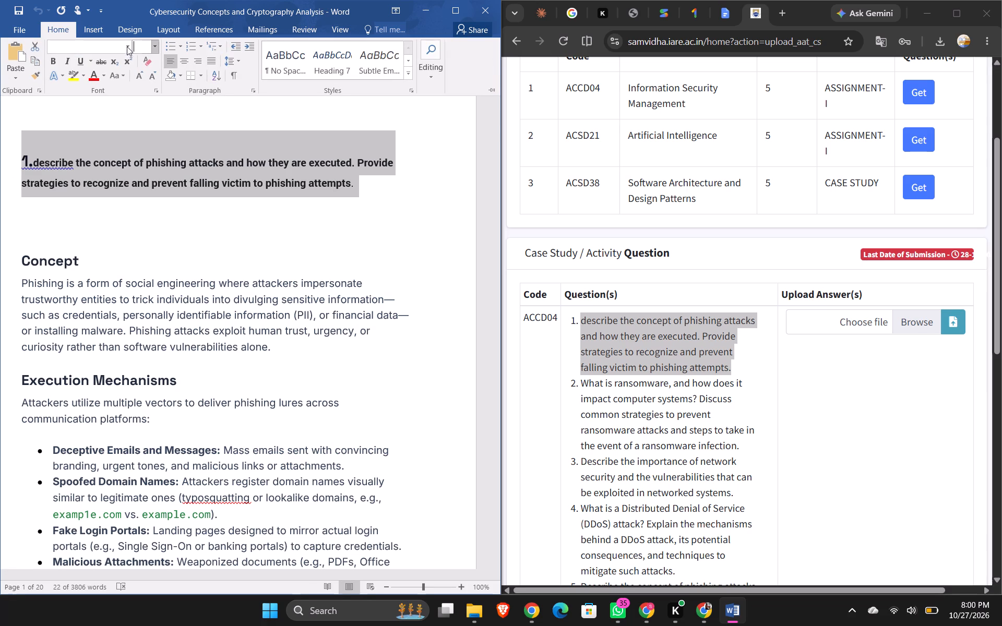
click(109, 44)
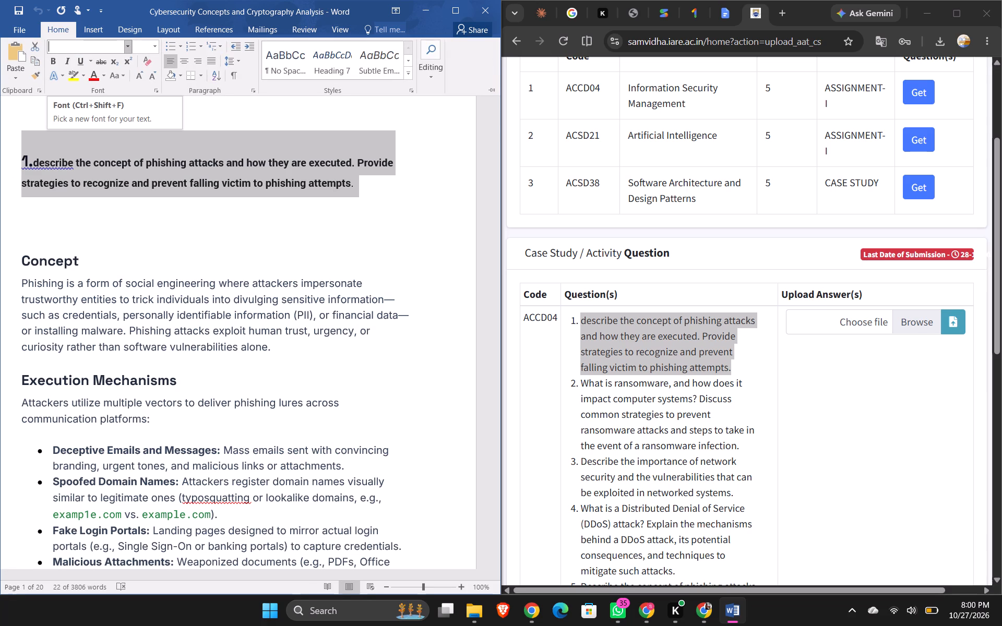
click(156, 48)
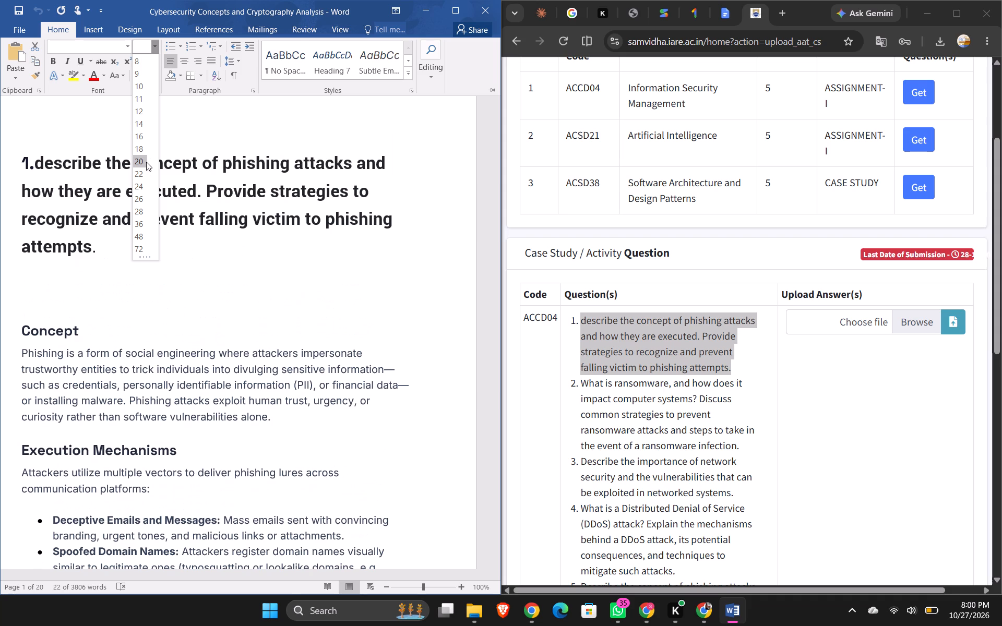
click(147, 161)
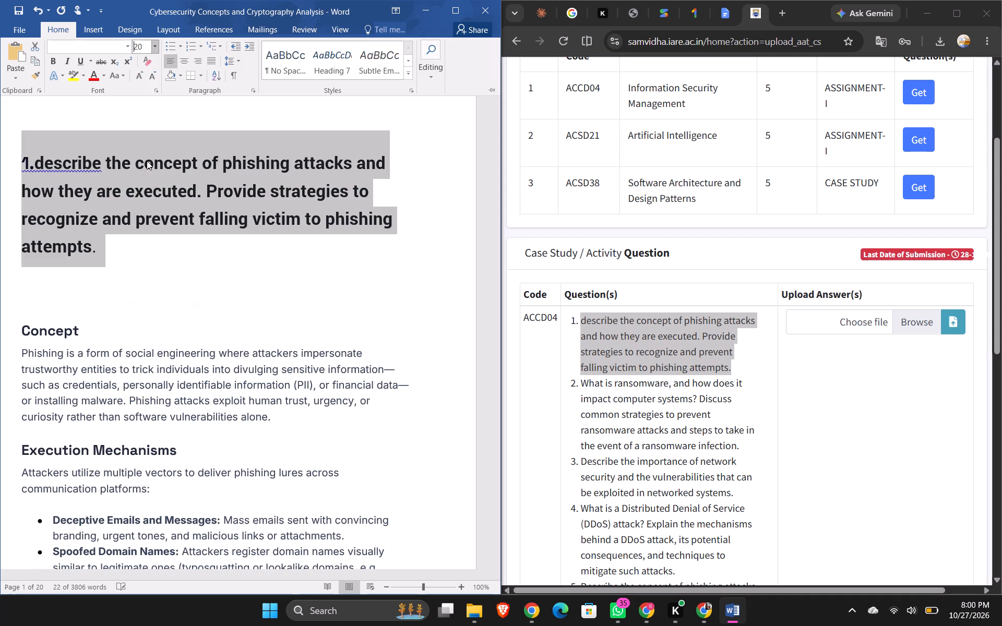
Place the insertion point in the blank space between the question 1 heading and the Concept heading.
click(31, 299)
click(25, 312)
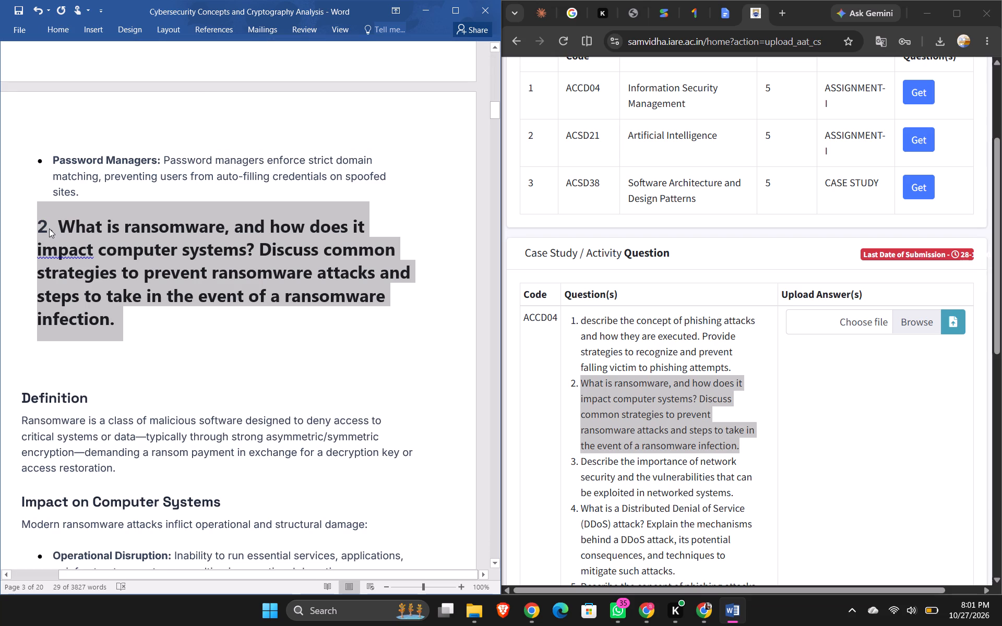
Retype the number 2 at the start of the ransomware question heading and make sure "2." is bold.
click(49, 228)
key(BackSpace)
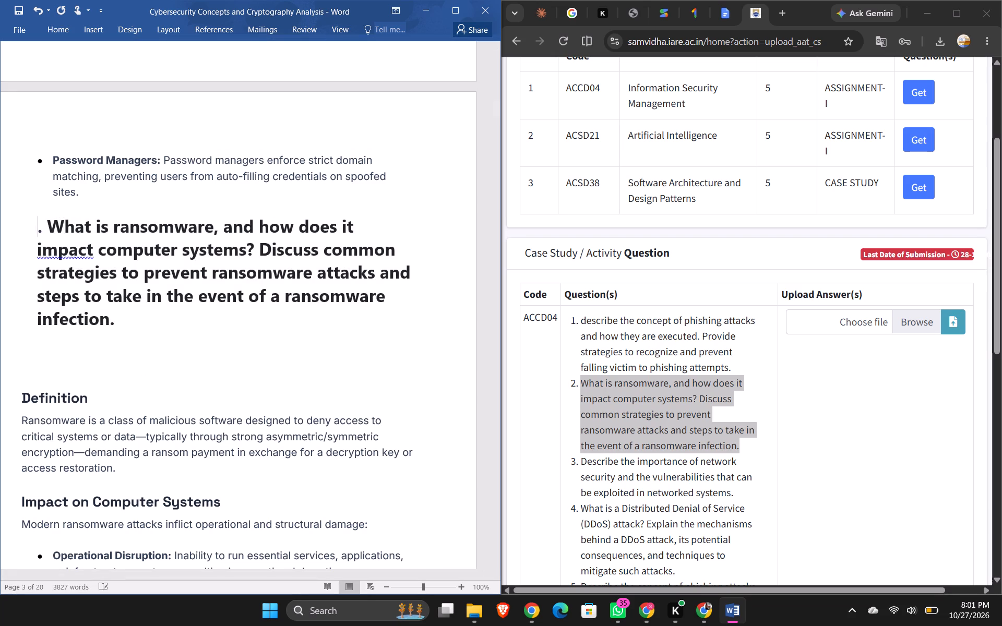
key(2)
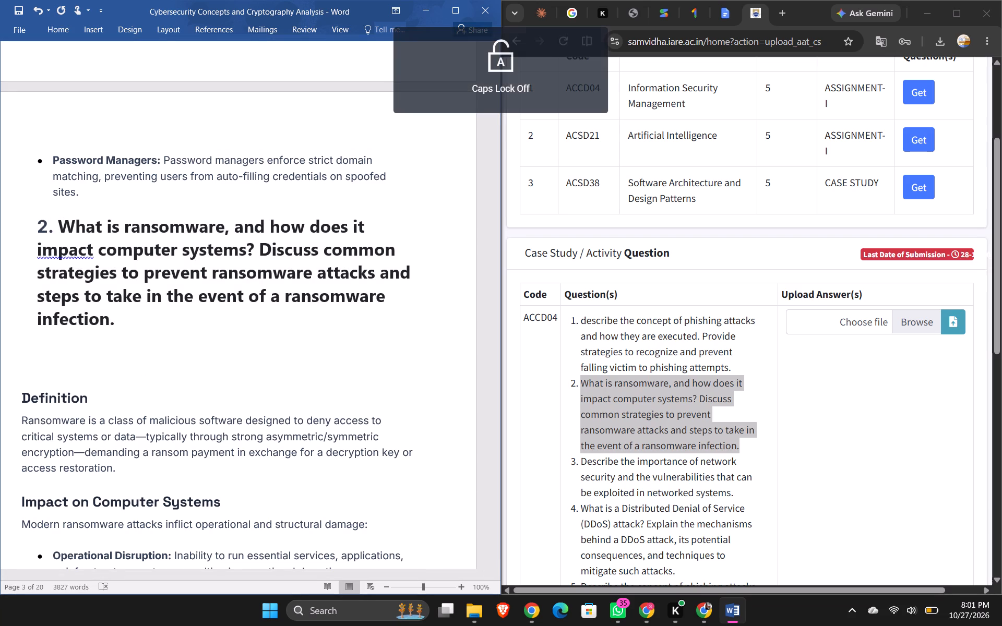
drag(51, 233, 39, 222)
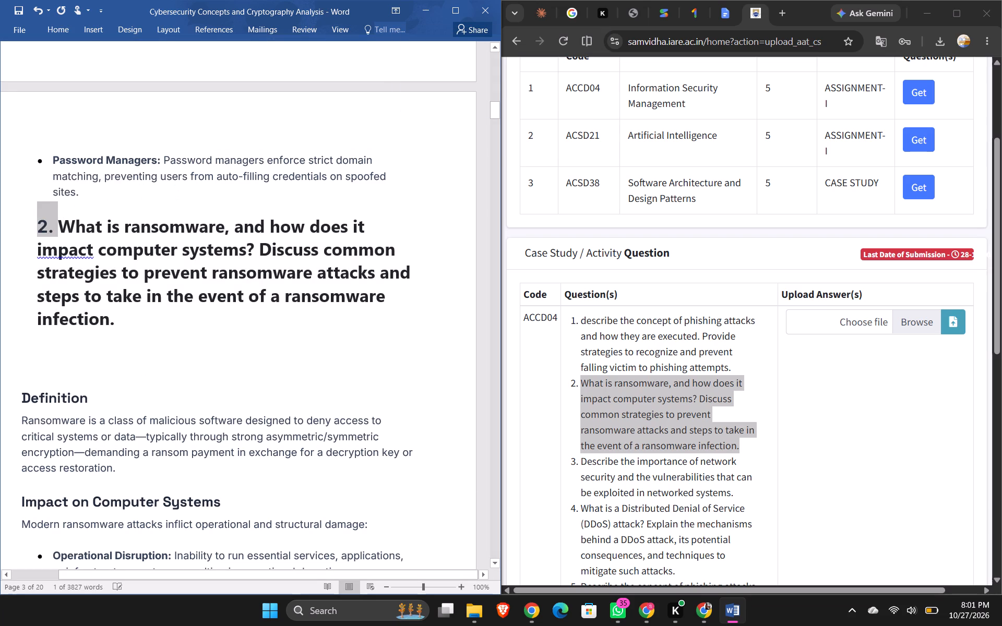
click(64, 30)
click(55, 62)
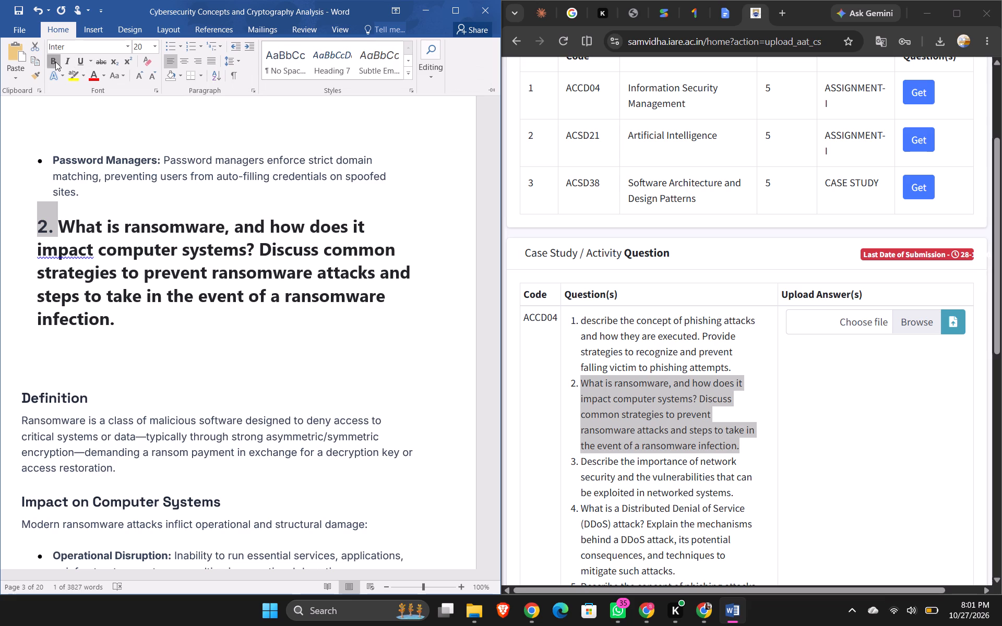
click(55, 62)
click(149, 340)
Remove the blank line between the question 2 heading and the Definition heading.
click(30, 380)
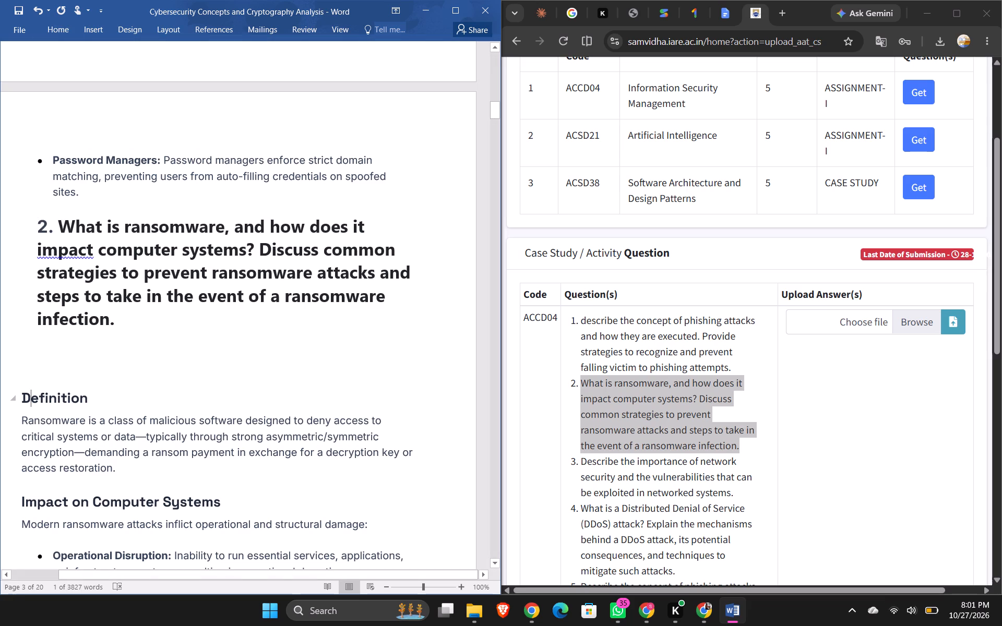
click(21, 394)
key(BackSpace)
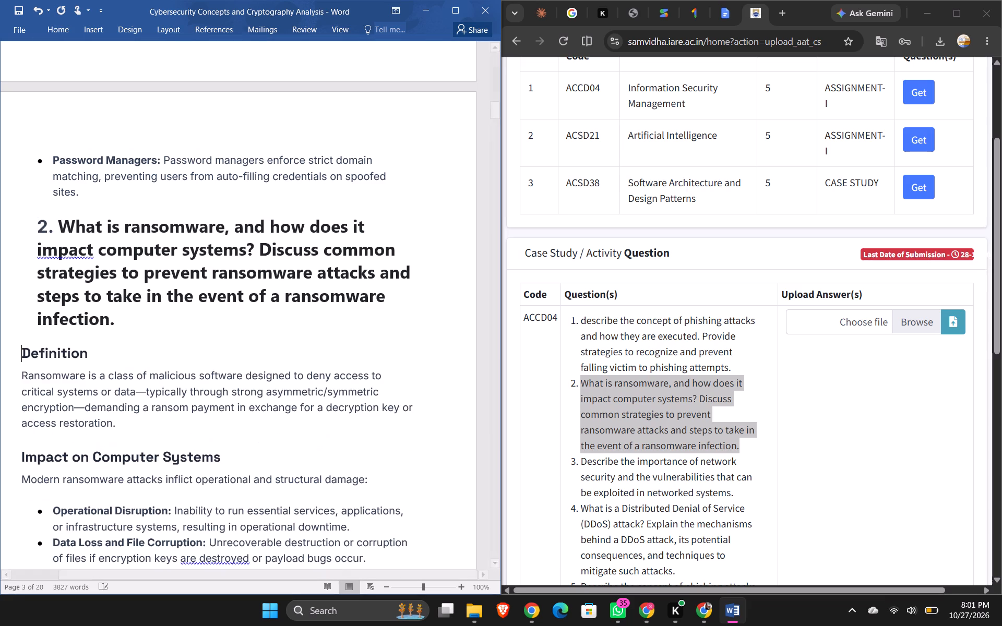
Insert an empty, unbulleted line between the Password Managers bullet and the question 2 heading.
click(96, 186)
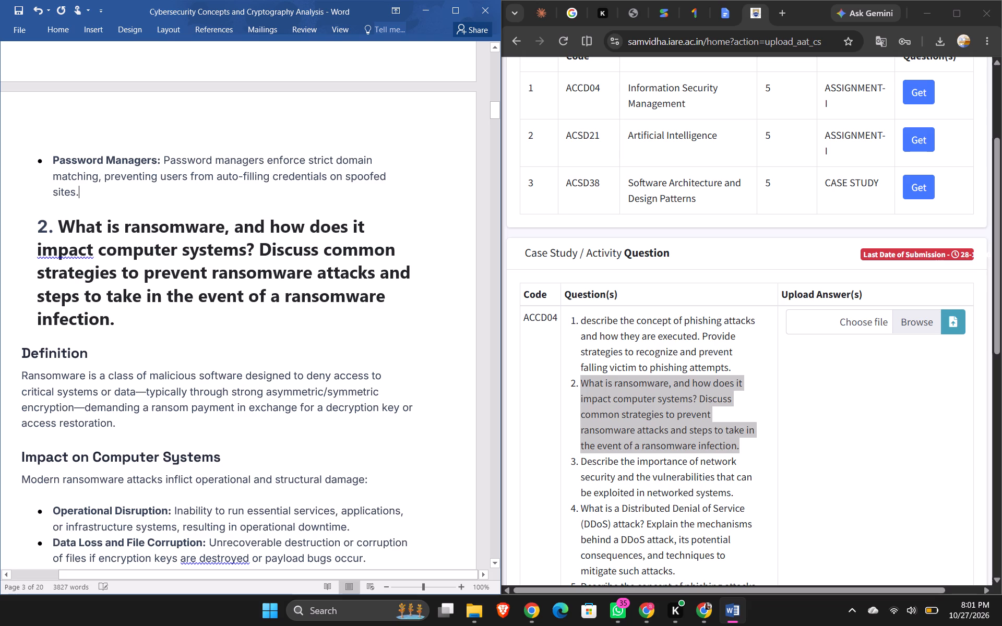
key(Return)
key(BackSpace)
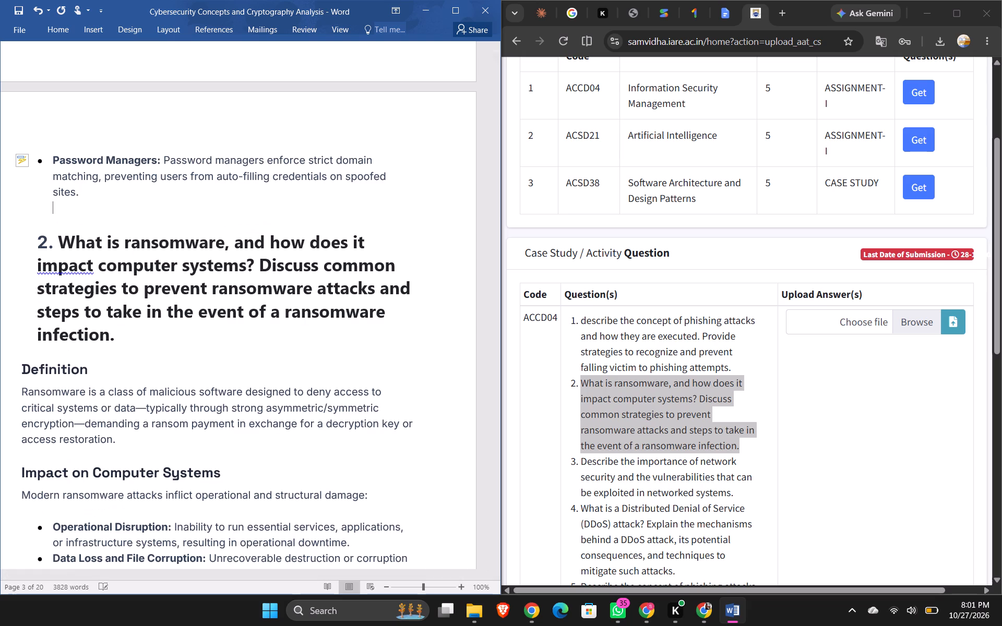
Compare the formatting and spacing of the question 1 and question 2 headings in the document.
scroll(96, 186, up, 6)
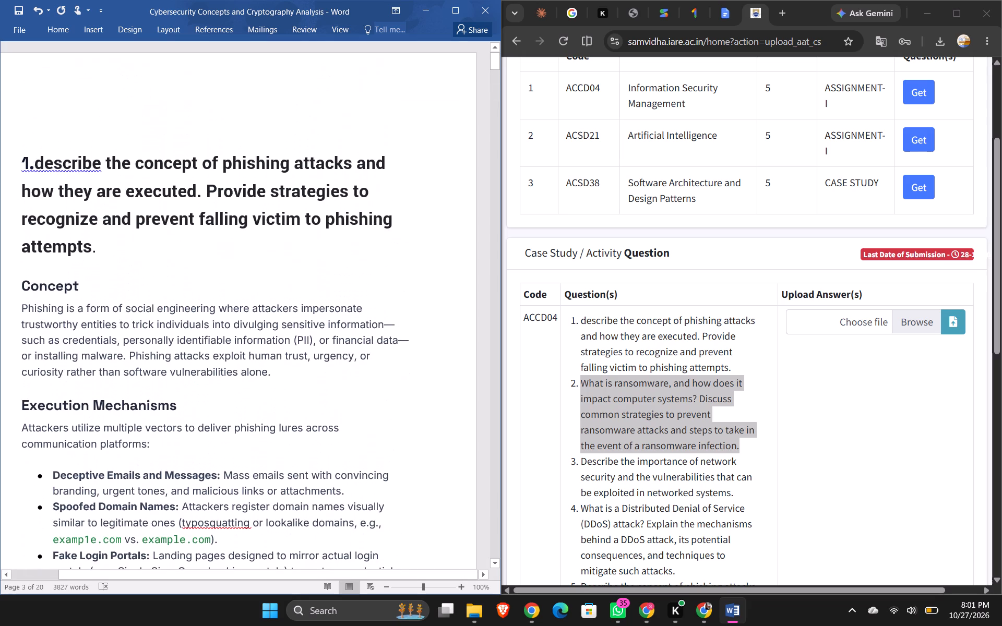
scroll(96, 186, down, 4)
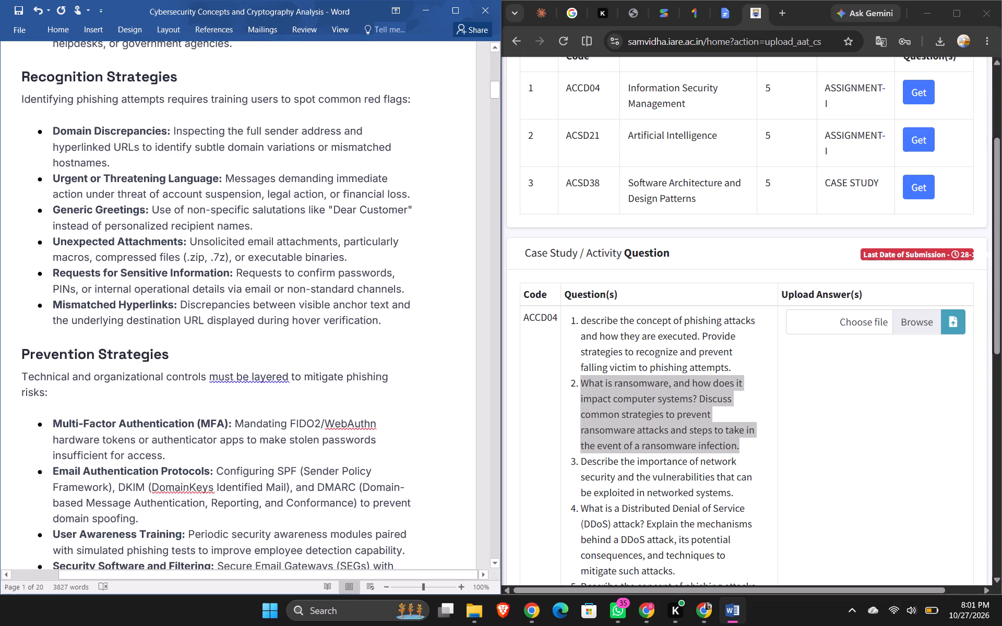
scroll(96, 186, down, 7)
scroll(96, 186, up, 3)
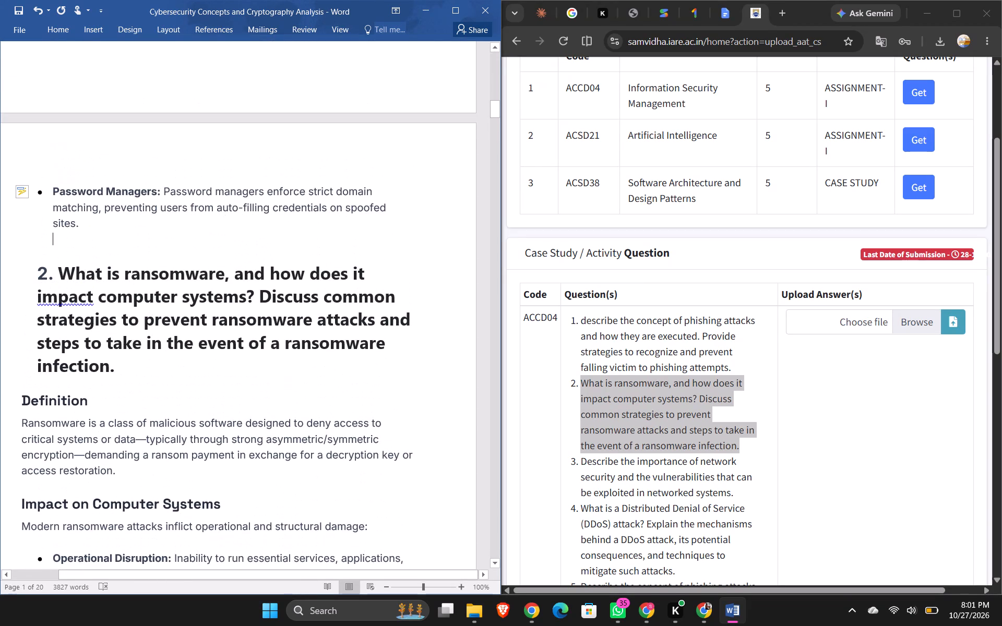
scroll(96, 186, up, 1)
drag(103, 245, 27, 168)
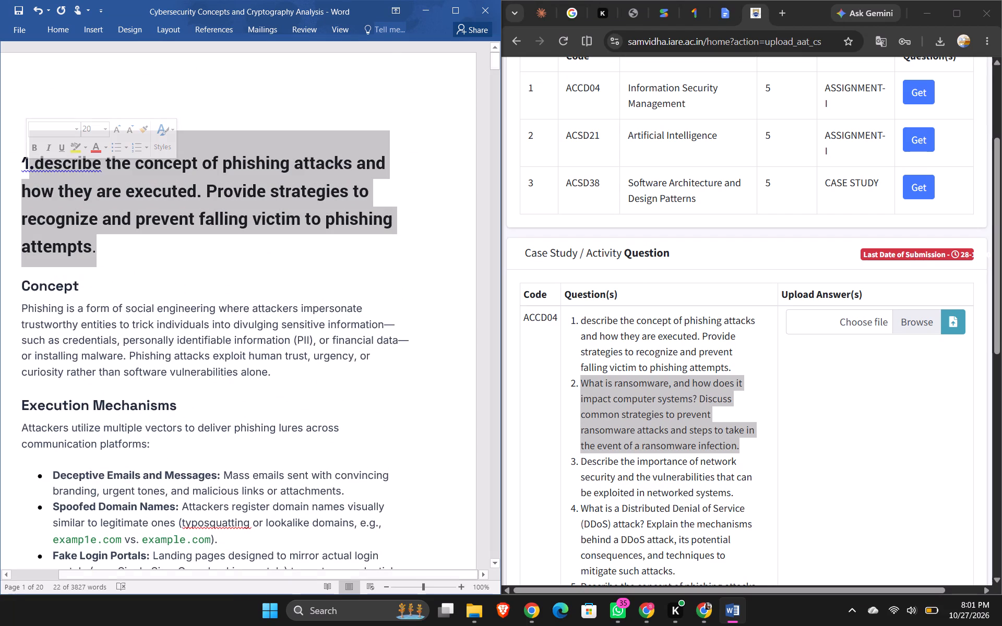
click(193, 87)
scroll(193, 87, down, 5)
scroll(193, 87, up, 2)
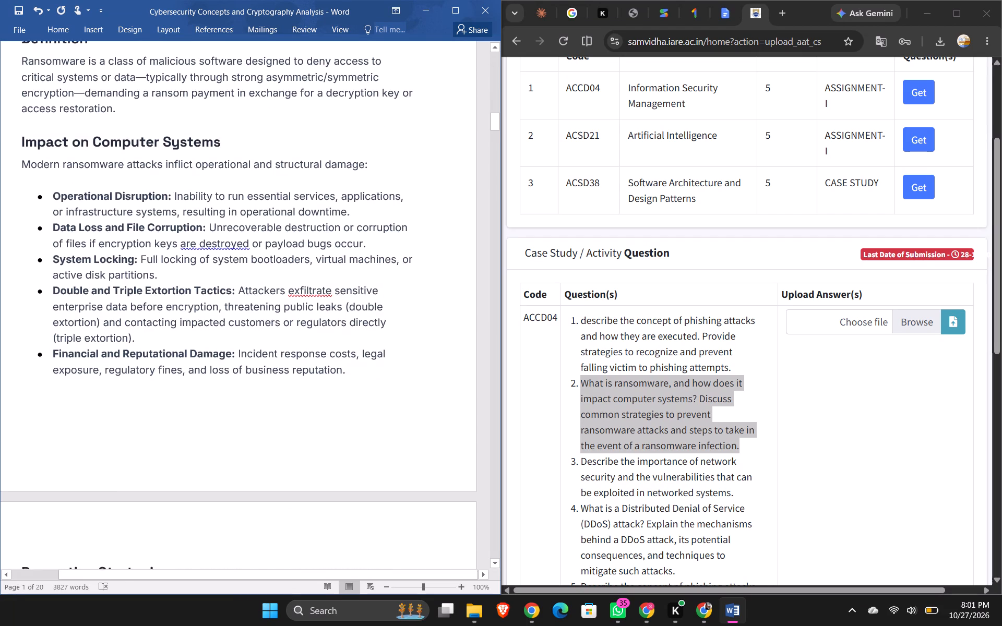
scroll(193, 87, up, 4)
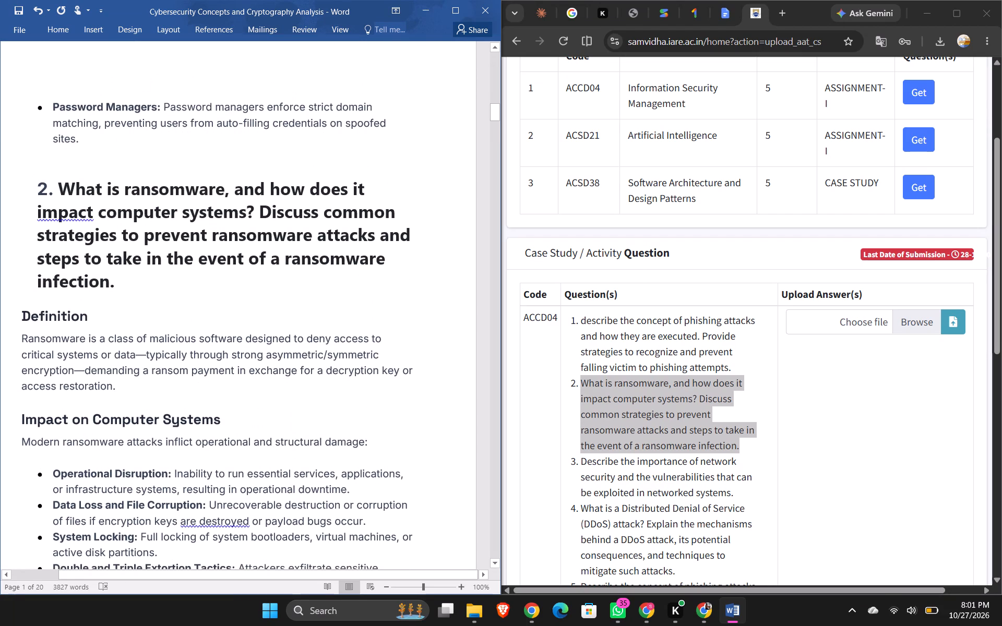
scroll(193, 87, up, 1)
scroll(193, 87, down, 4)
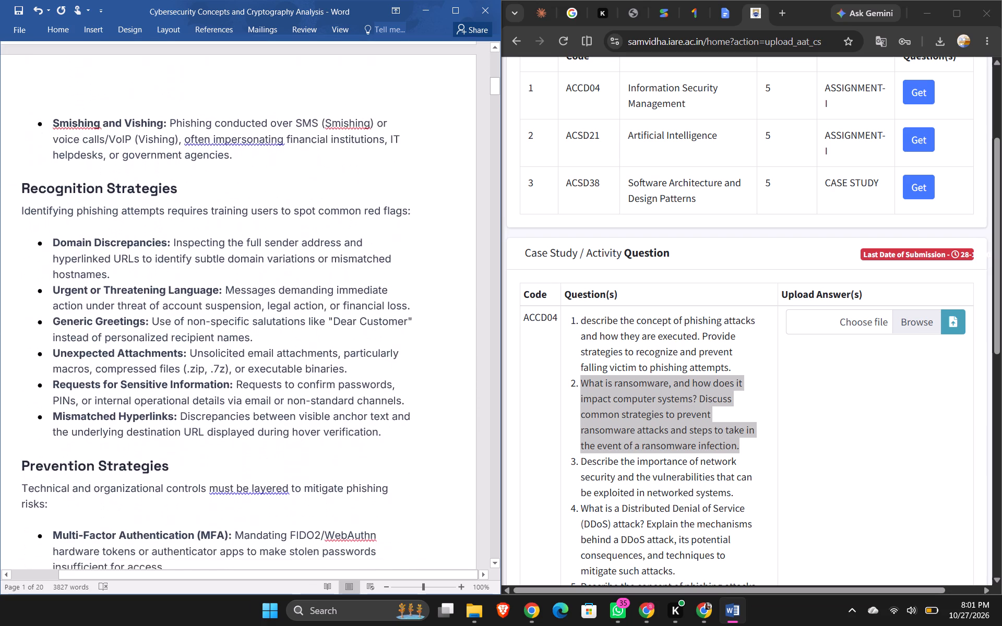
scroll(193, 87, down, 3)
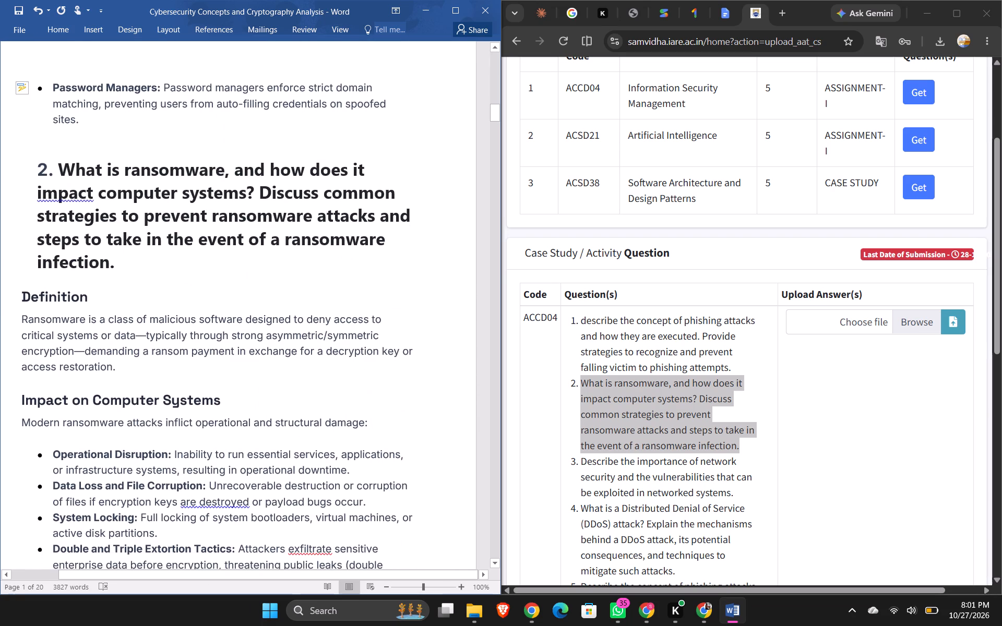
scroll(111, 305, up, 9)
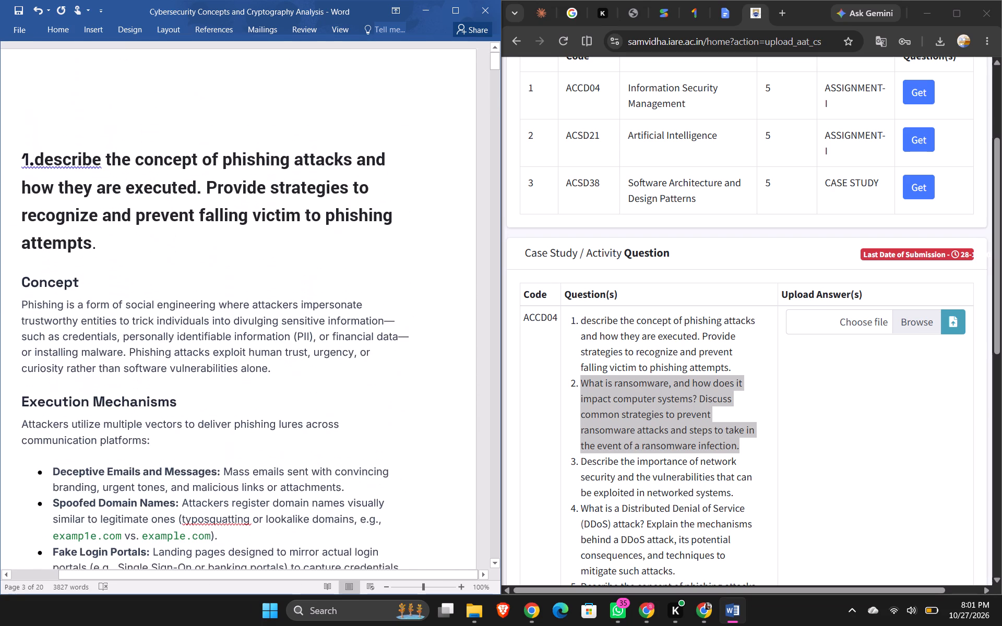
scroll(111, 305, down, 8)
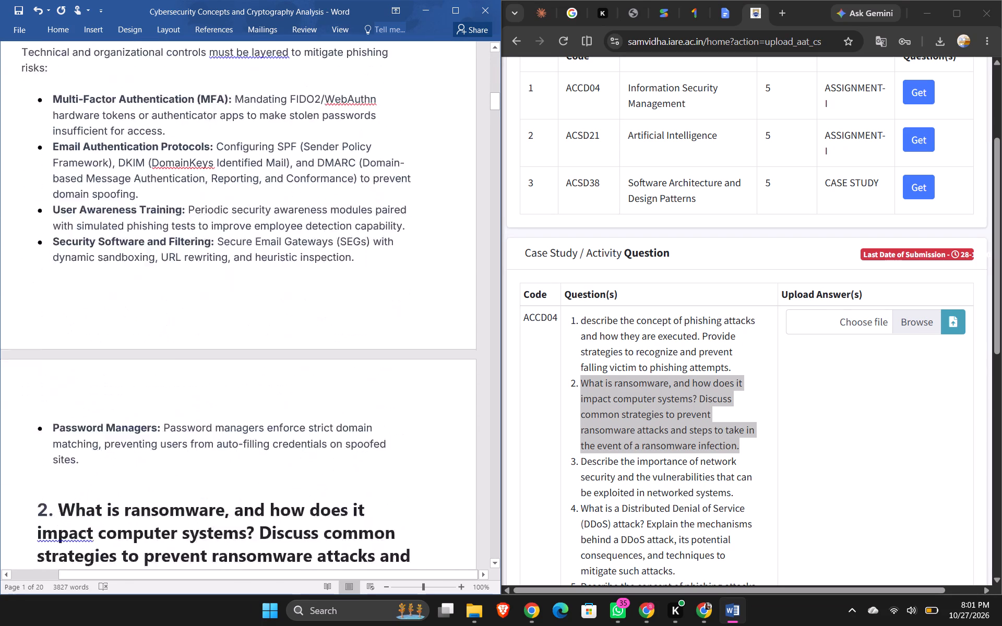
Decrease the indent of the whole question 2 heading and justify its text.
scroll(111, 305, down, 2)
drag(121, 378, 23, 288)
click(58, 32)
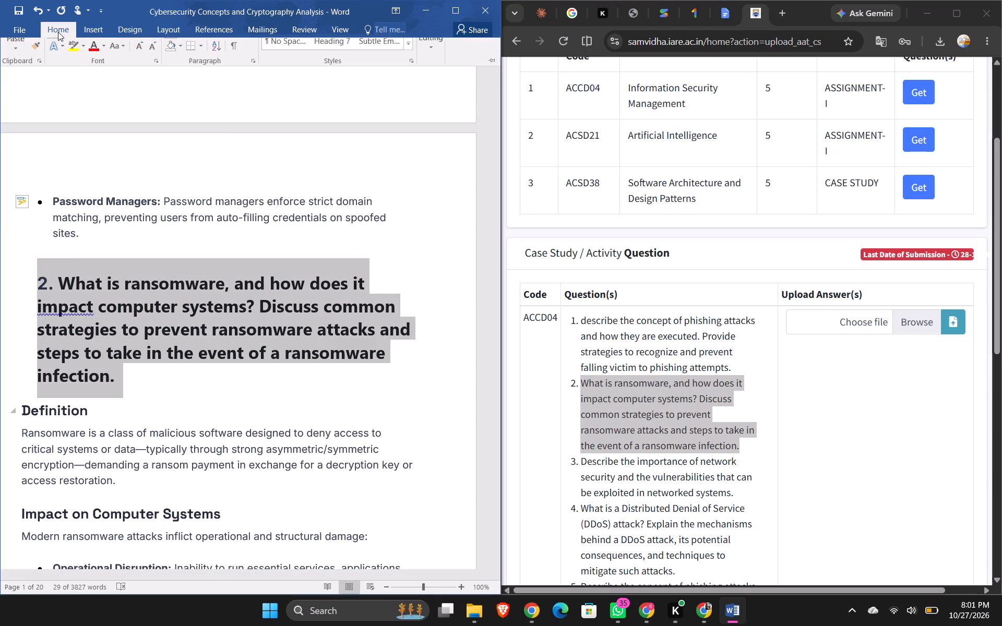
click(237, 51)
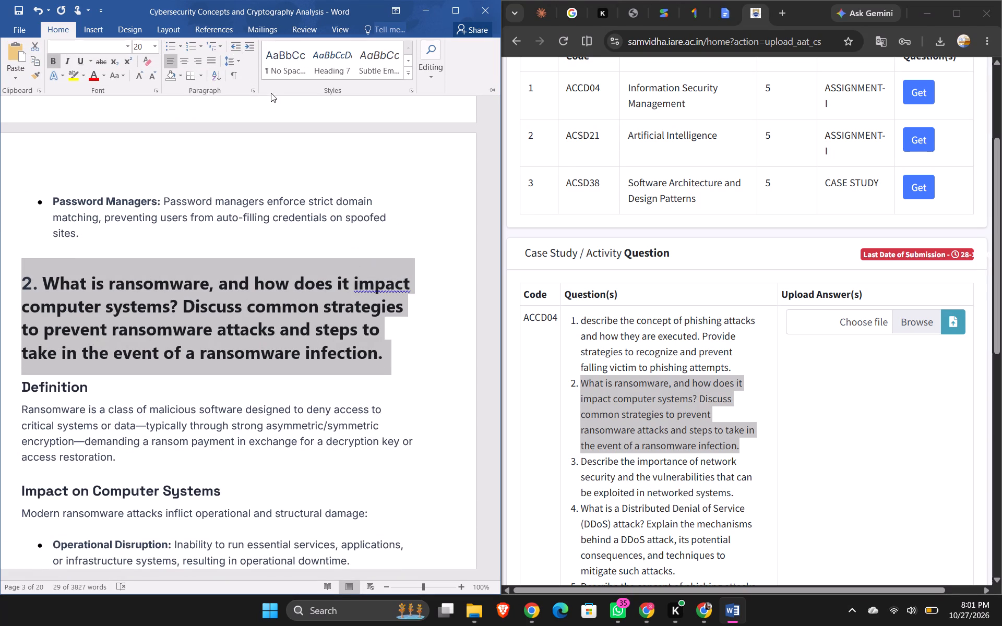
click(207, 60)
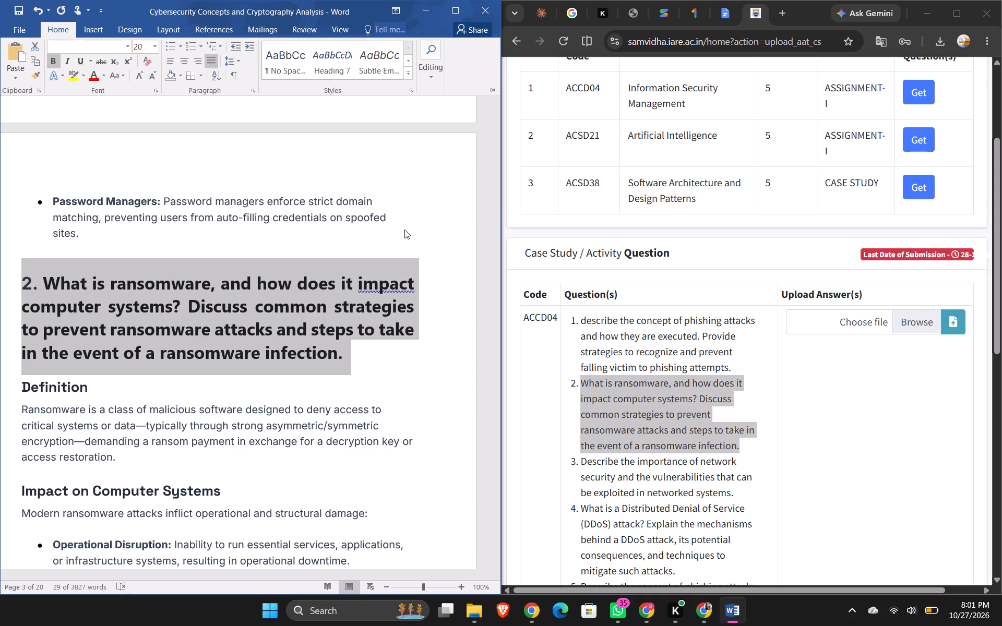
click(404, 230)
click(393, 236)
Copy the full text of question 3, on the importance of network security and vulnerabilities in networked systems, from the portal.
scroll(393, 236, down, 3)
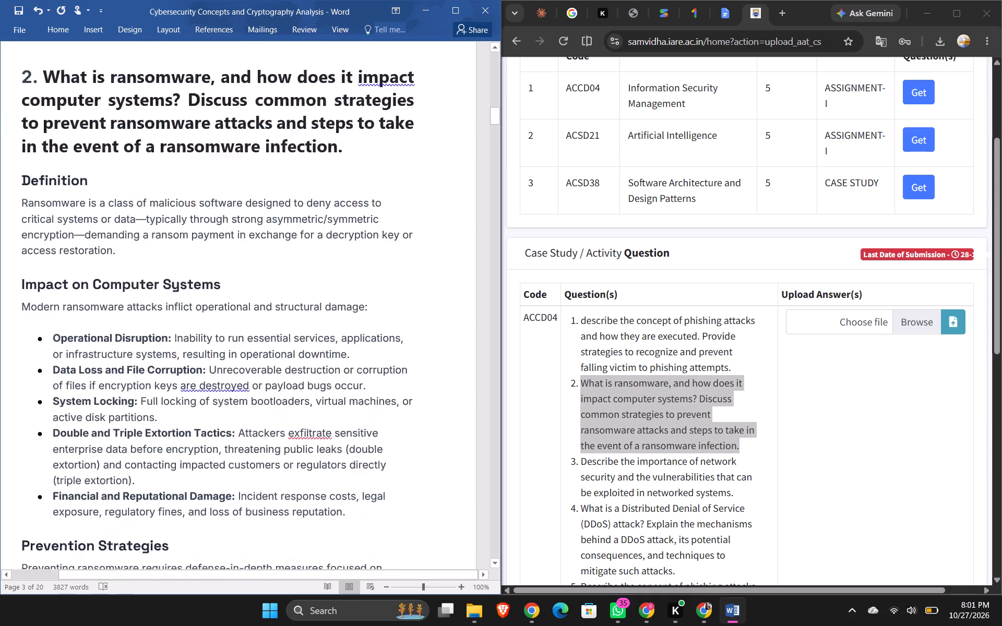
scroll(393, 236, up, 3)
scroll(393, 236, down, 1)
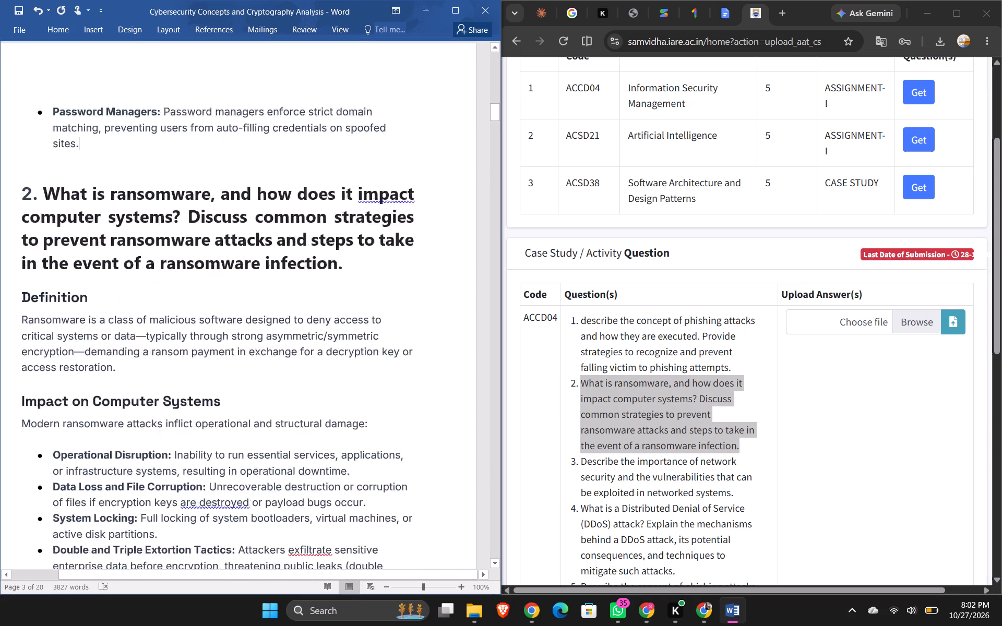
scroll(393, 236, down, 5)
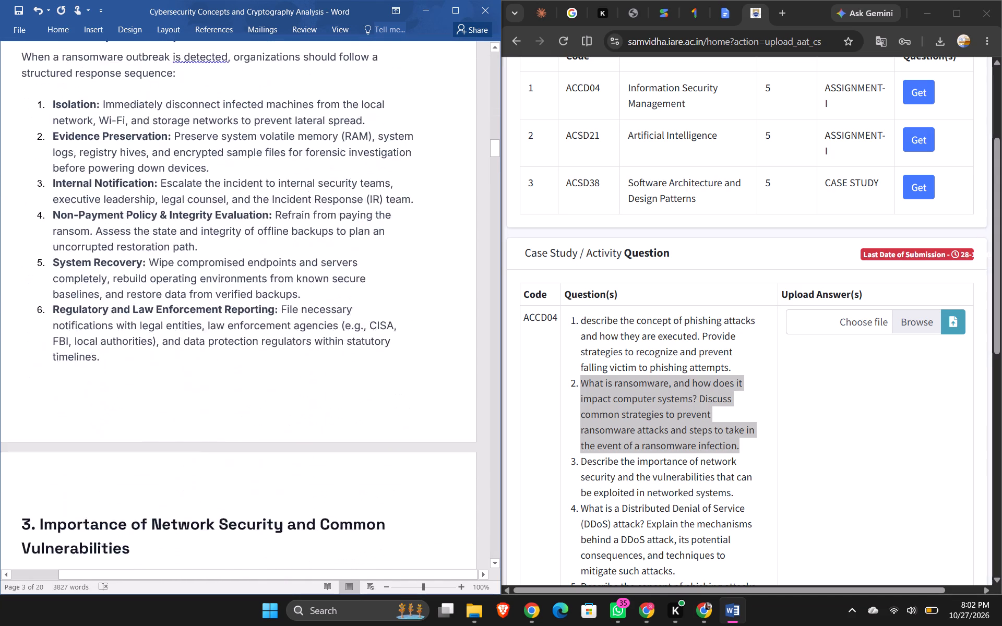
scroll(393, 236, down, 3)
click(715, 417)
scroll(715, 417, down, 1)
drag(734, 383, 577, 354)
key(ctrl+c)
scroll(251, 290, up, 2)
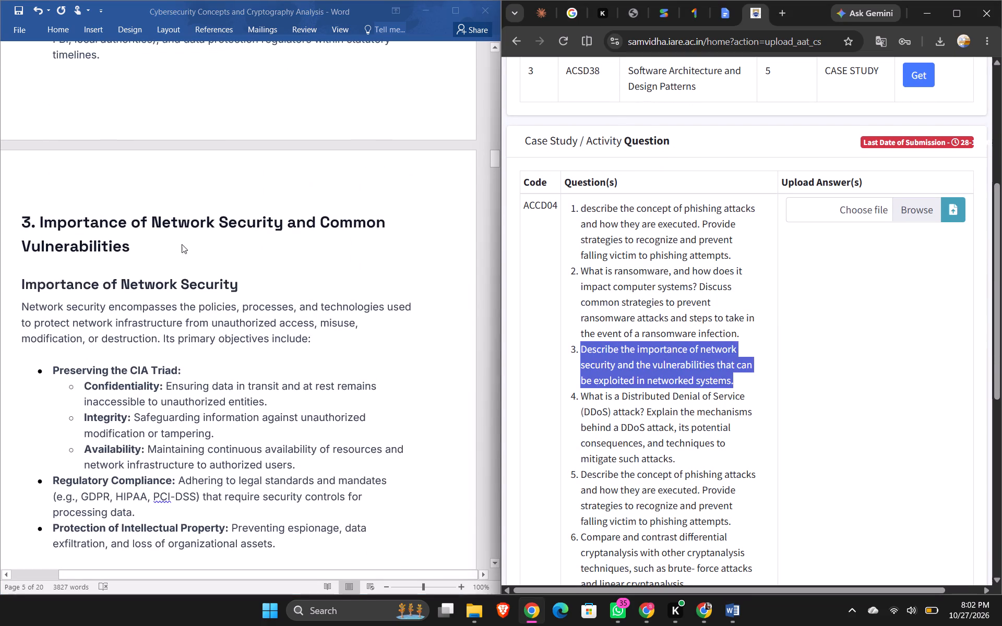
Replace the question 3 heading's wording after "3." with the copied question text, and remove the automatic list number from the pasted line.
click(134, 256)
drag(140, 248, 68, 245)
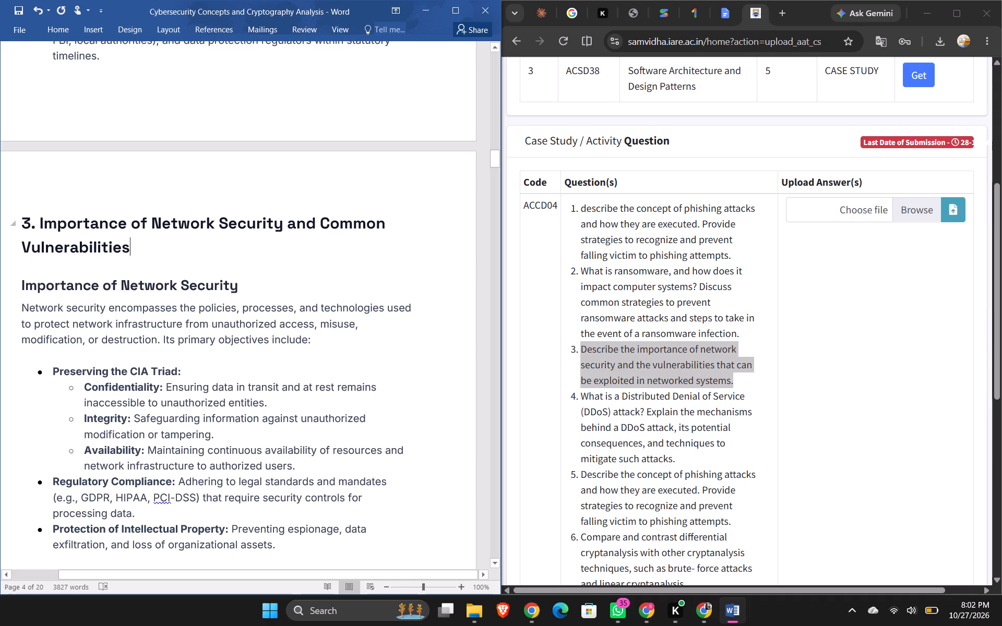
drag(68, 245, 44, 228)
key(BackSpace)
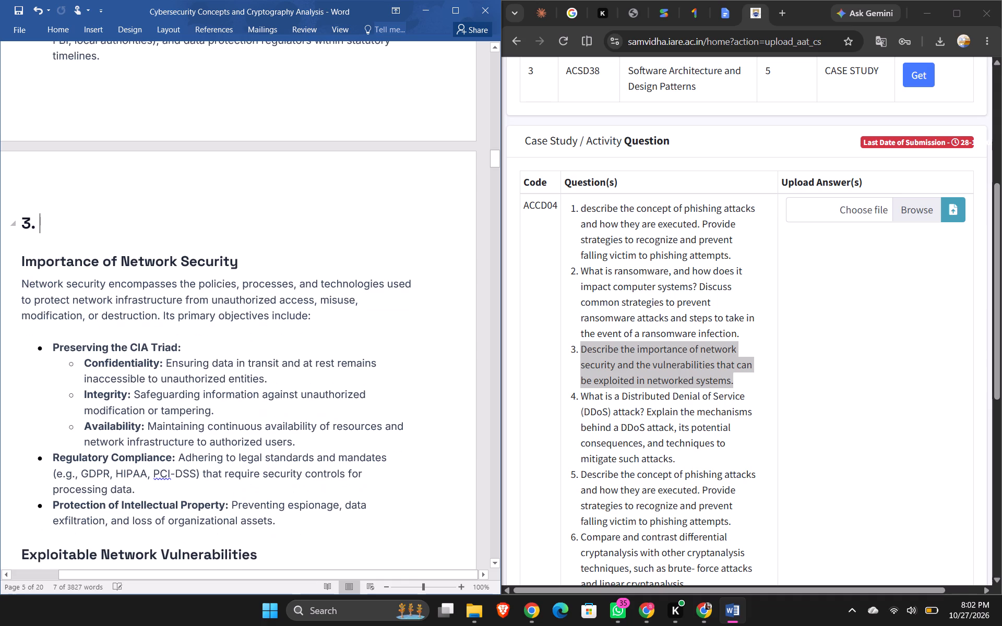
key(ctrl+v)
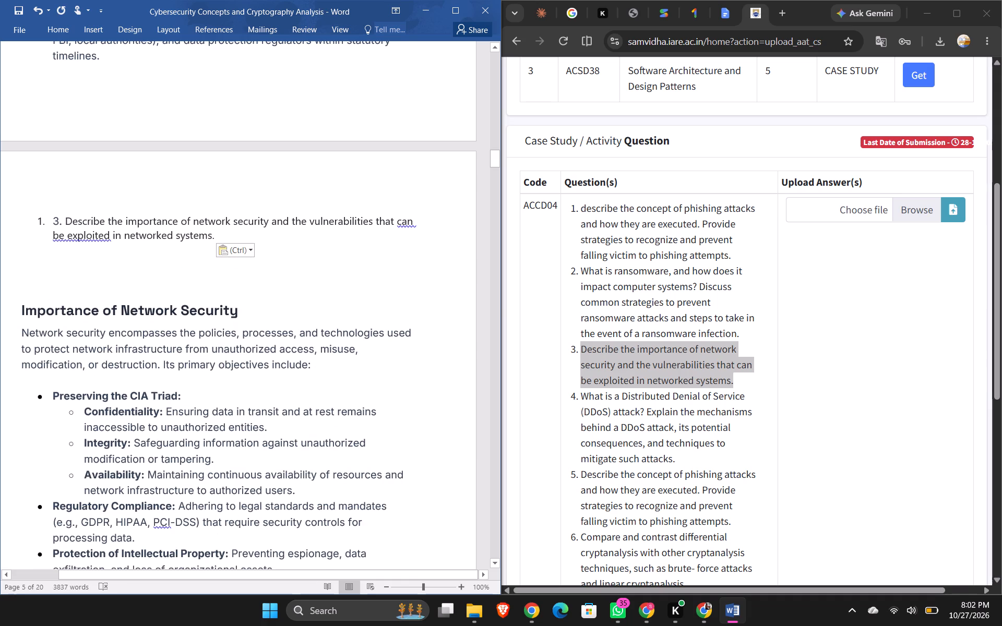
click(50, 221)
key(BackSpace)
key(BackSpace)
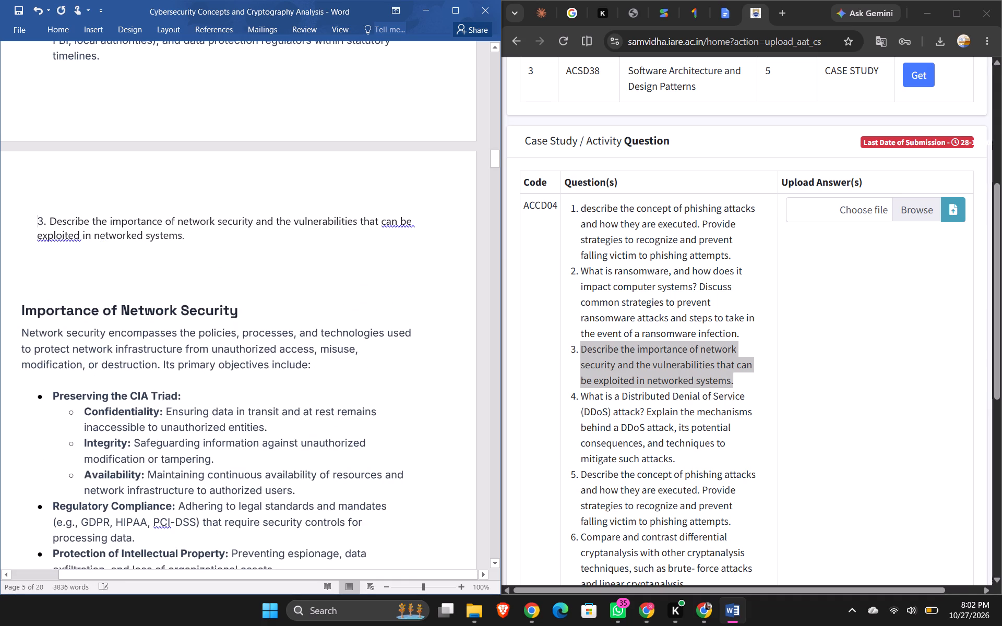
Format the question 3 heading at size 20 in bold, with decreased indent and justified alignment.
drag(210, 239, 33, 207)
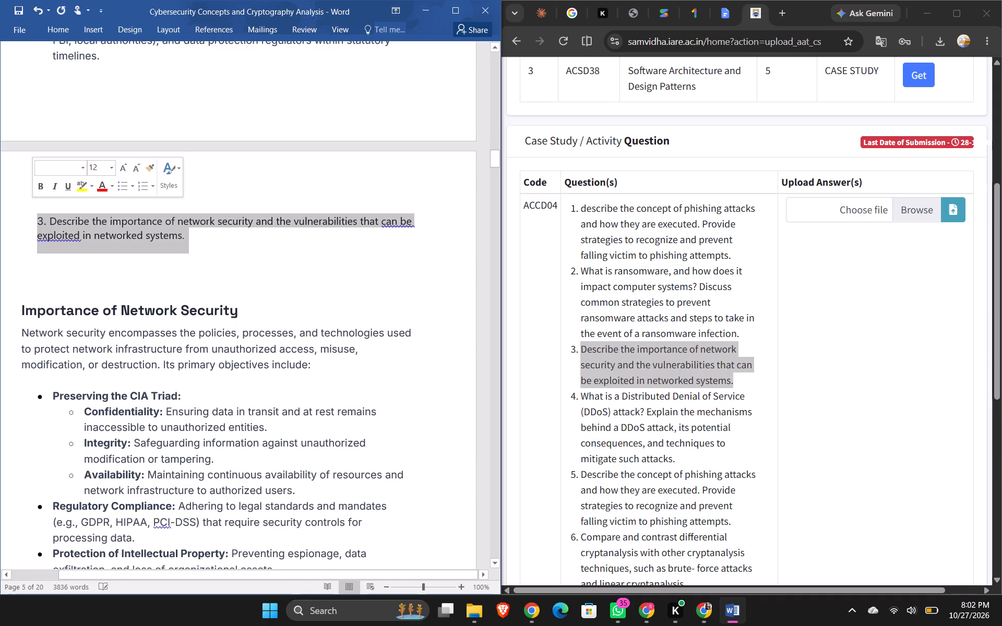
click(71, 22)
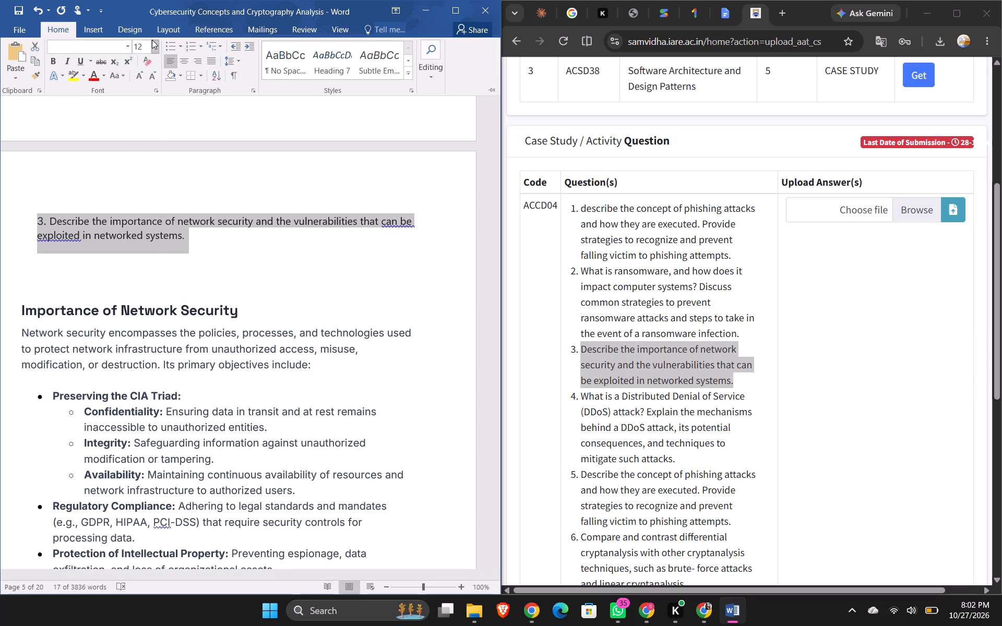
click(152, 40)
click(142, 164)
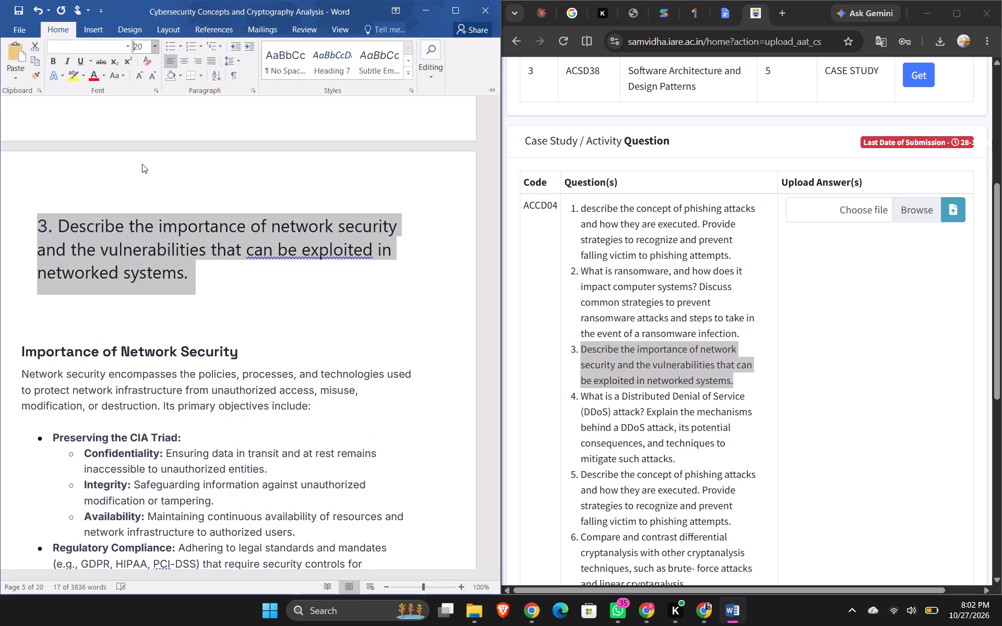
click(54, 58)
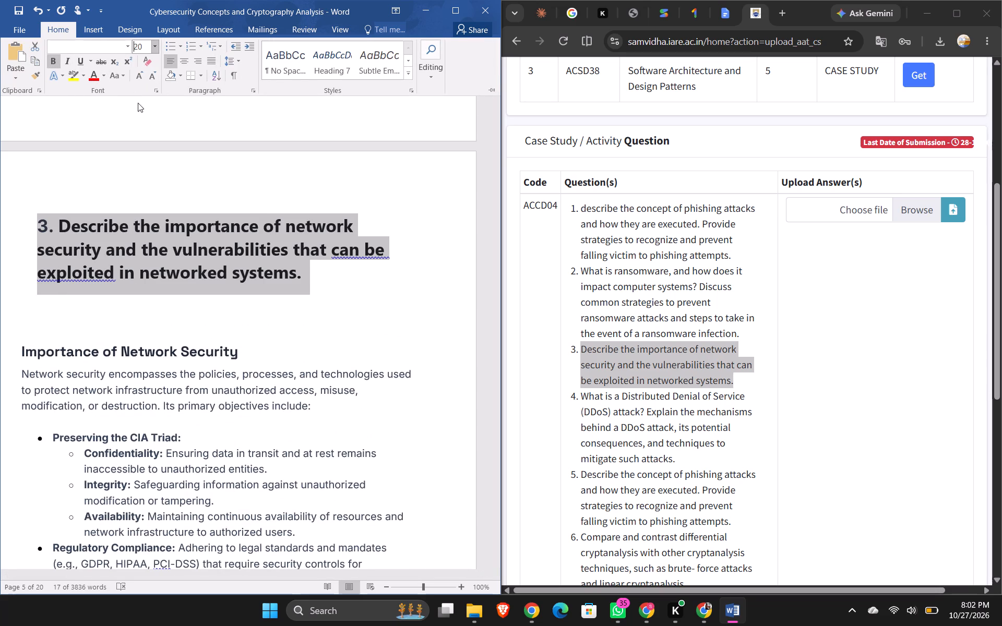
click(237, 44)
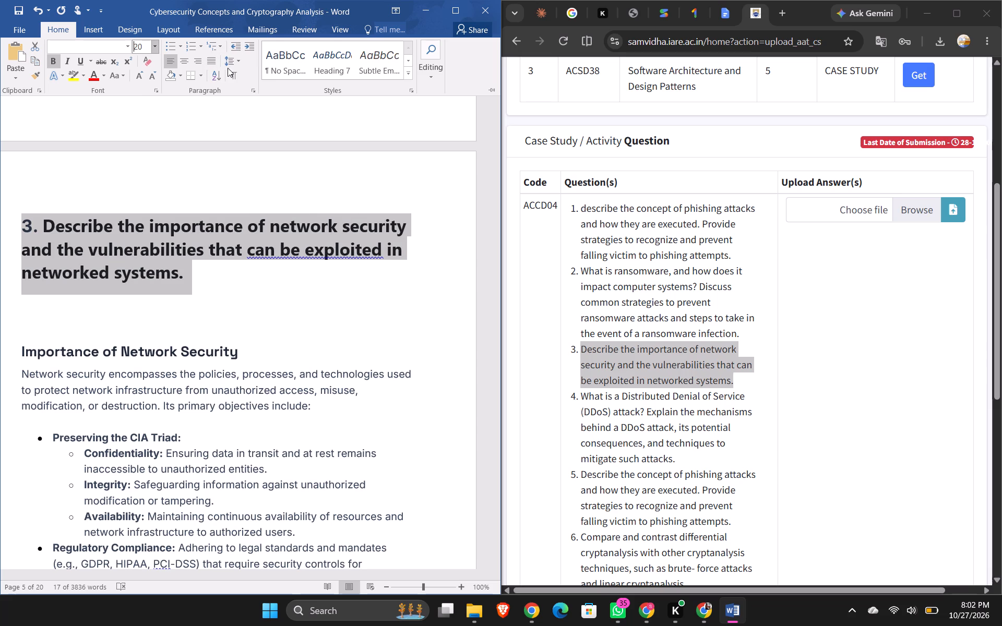
click(212, 65)
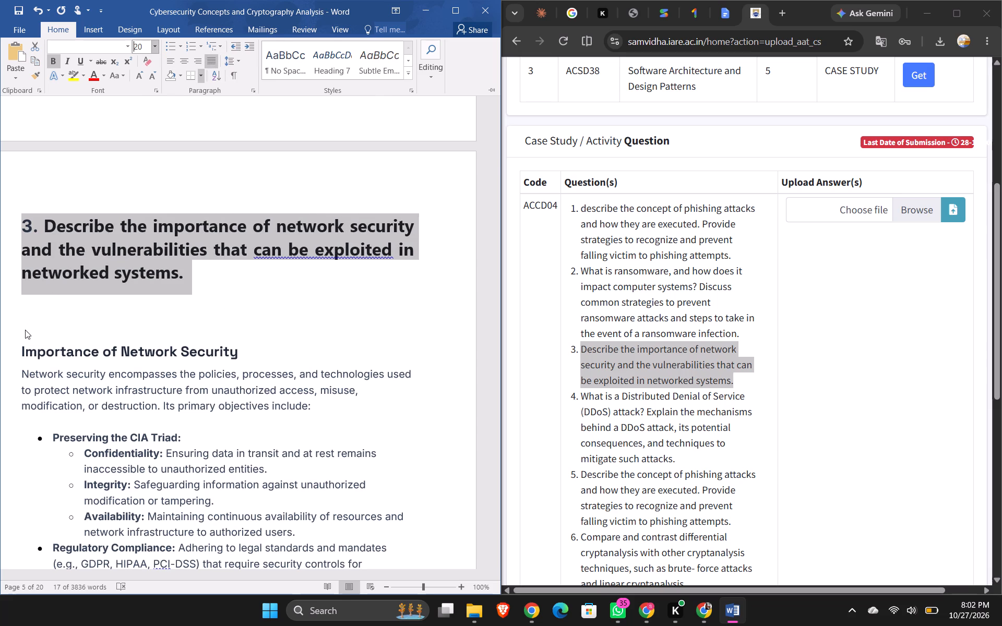
Remove the empty gap between the question 3 heading and "Importance of Network Security", keeping the subheading on its own line.
click(25, 330)
click(18, 343)
key(BackSpace)
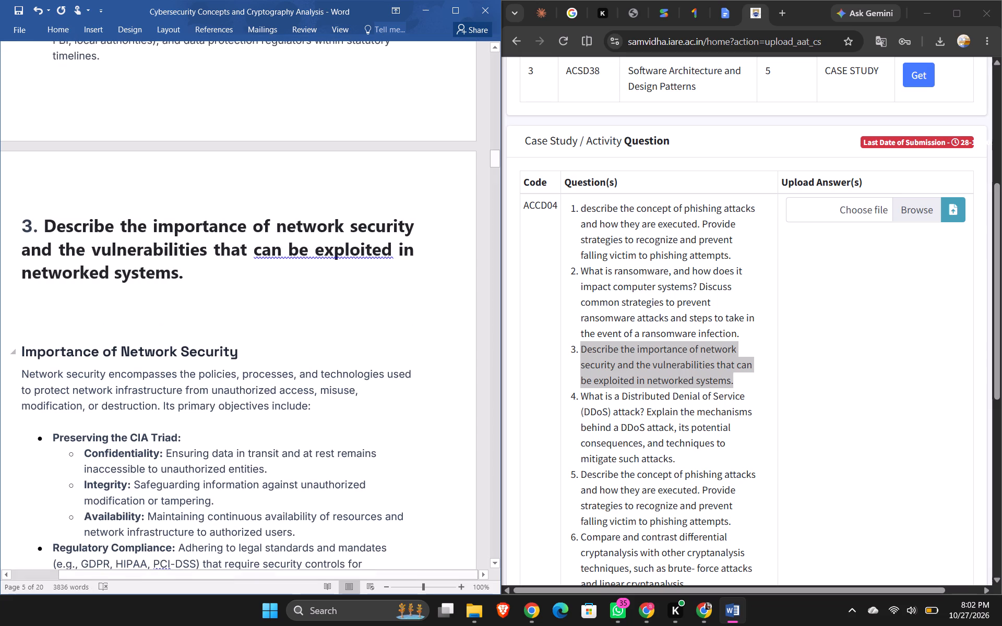
key(BackSpace)
key(Return)
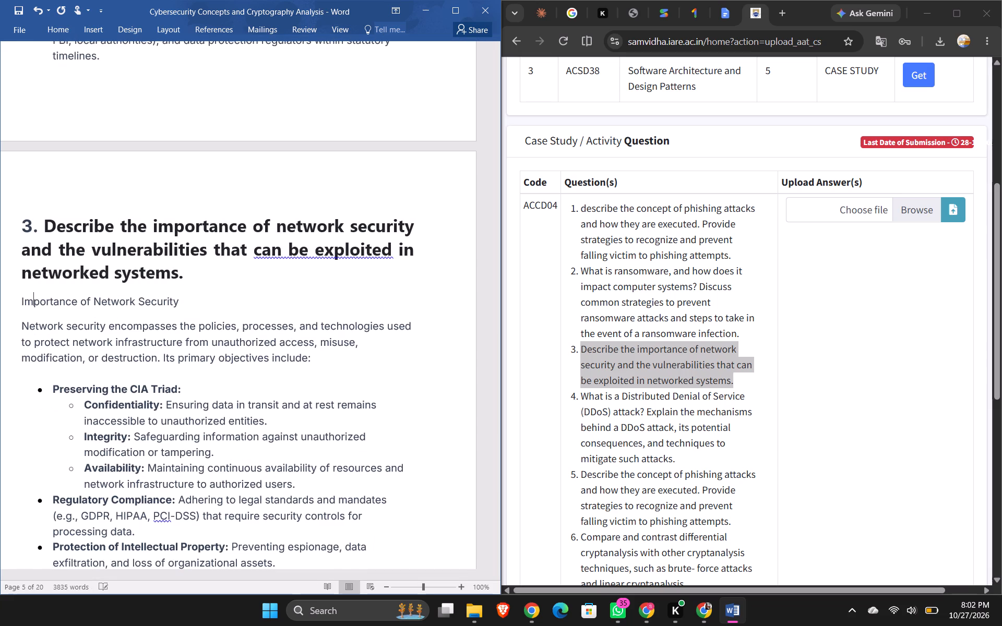
Delete the wording "Distributed Denial of Service (DDoS) Attacks" from the question 4 heading, leaving only its number.
scroll(139, 446, down, 2)
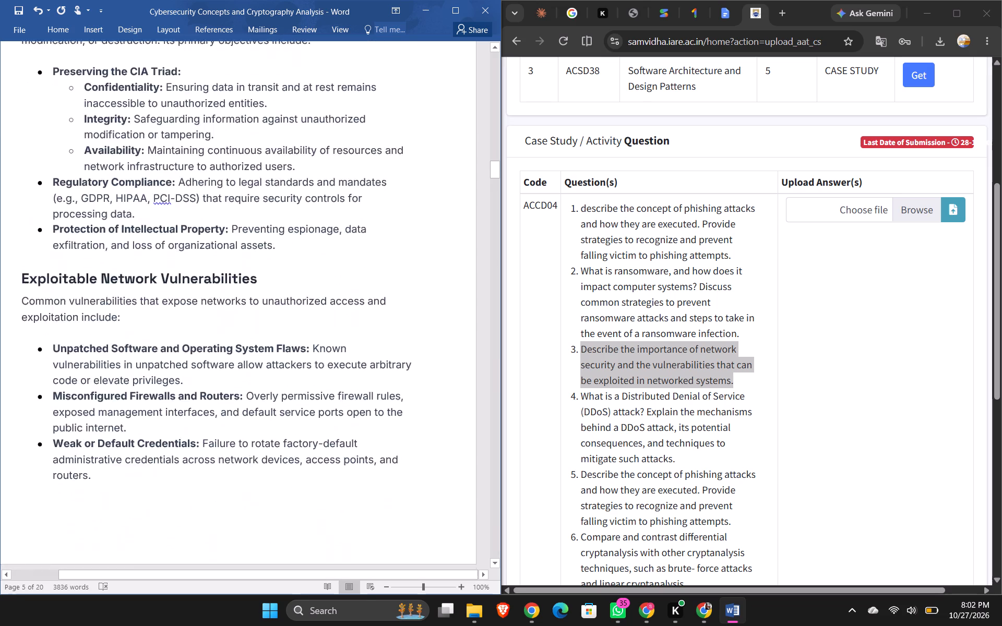
scroll(139, 446, down, 3)
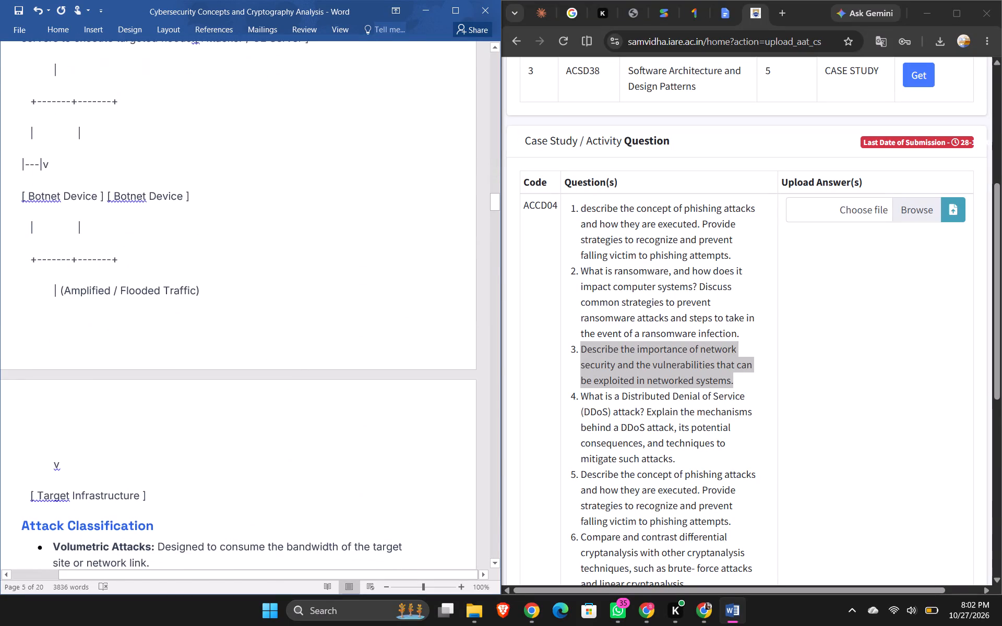
scroll(139, 446, up, 2)
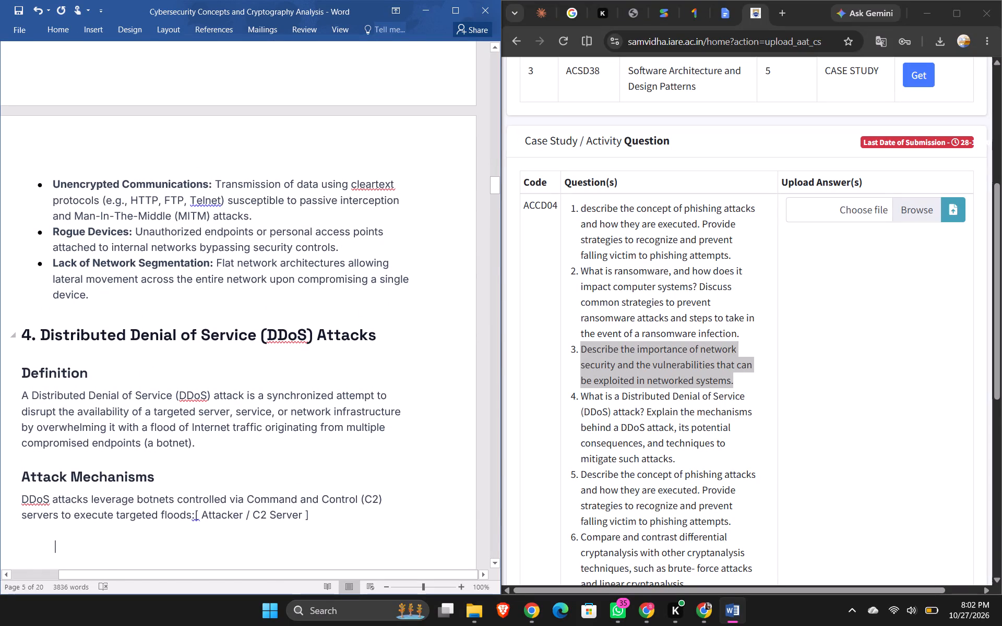
click(380, 333)
key(BackSpace)
key(BackSpace)
key(BackSpace)
key(BackSpace)
key(BackSpace)
key(BackSpace)
key(BackSpace)
key(BackSpace)
key(BackSpace)
key(BackSpace)
key(BackSpace)
key(BackSpace)
key(BackSpace)
key(BackSpace)
key(BackSpace)
key(BackSpace)
key(BackSpace)
key(BackSpace)
key(BackSpace)
key(BackSpace)
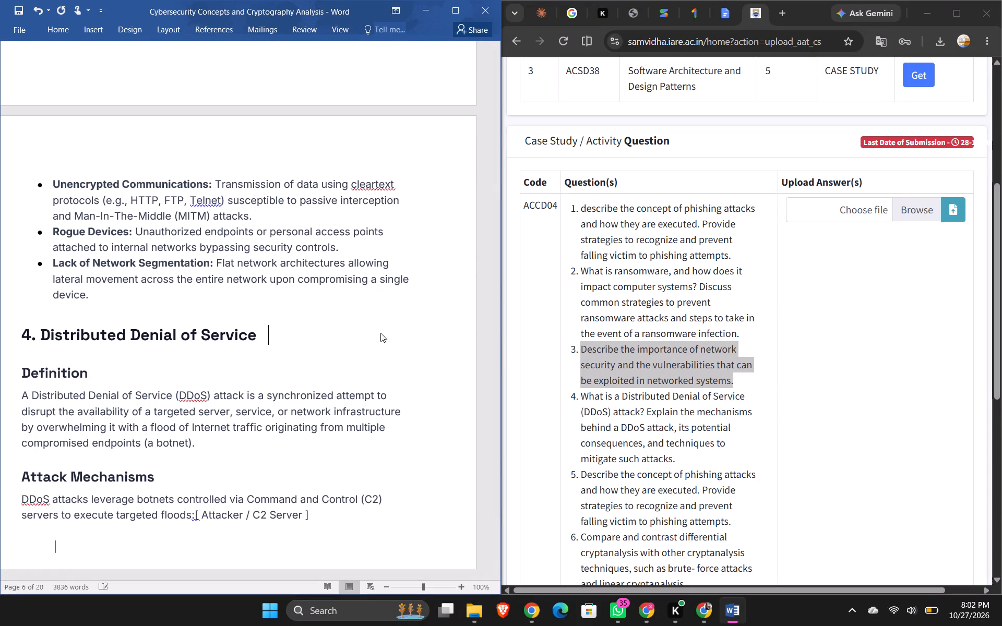
key(BackSpace)
key(BackSpace)
key(BackSpace)
key(BackSpace)
key(BackSpace)
key(BackSpace)
key(BackSpace)
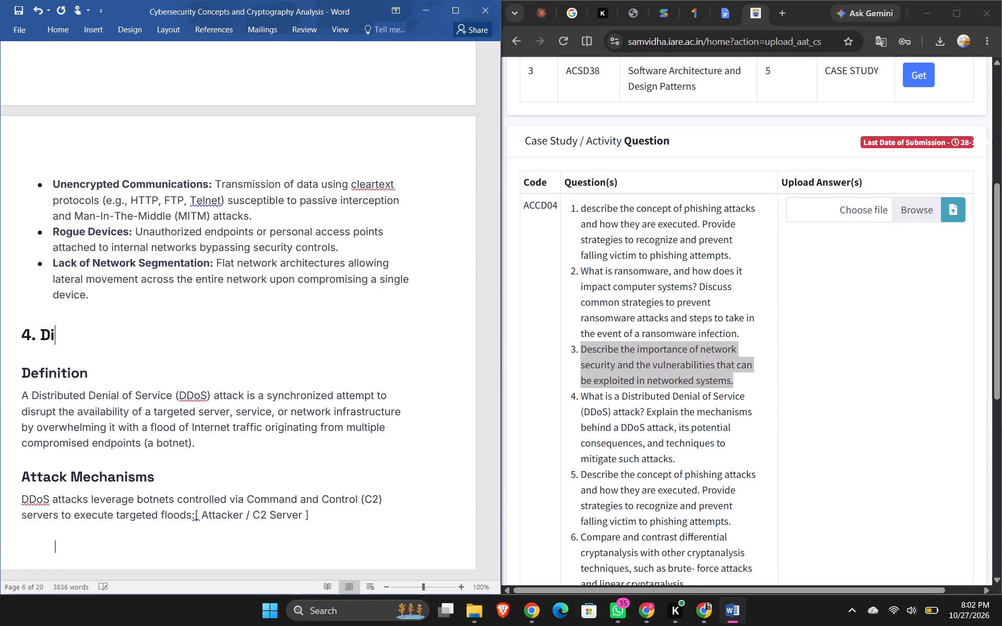
key(BackSpace)
key(BackSpace)
Copy the full text of question 4, on DDoS attack mechanisms, consequences and mitigation, from the portal.
click(626, 414)
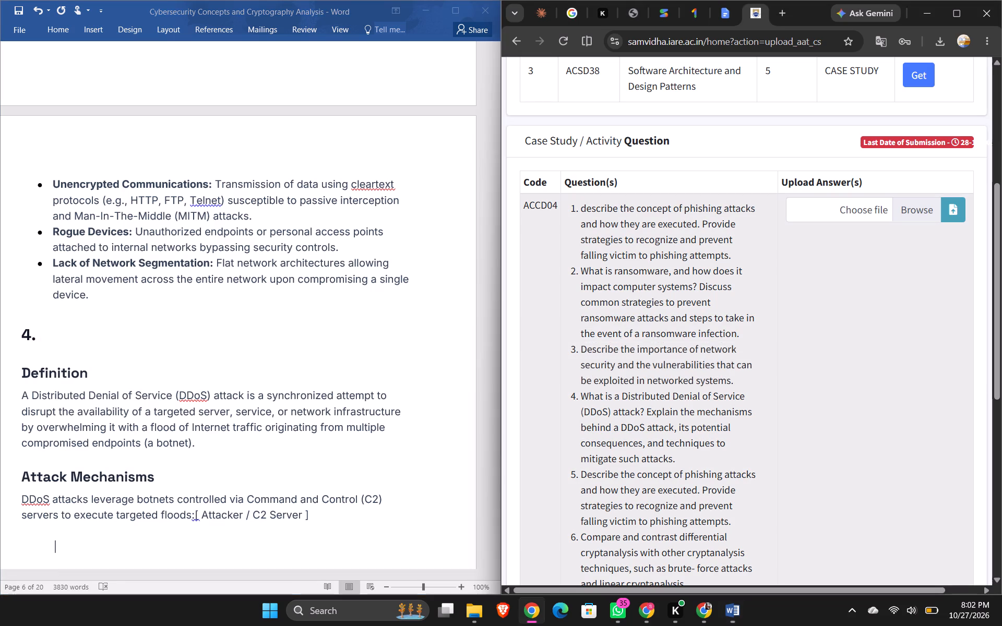
drag(580, 394, 683, 457)
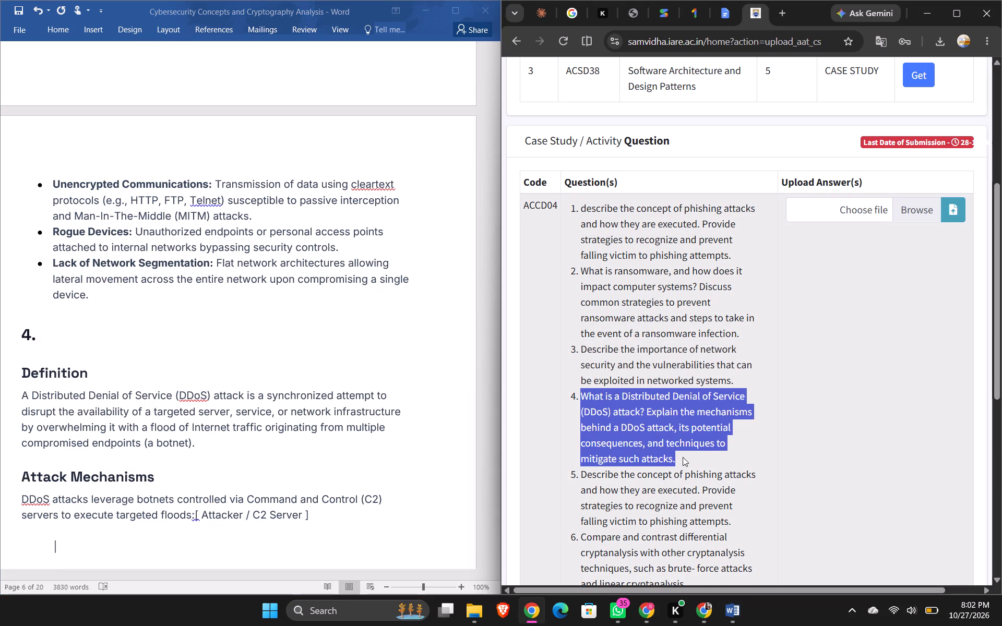
drag(683, 457, 683, 458)
key(ctrl+c)
Paste the question 4 text after "4." in the Word document and remove the automatic list number before it.
click(55, 337)
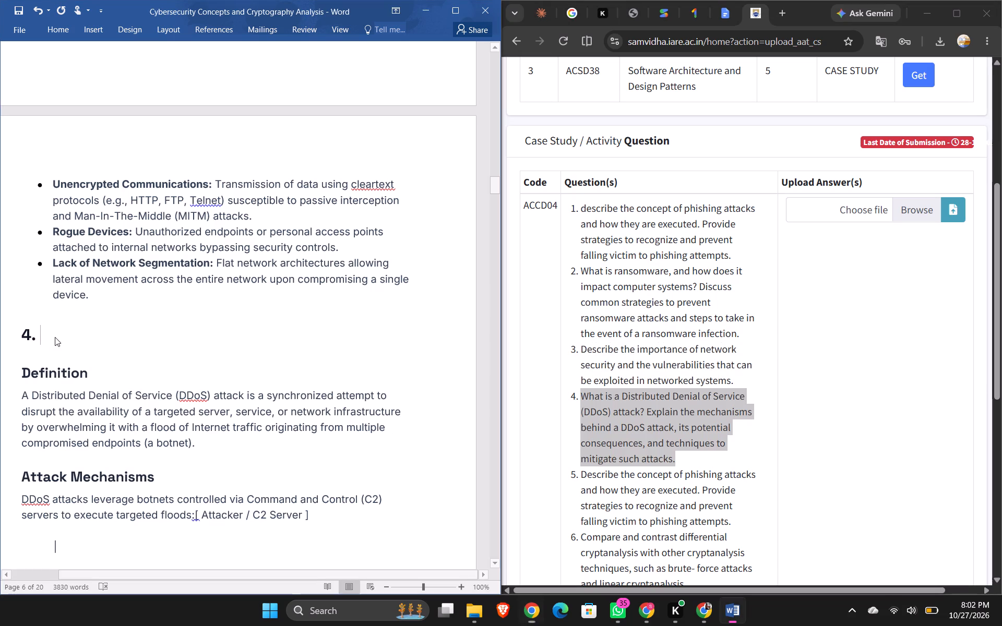
key(ctrl+v)
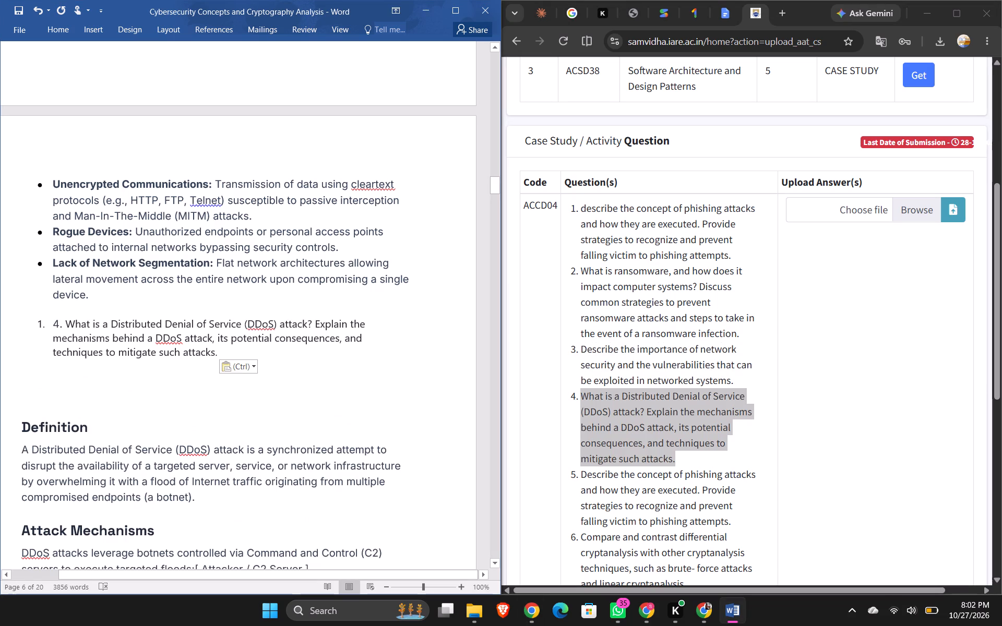
click(51, 326)
key(BackSpace)
key(BackSpace)
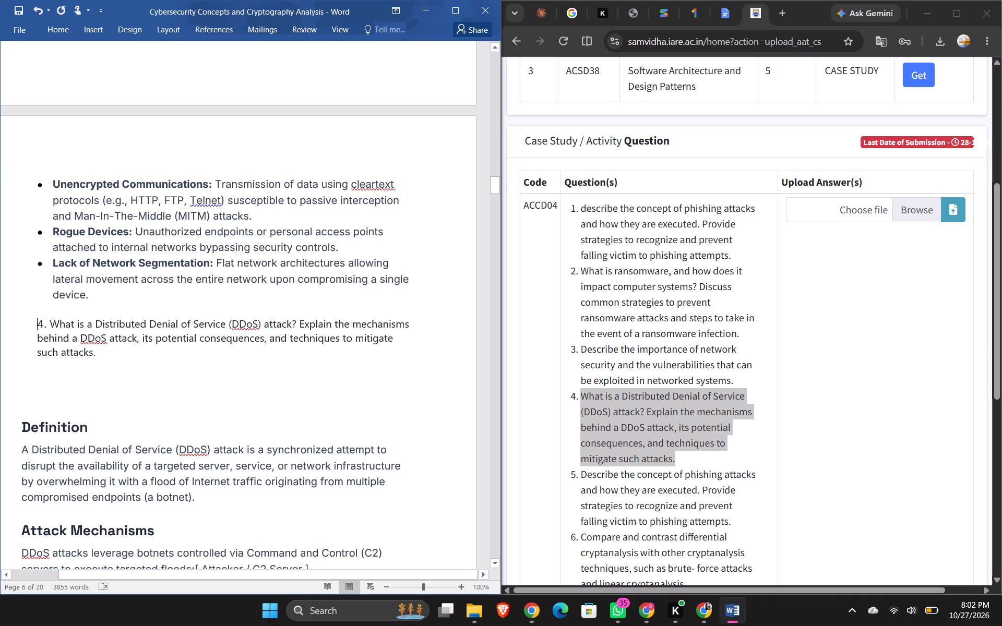
Format the question 4 heading at size 20 in bold, with decreased indent and justified alignment.
drag(108, 362, 9, 327)
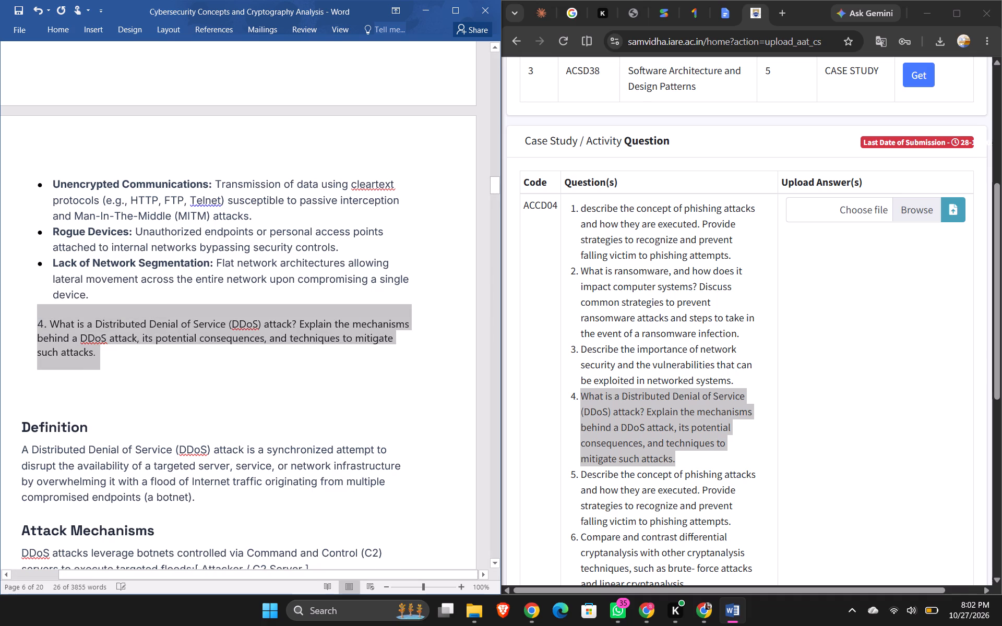
click(47, 38)
click(53, 37)
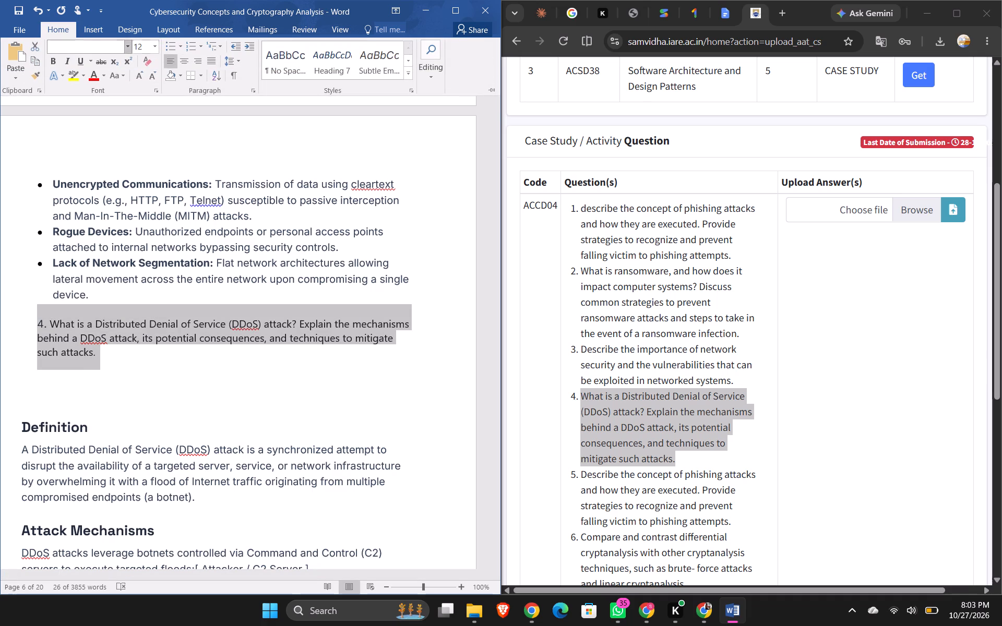
click(154, 46)
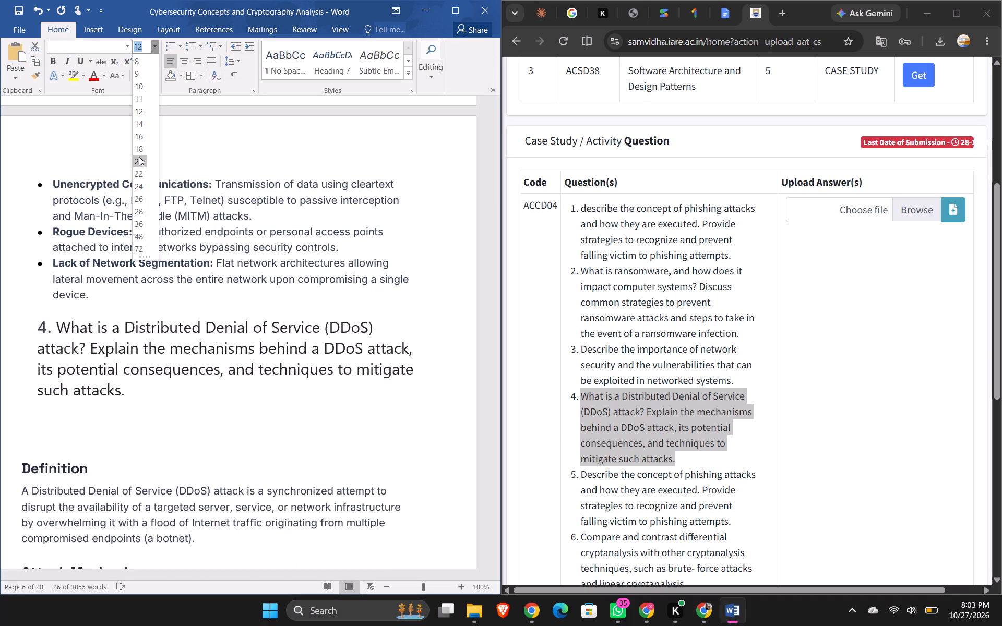
click(140, 161)
click(52, 62)
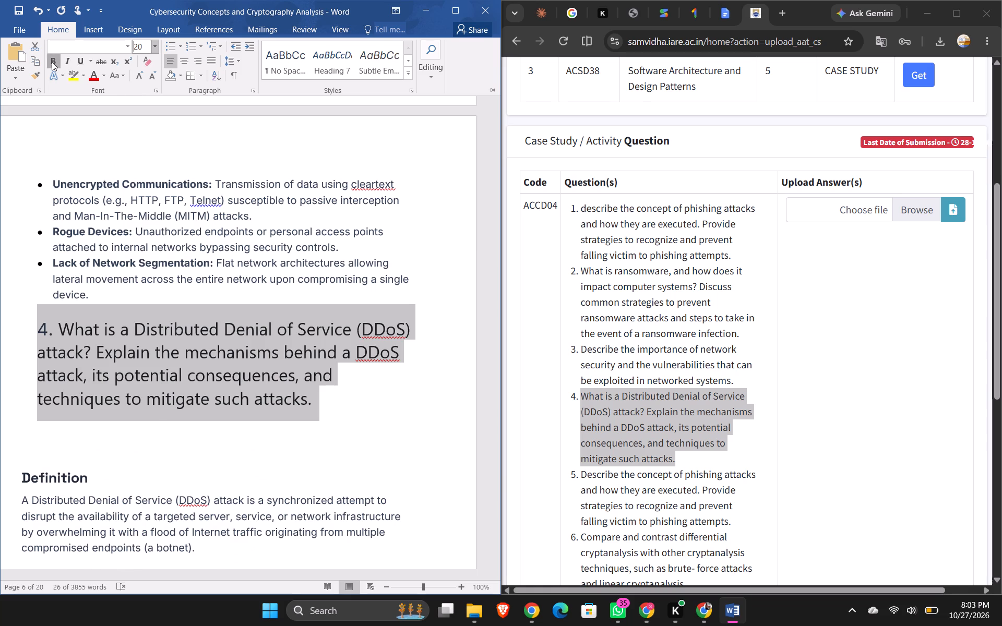
click(231, 47)
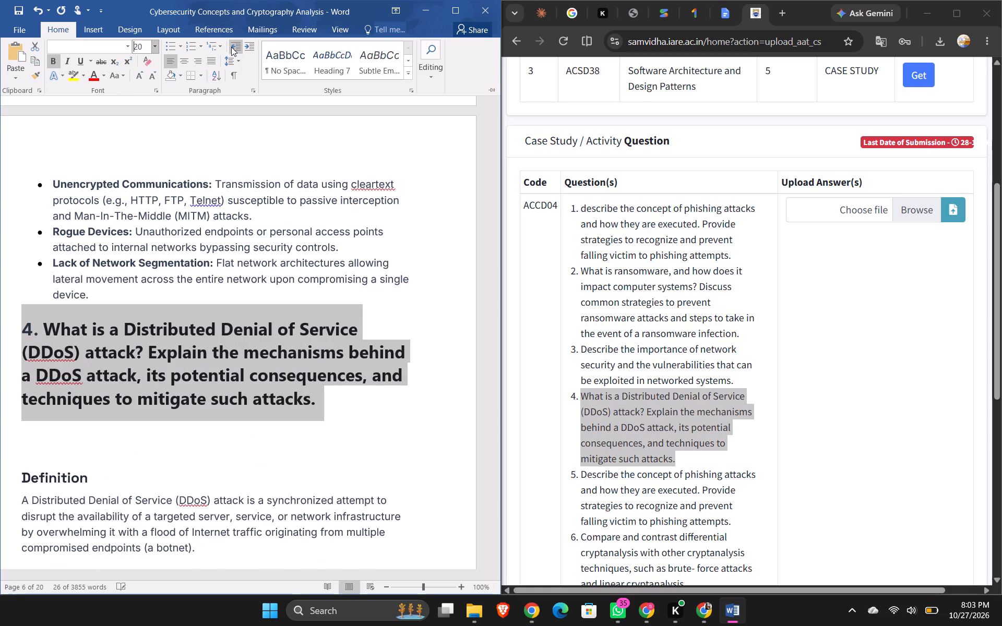
click(208, 62)
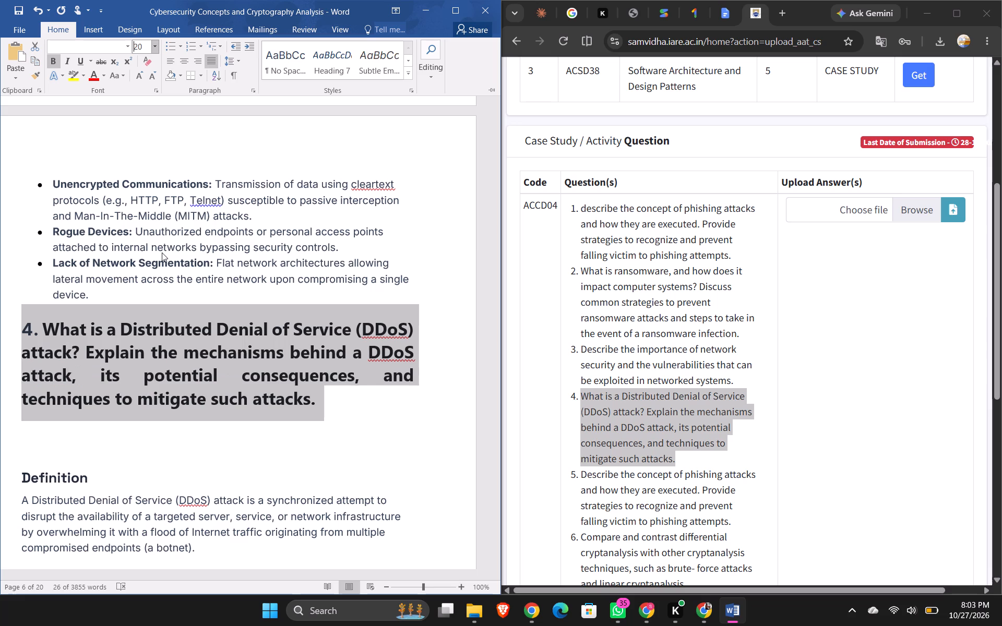
Remove the spaces between "attack,", "its", "potential", "consequences," and "and" in the justified question 4 heading.
click(100, 375)
click(94, 380)
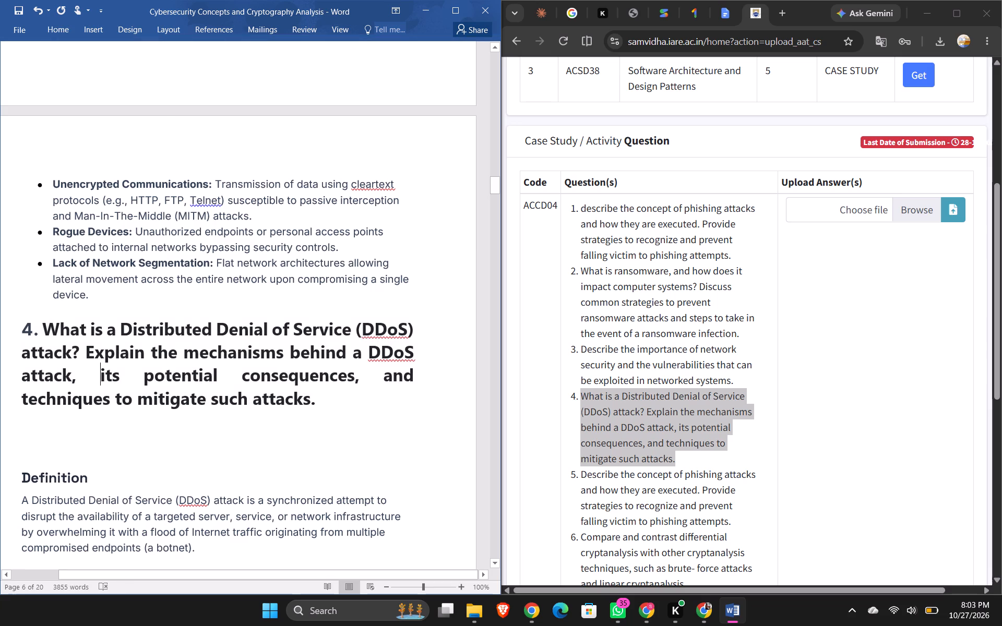
key(BackSpace)
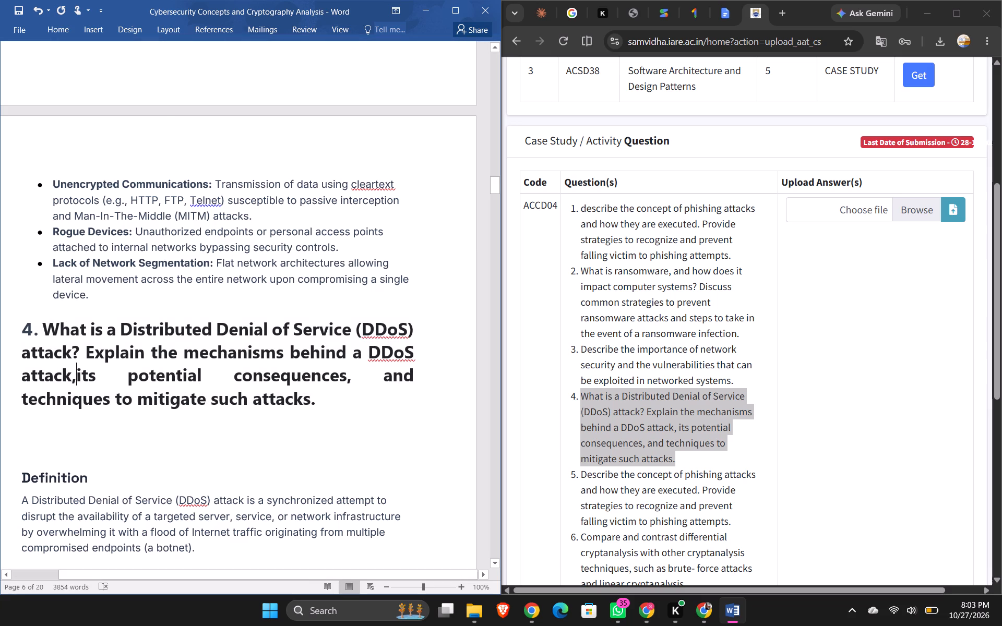
click(129, 373)
key(BackSpace)
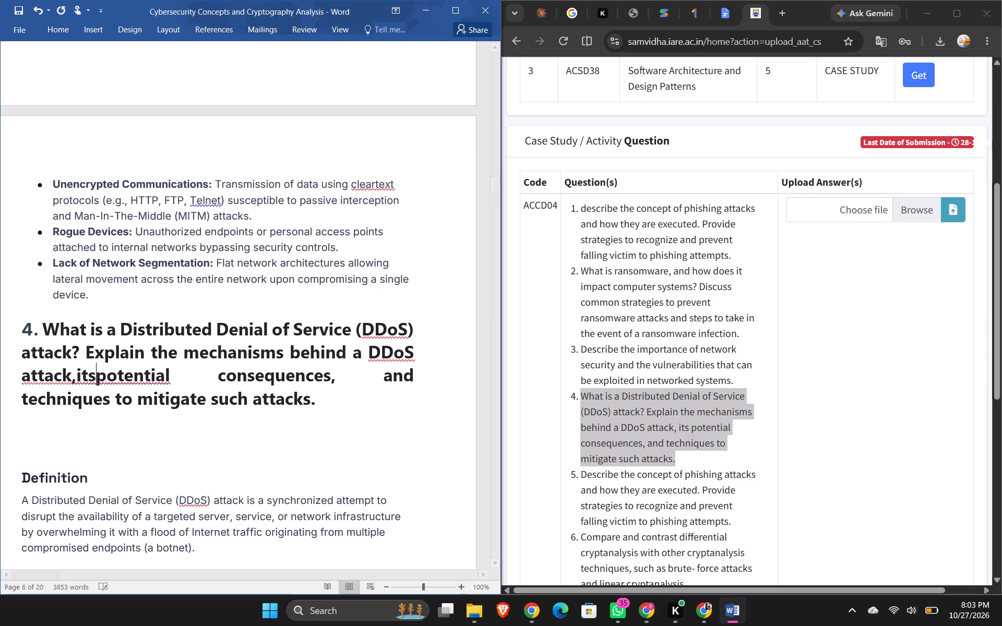
key(space)
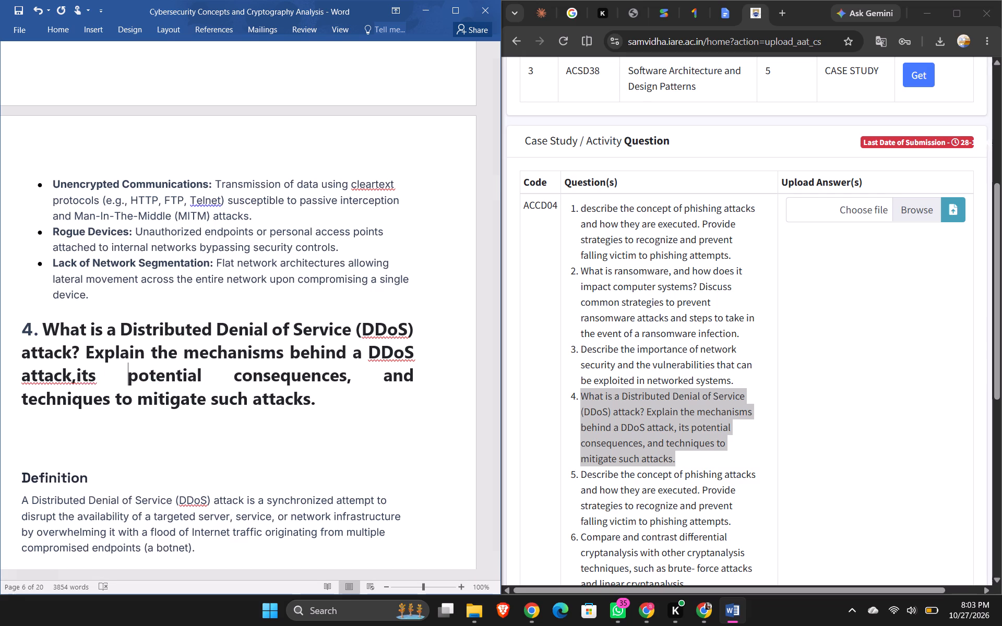
click(382, 379)
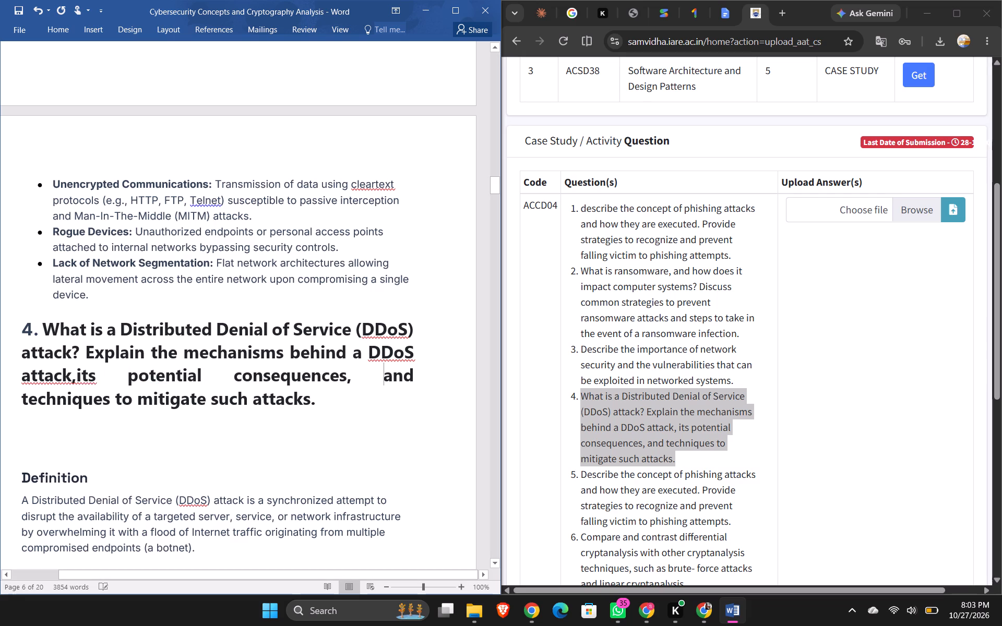
key(BackSpace)
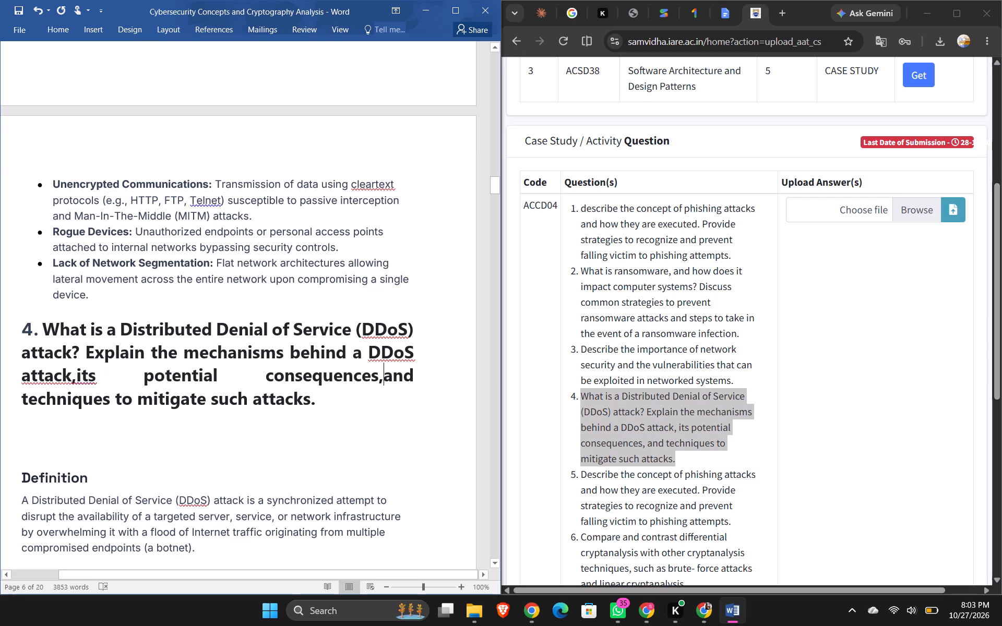
click(263, 378)
key(BackSpace)
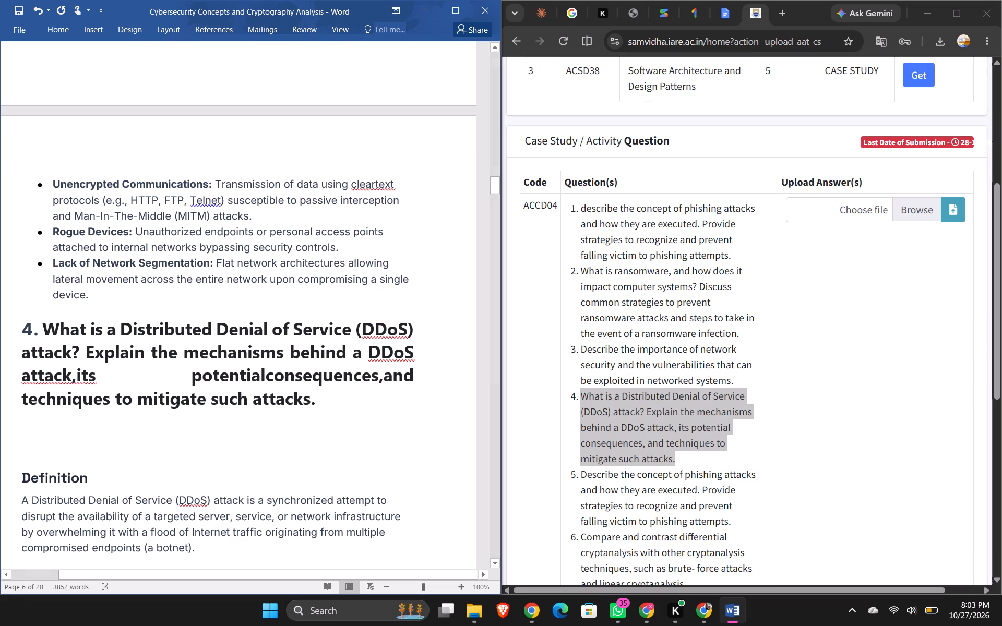
click(192, 377)
key(bracketright)
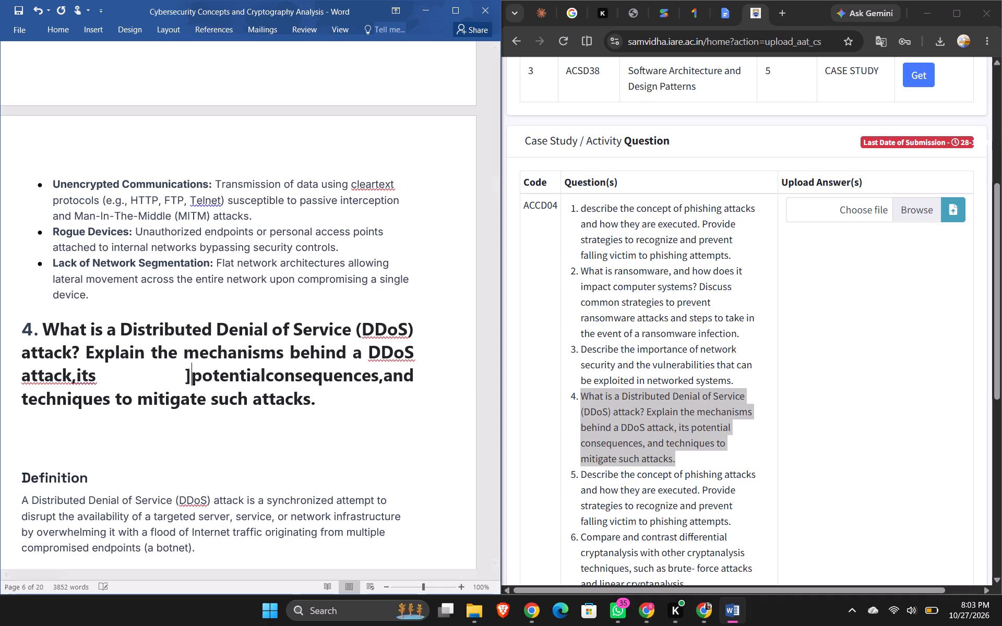
key(BackSpace)
key(BackSpace)
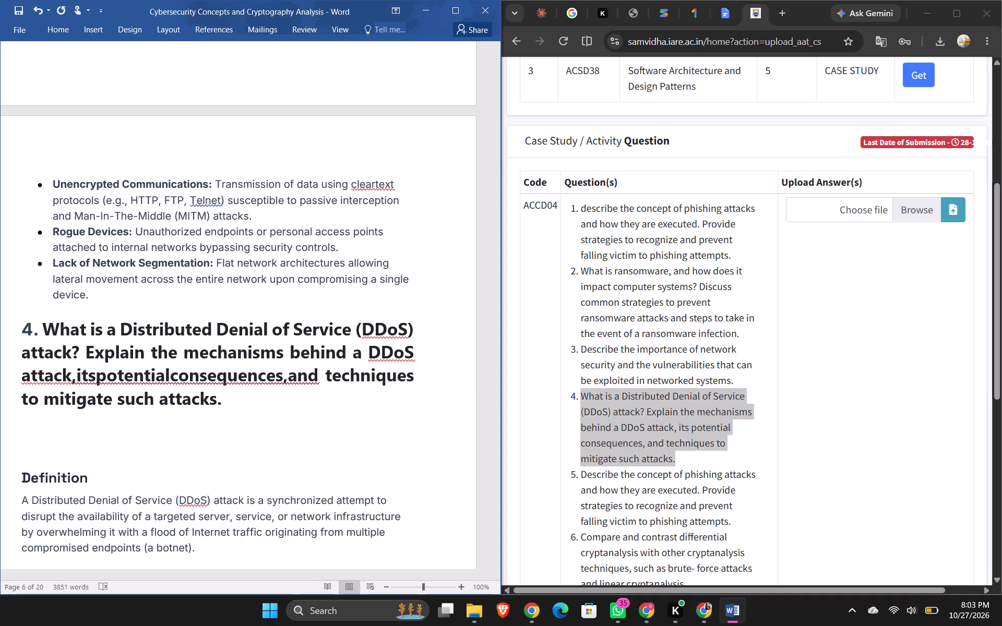
Delete the empty line between the question 4 heading and its "Definition" subheading.
scroll(253, 449, down, 1)
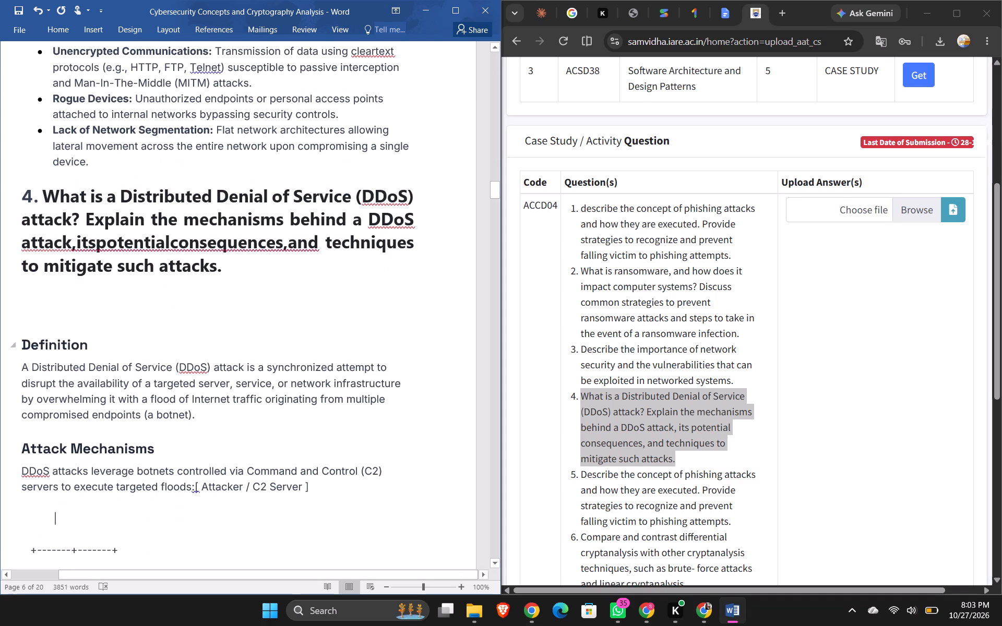
click(25, 333)
key(BackSpace)
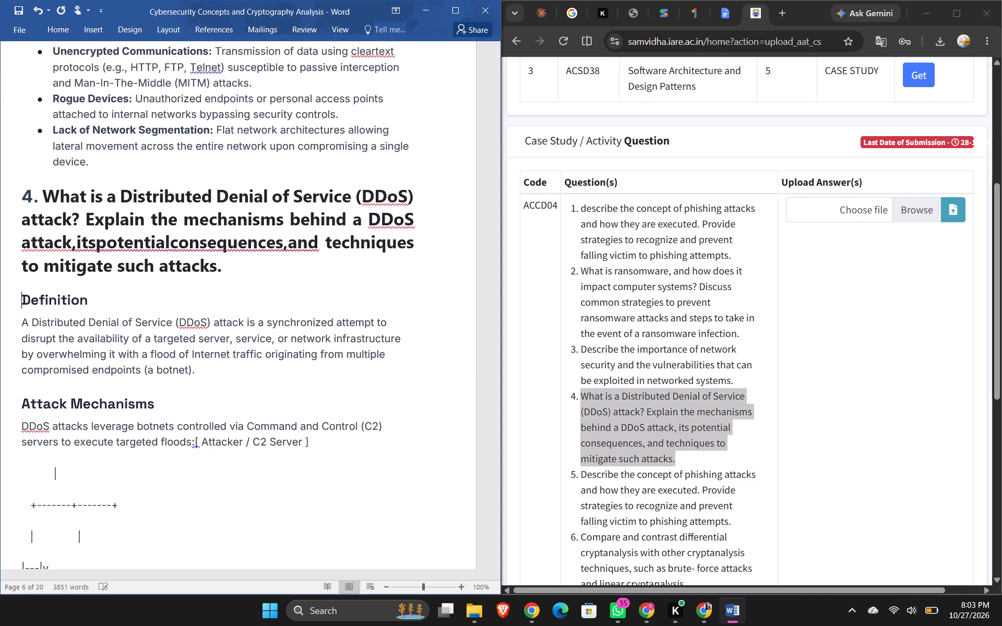
Insert over a page of blank lines after the last Mitigation Techniques bullet, pushing down the "Comparative Analysis of Cryptanalysis Techniques" section.
scroll(25, 333, down, 3)
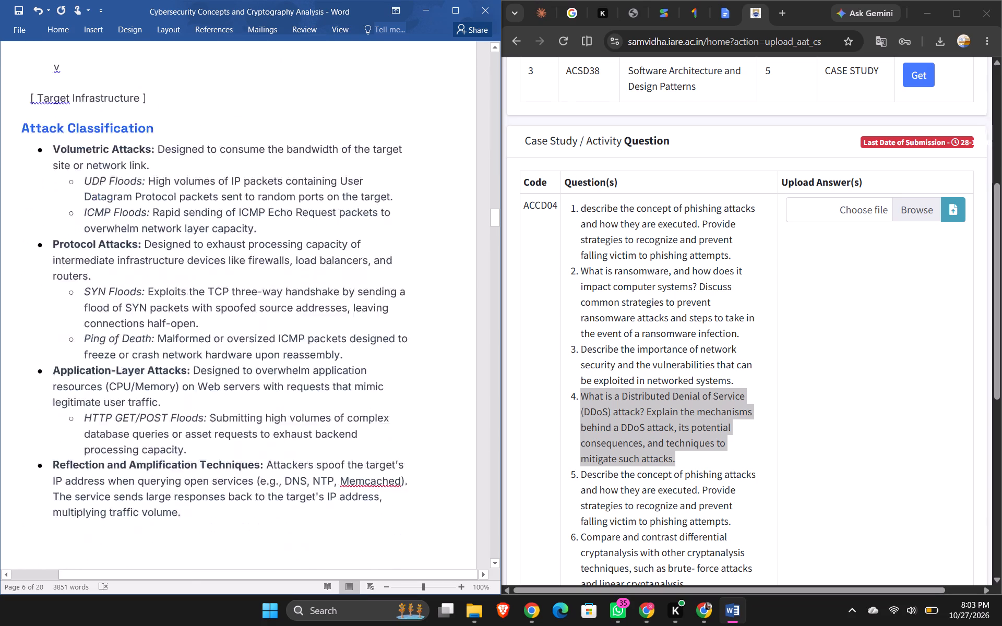
scroll(25, 333, down, 2)
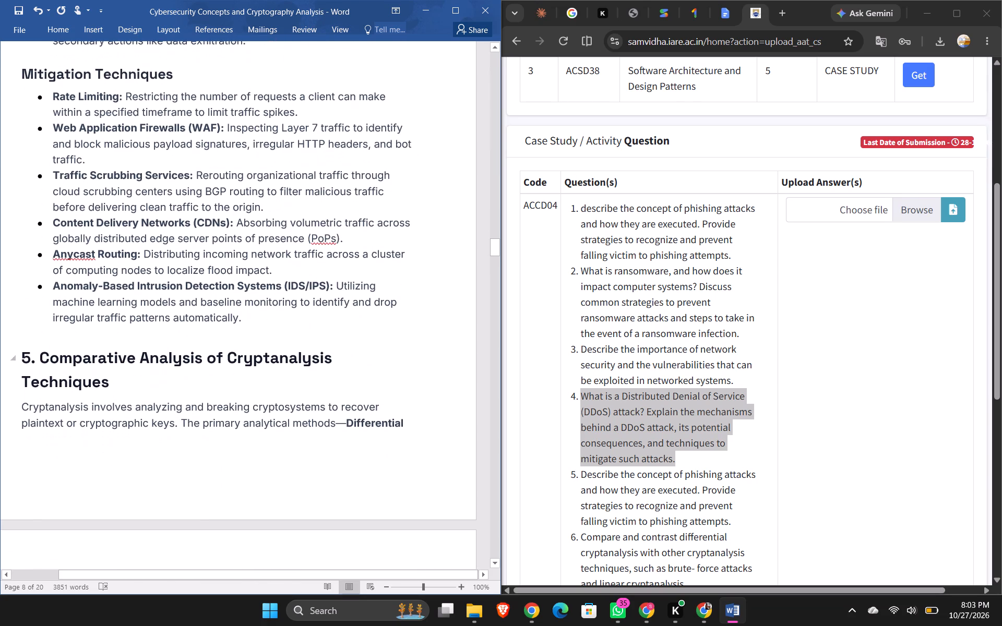
click(244, 321)
key(Return)
key(Return)
key(Return)
key(Return)
key(Return)
key(Return)
key(Return)
key(Return)
key(Return)
key(Return)
key(Return)
key(Return)
key(Return)
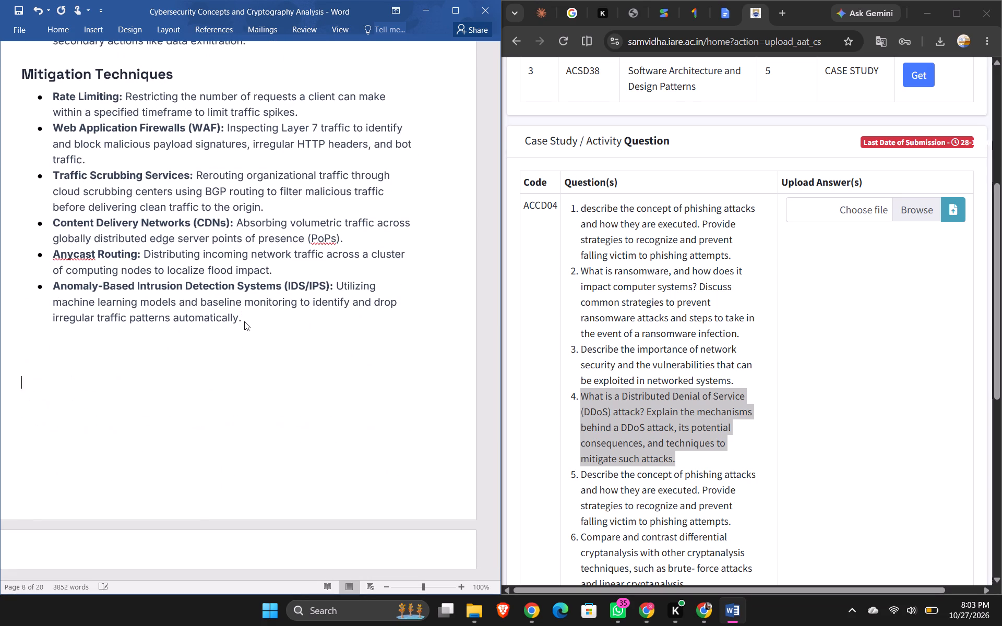
key(Return)
key(Return)
key(Return)
key(Return)
key(Return)
key(Return)
key(Return)
key(Return)
key(Return)
key(Return)
key(Return)
key(Return)
key(Return)
key(Return)
key(Return)
key(Return)
key(Return)
key(Return)
key(Return)
key(Return)
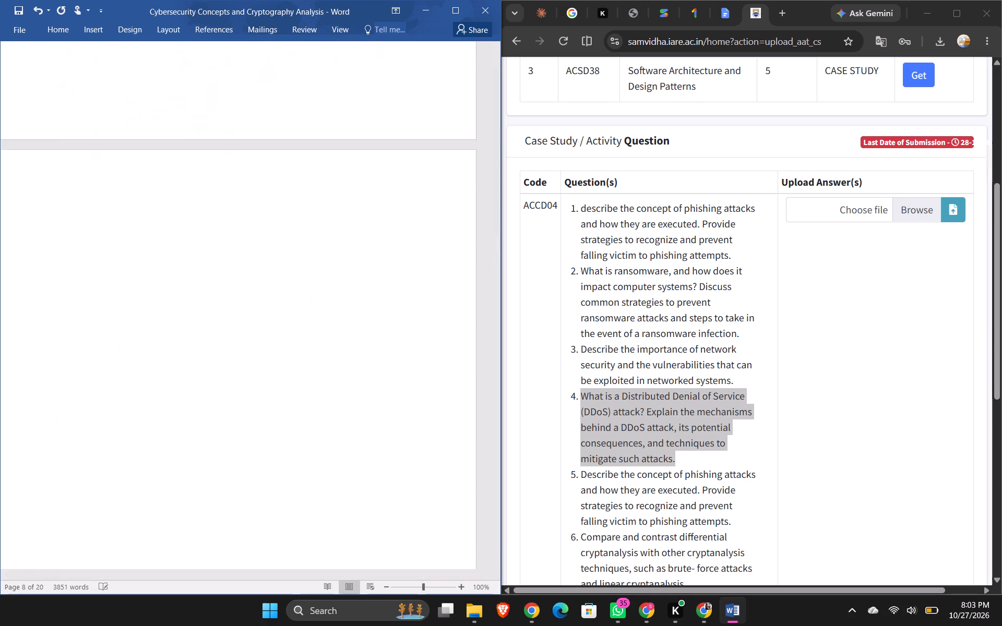
key(Return)
key(Return)
key(Return)
key(Return)
key(Return)
key(Return)
key(Return)
key(Return)
key(Return)
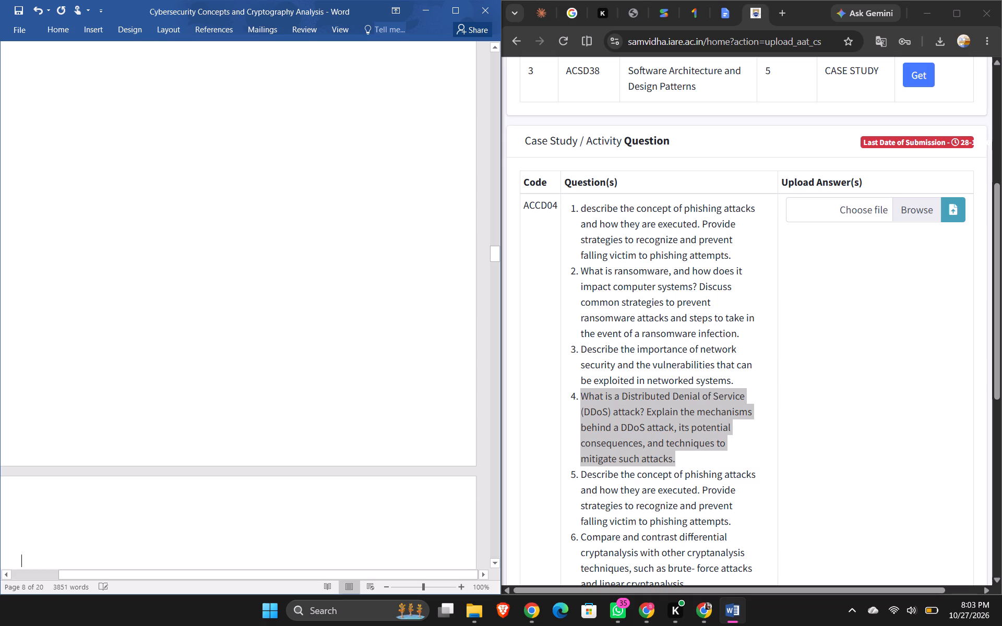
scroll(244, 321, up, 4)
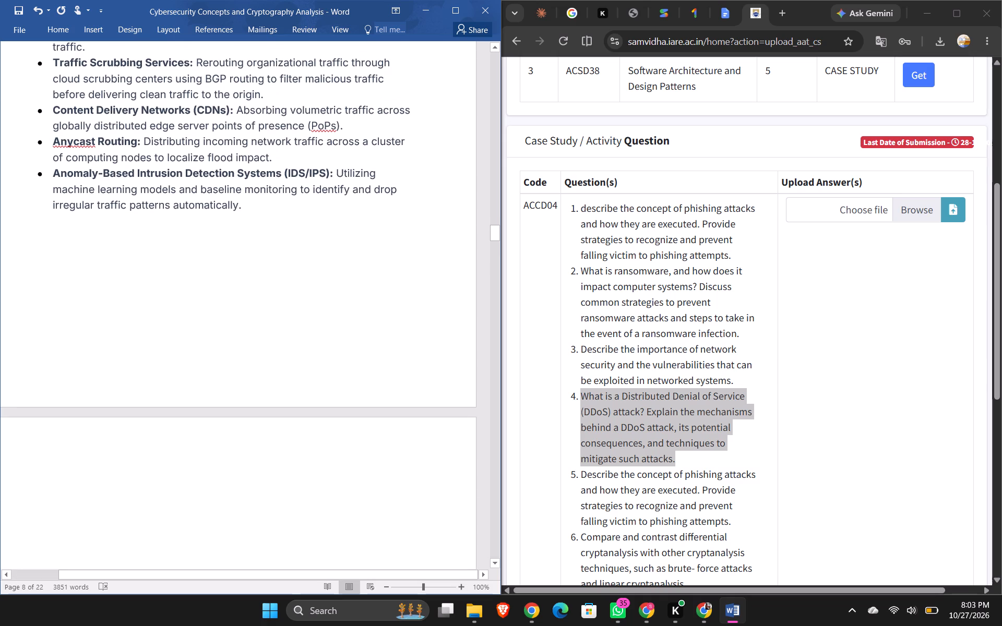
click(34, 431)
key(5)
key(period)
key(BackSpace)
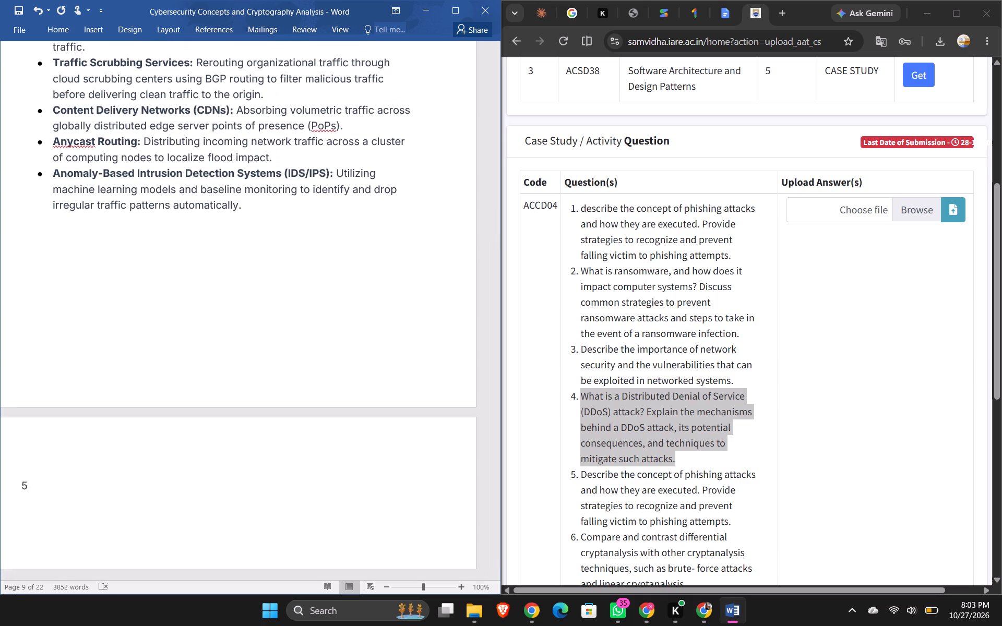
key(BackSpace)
Copy the full question 5 text on phishing attacks from the portal and paste it at the top of the new blank page.
drag(580, 476, 681, 515)
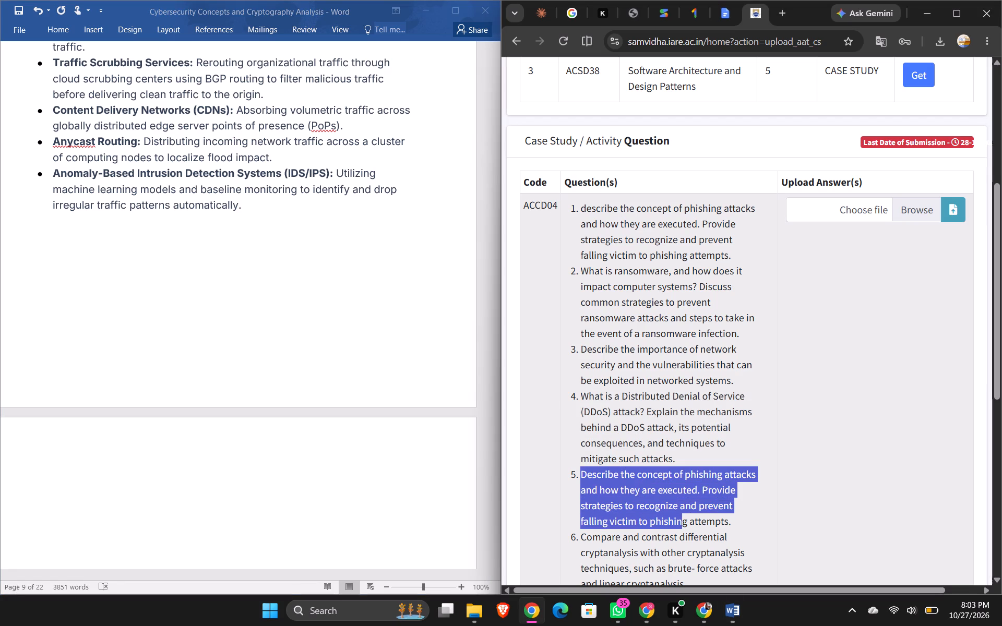
drag(681, 515, 734, 520)
key(ctrl+c)
click(31, 437)
key(ctrl+v)
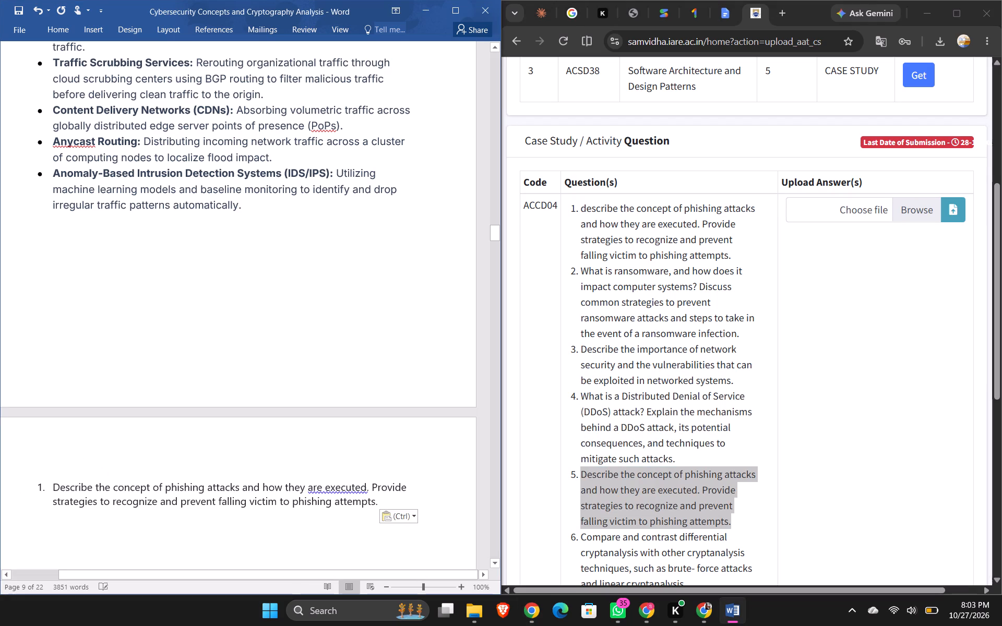
Format the pasted question 5 heading with decreased indent, in bold, at size 20.
drag(384, 503, 1, 477)
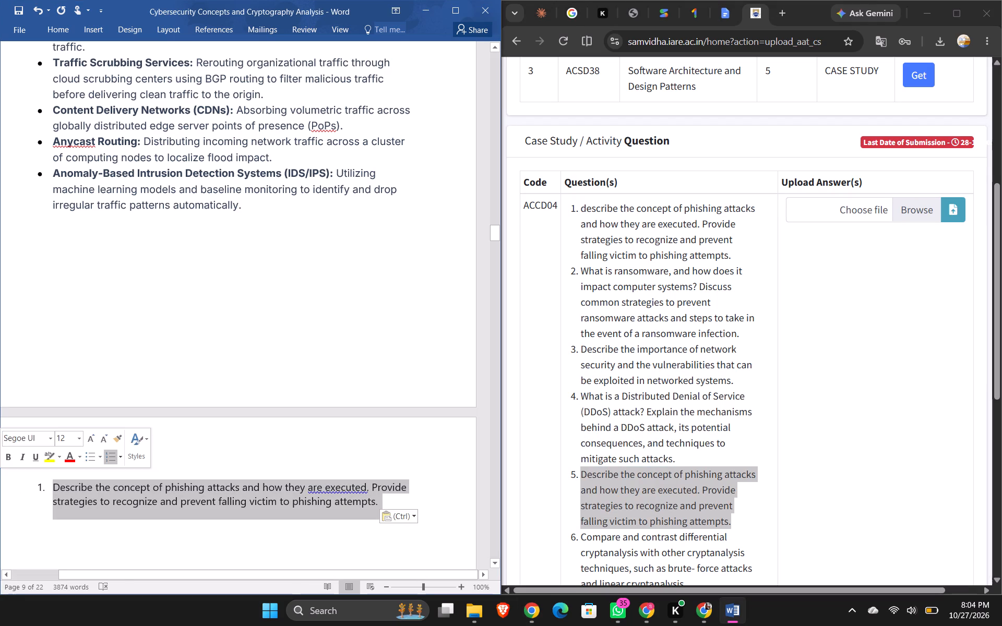
click(55, 27)
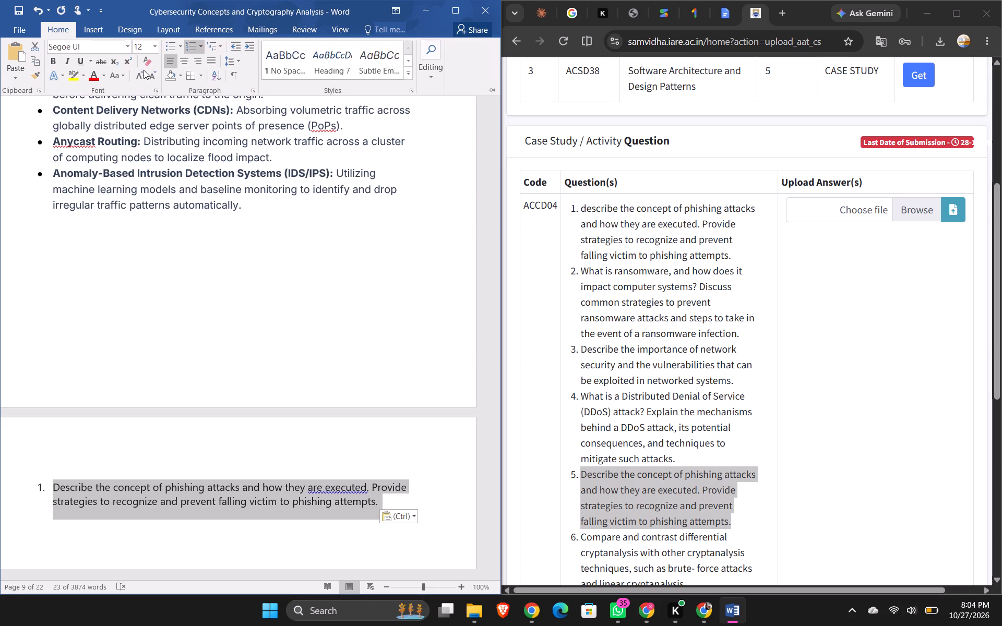
click(231, 43)
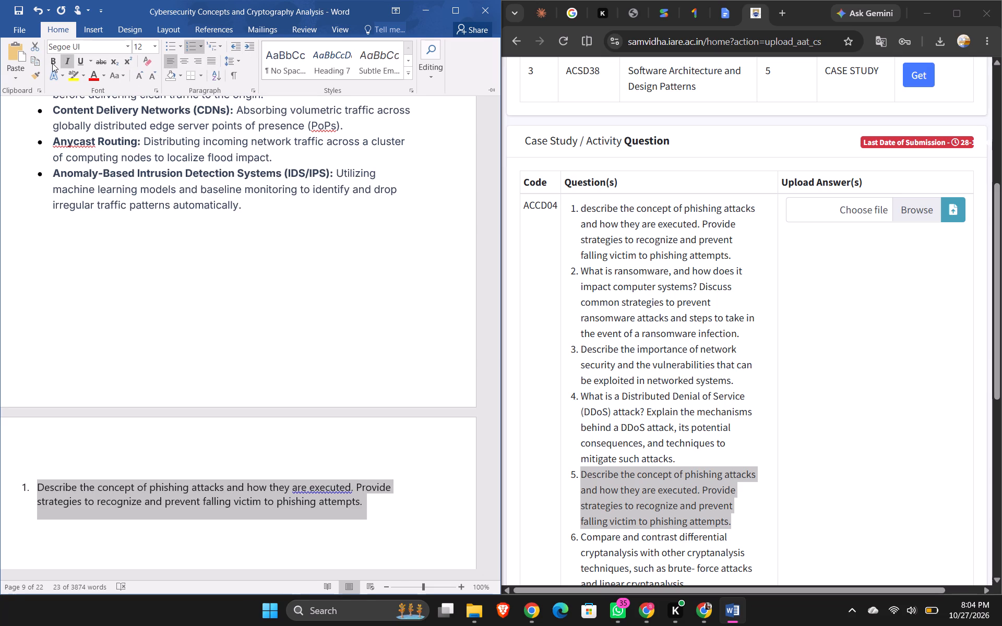
click(52, 63)
drag(152, 47, 145, 145)
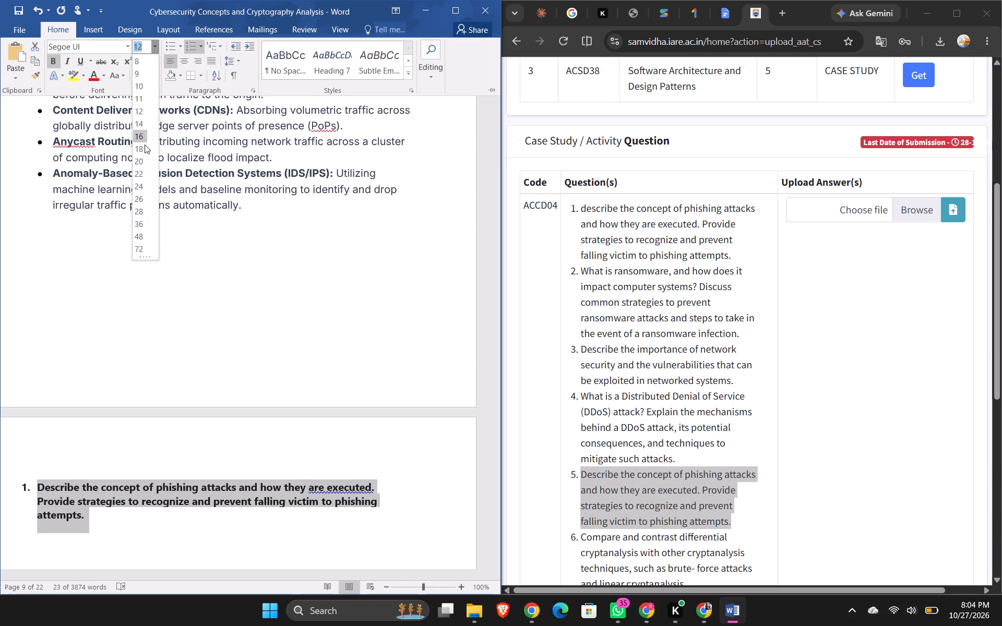
drag(145, 145, 142, 161)
click(142, 161)
click(187, 304)
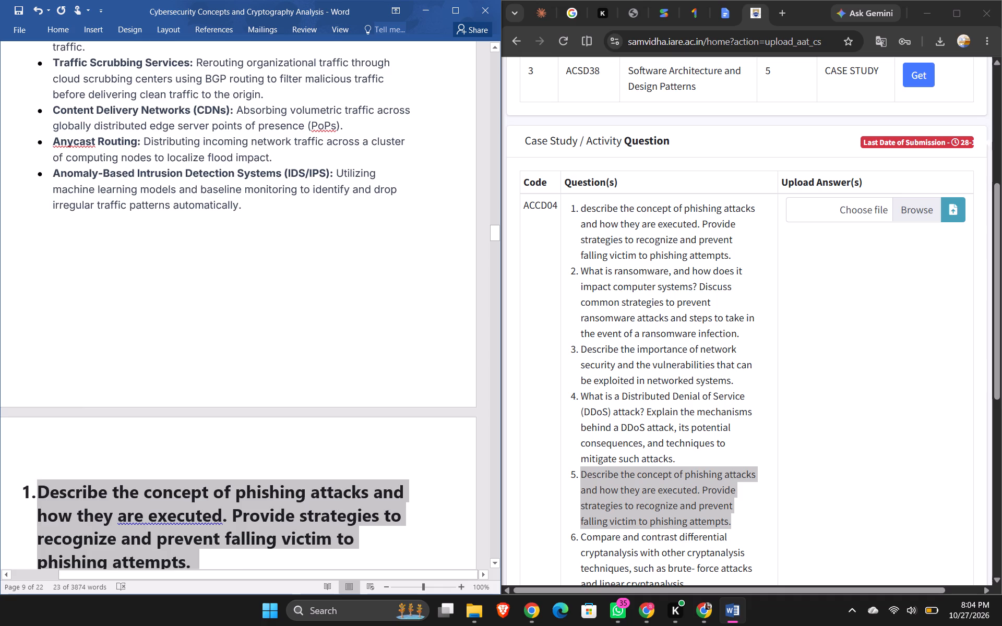
Copy the question 1 phishing answer from the "Concept" subheading through the end of the "Mismatched Hyperlinks" bullet.
scroll(187, 304, down, 3)
scroll(187, 304, up, 12)
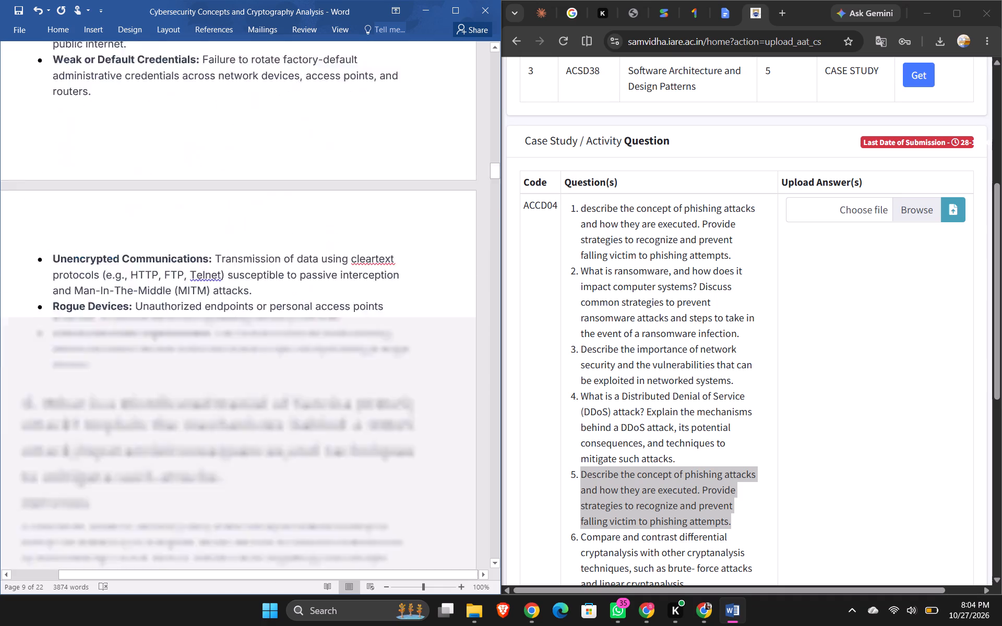
scroll(187, 304, up, 20)
scroll(187, 304, up, 3)
scroll(187, 304, down, 1)
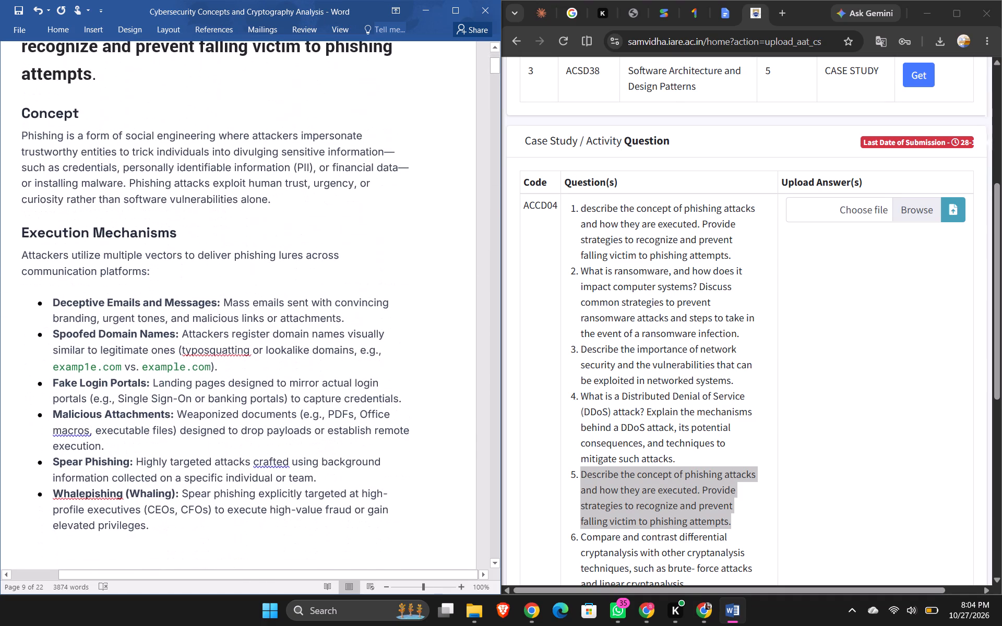
drag(25, 234, 104, 264)
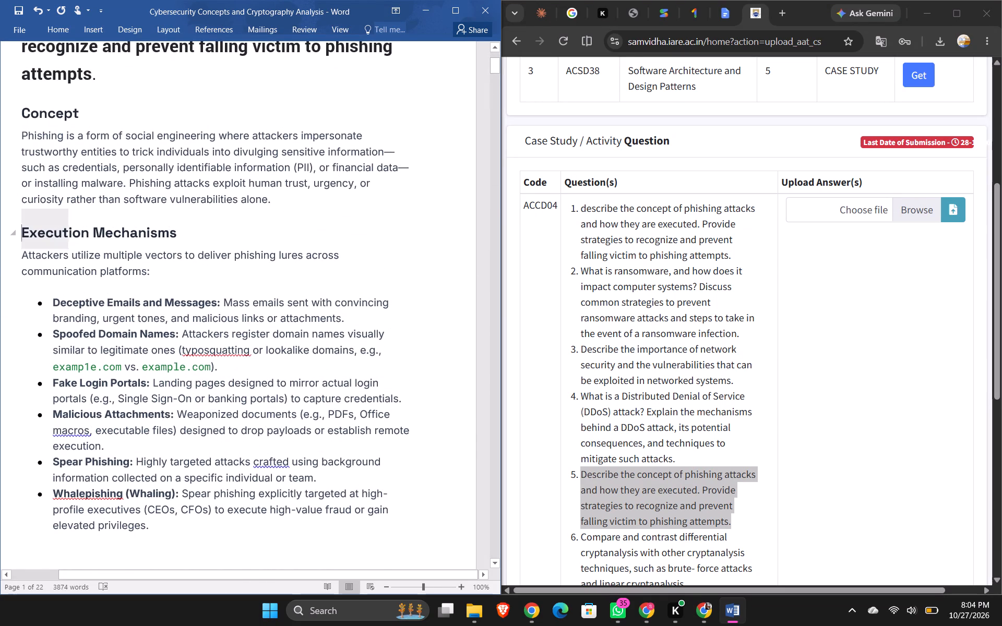
drag(104, 264, 64, 189)
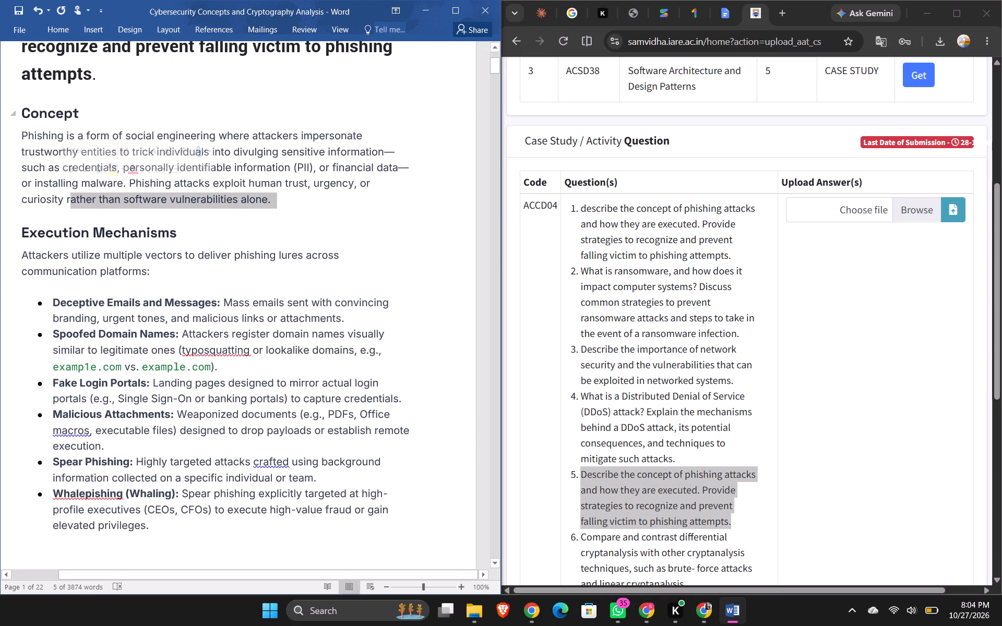
drag(21, 113, 224, 609)
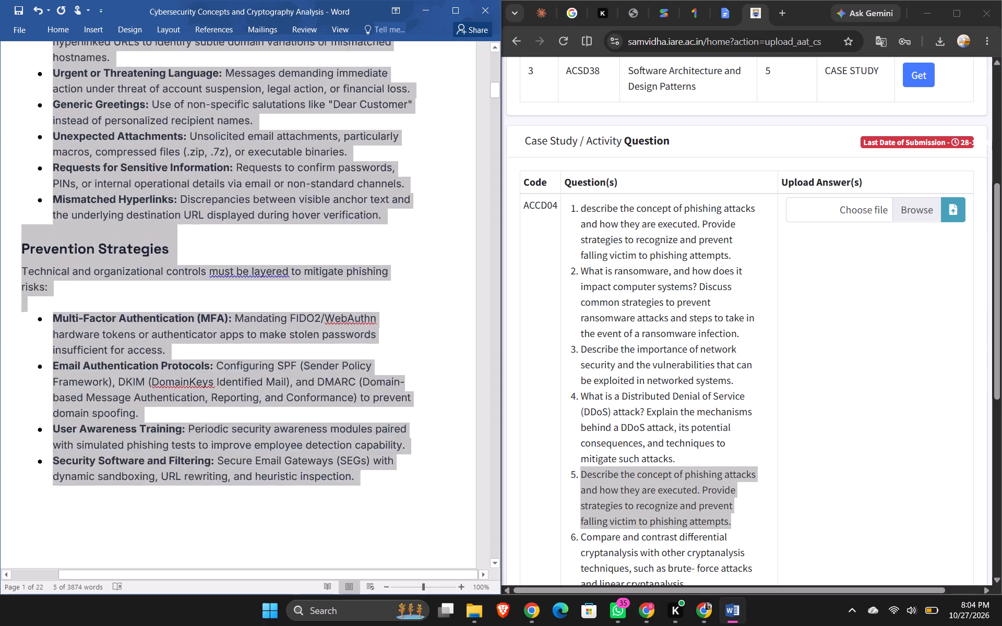
drag(224, 609, 145, 33)
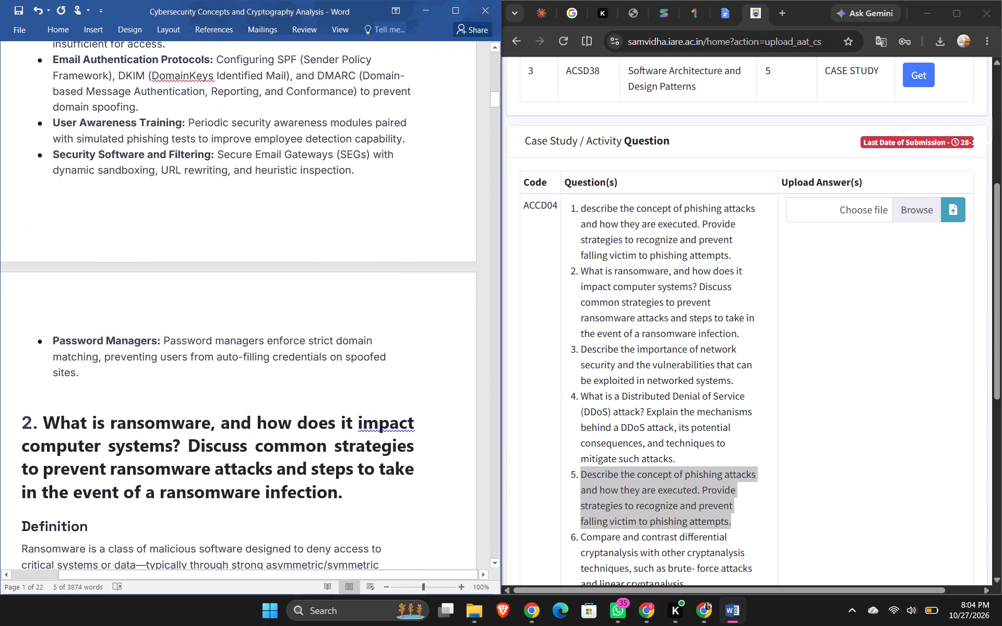
drag(145, 33, 219, 121)
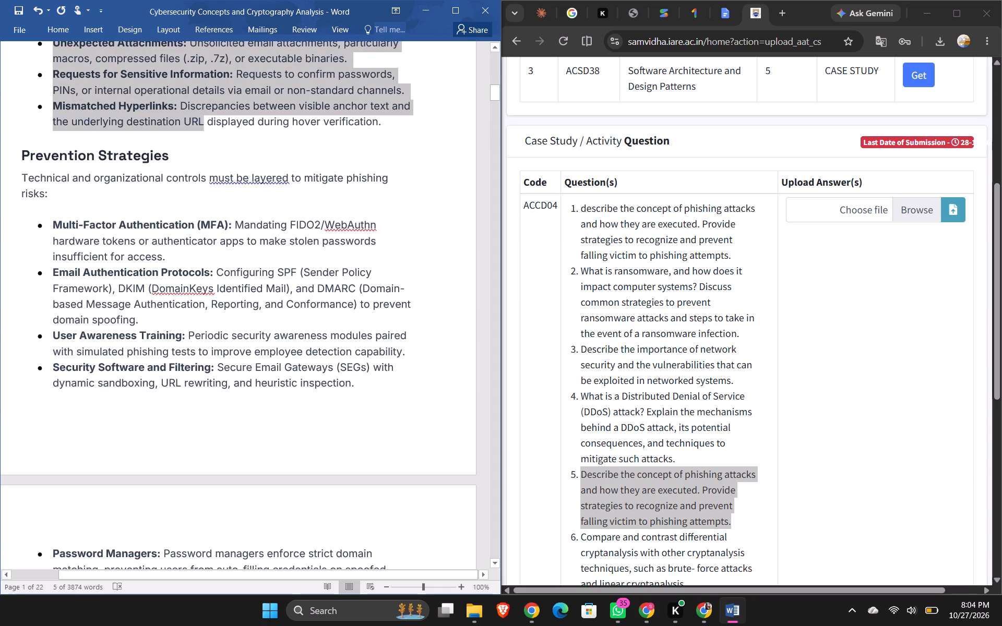
drag(219, 121, 387, 123)
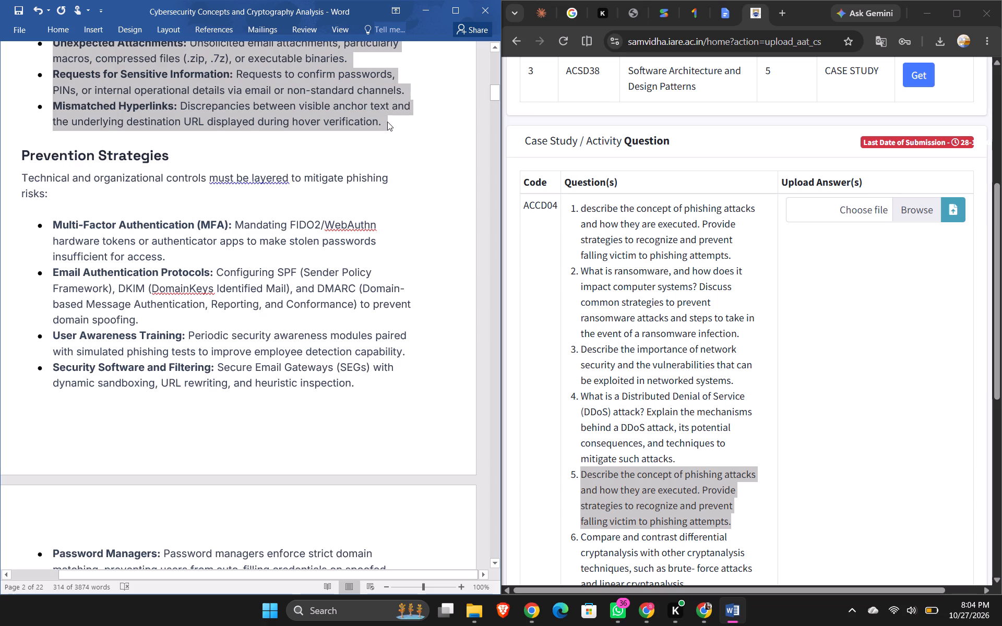
key(ctrl+c)
scroll(262, 310, down, 13)
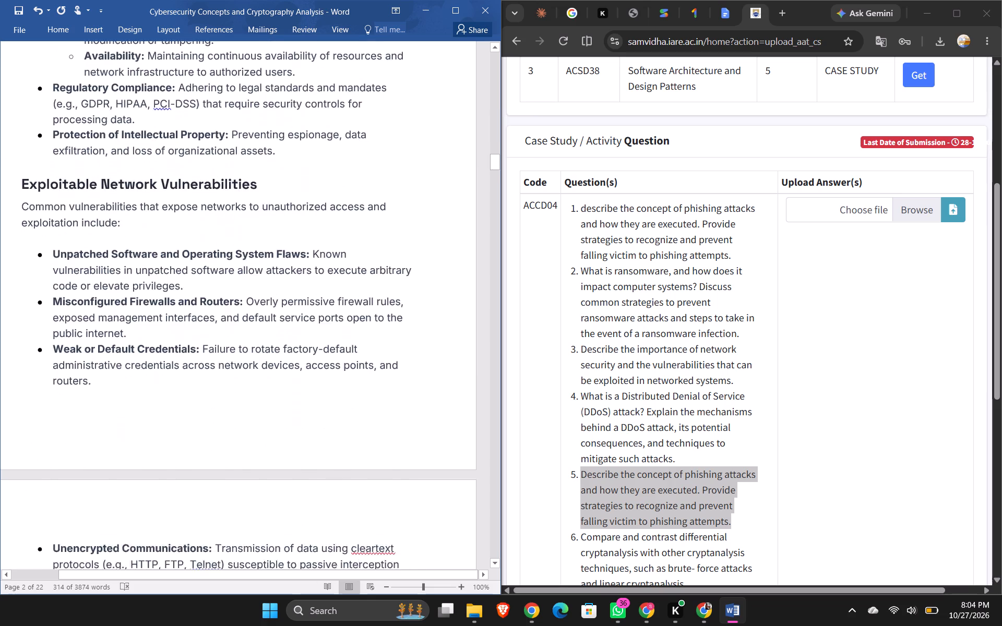
Paste the copied phishing answer below the question 5 heading on phishing attacks.
scroll(262, 310, down, 8)
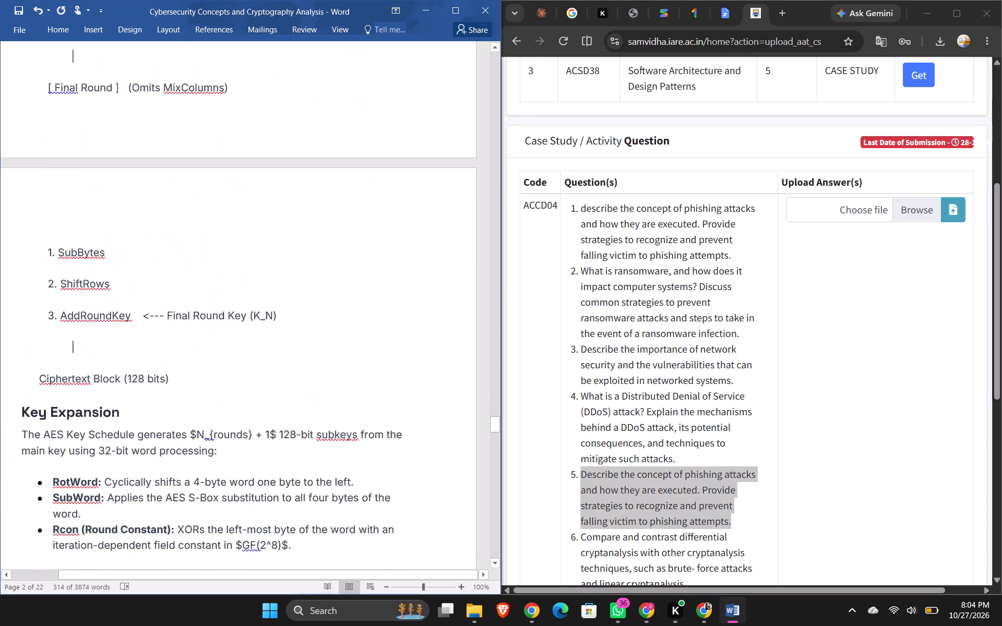
scroll(262, 310, down, 2)
scroll(262, 310, up, 2)
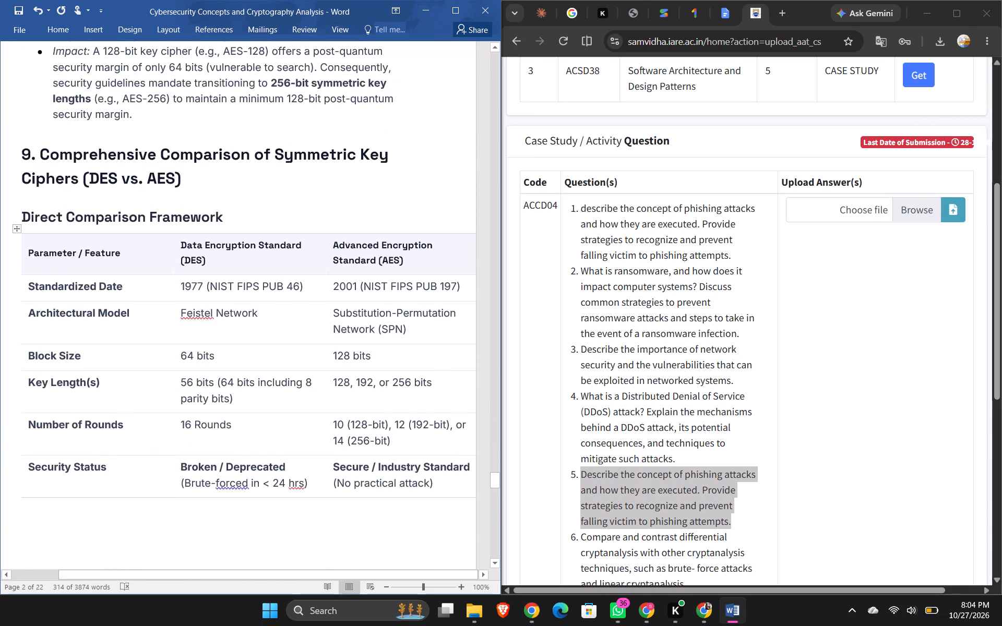
scroll(262, 310, up, 2)
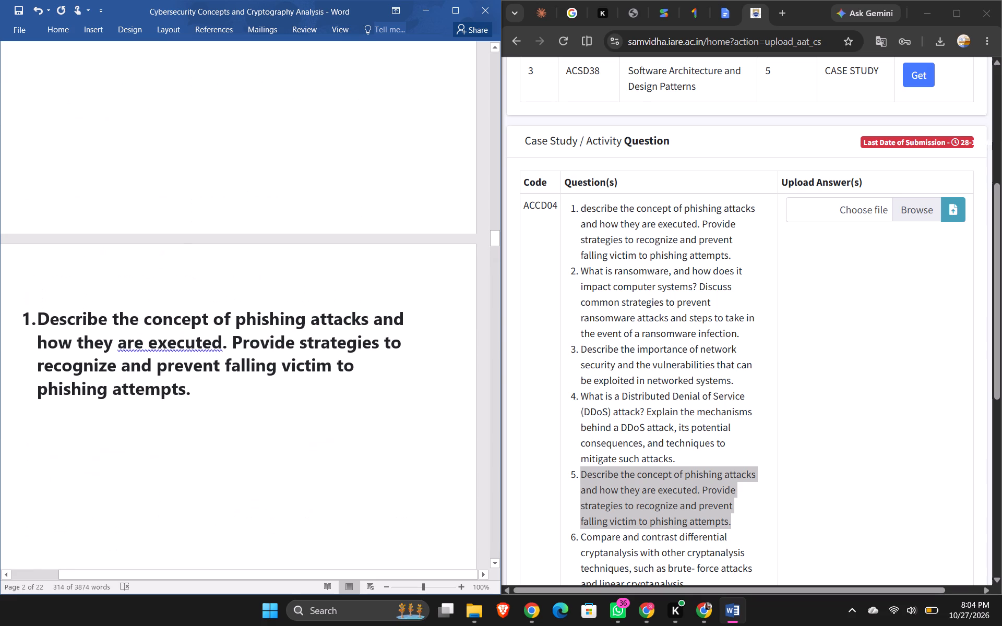
click(150, 444)
key(ctrl+v)
Change the number of the pasted phishing question heading to "5.".
scroll(150, 444, up, 4)
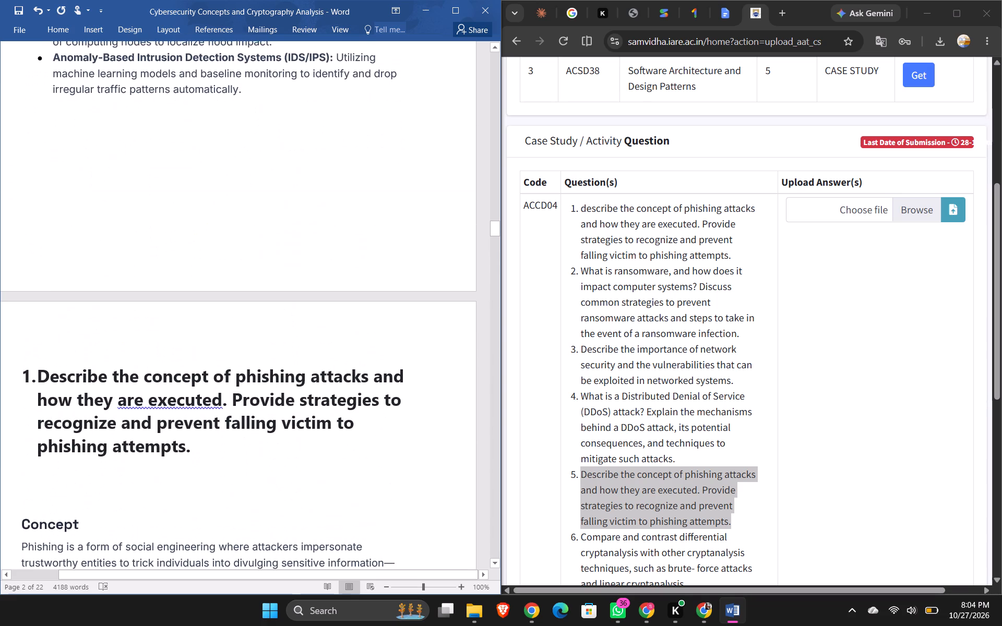
click(33, 380)
click(33, 380)
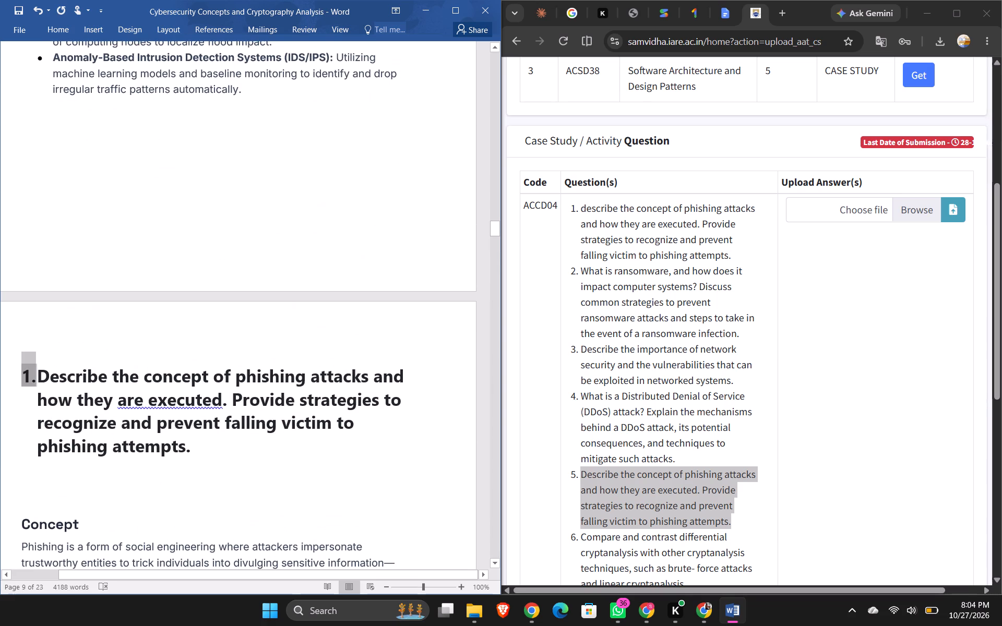
click(35, 378)
click(26, 381)
key(BackSpace)
text(5.)
Delete the surplus blank lines above the "Comparative Analysis of Cryptanalysis Techniques" heading until it sits at the top of its page.
scroll(38, 399, down, 2)
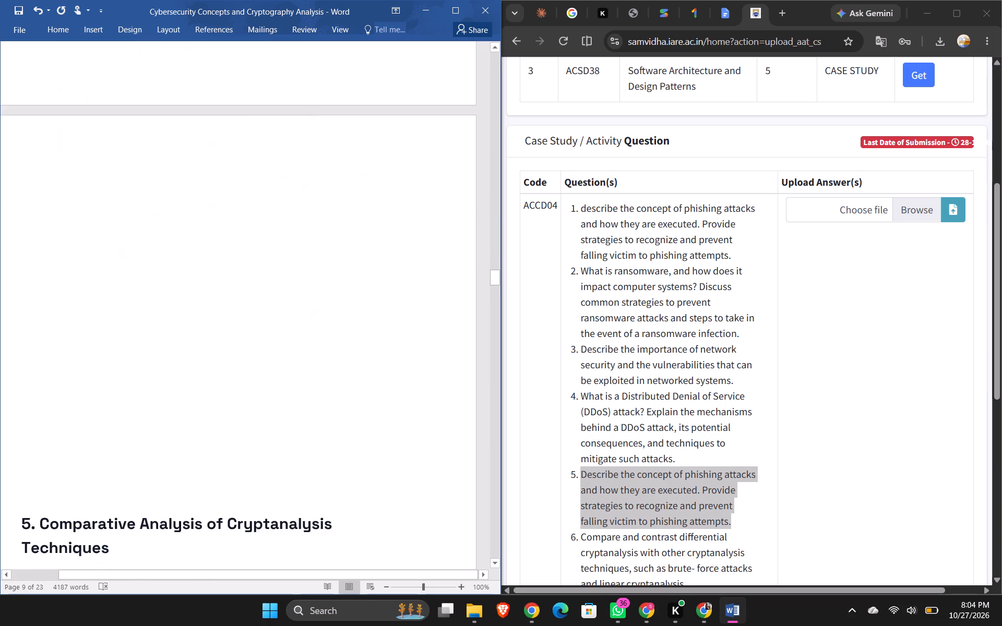
click(38, 399)
key(BackSpace)
key(BackSpace)
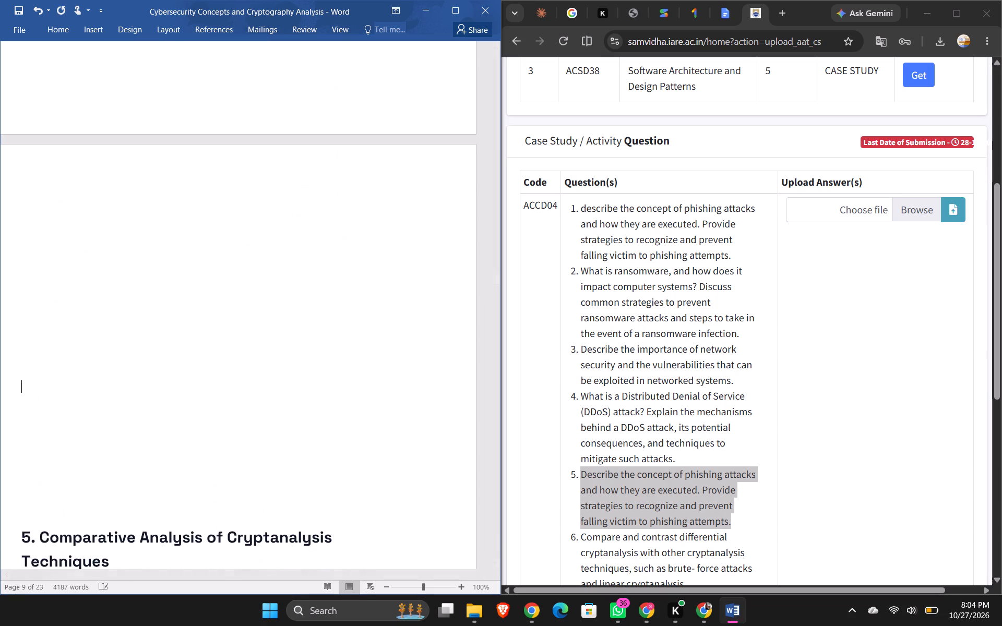
key(BackSpace)
key(BackSpace)
key(BackSpace)
key(BackSpace)
key(BackSpace)
key(BackSpace)
key(BackSpace)
key(BackSpace)
key(BackSpace)
key(BackSpace)
key(BackSpace)
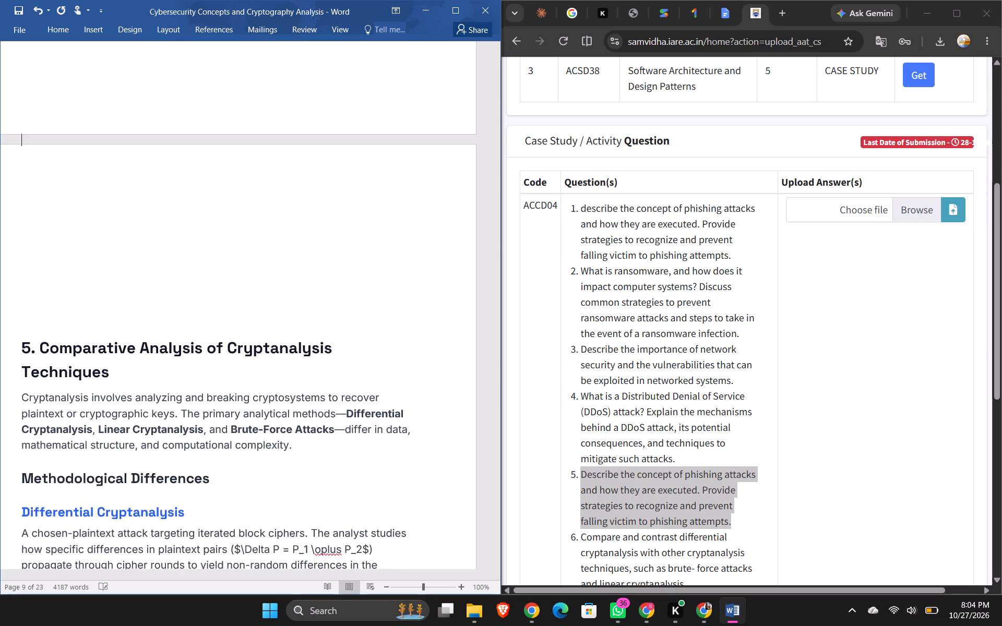
key(BackSpace)
scroll(66, 548, up, 5)
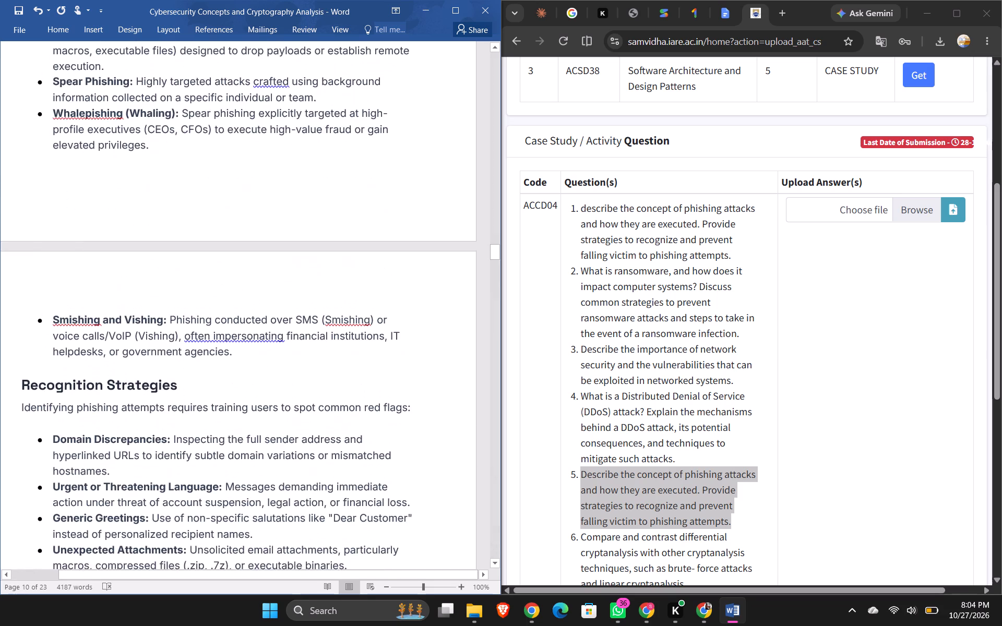
scroll(66, 548, down, 6)
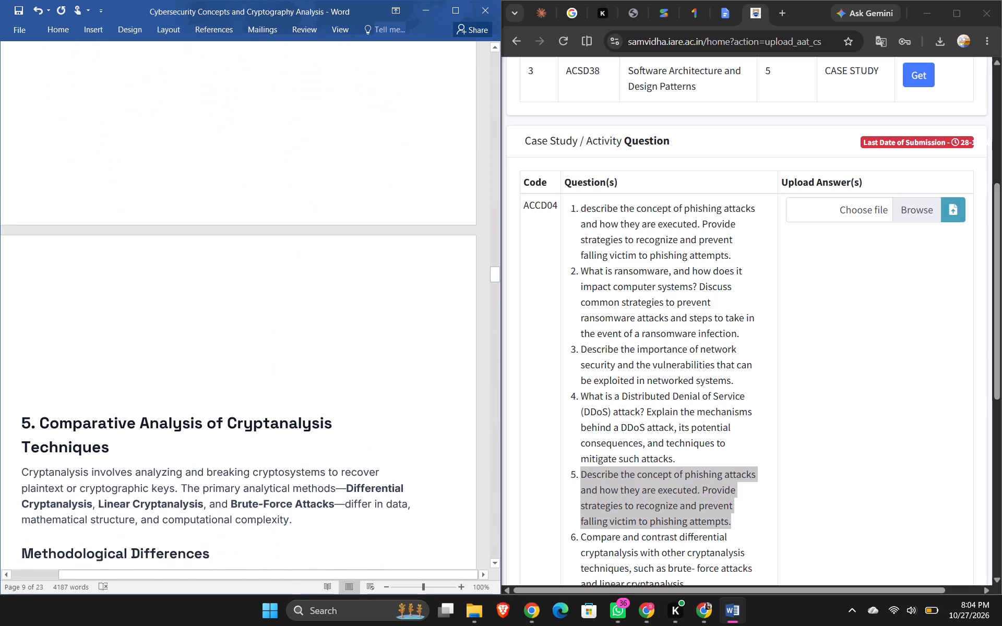
key(BackSpace)
key(BackSpace)
key(BackSpace)
key(BackSpace)
key(BackSpace)
key(BackSpace)
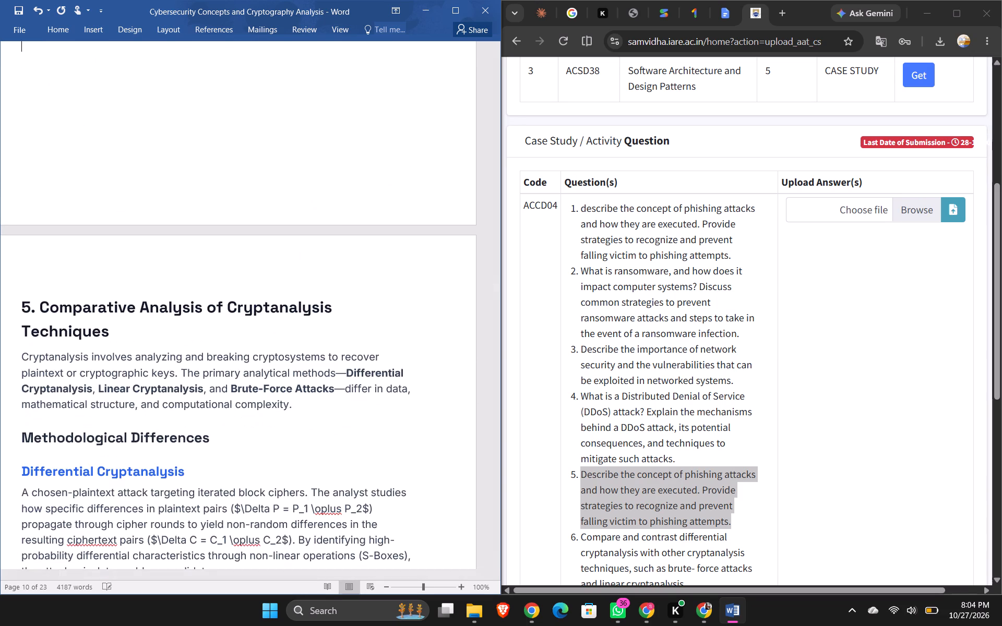
key(BackSpace)
click(157, 625)
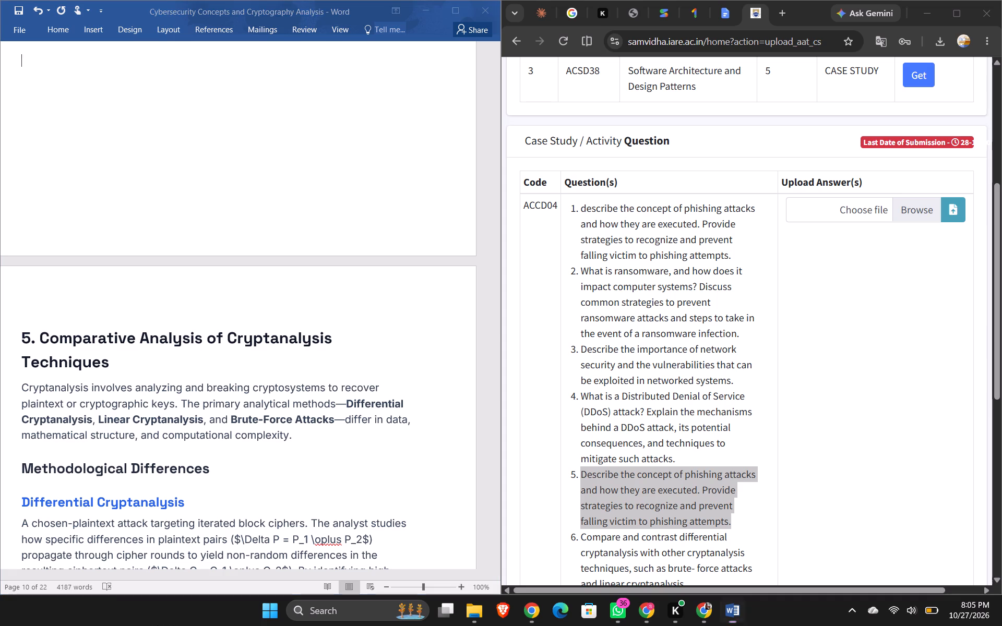
scroll(157, 625, up, 7)
Switch to the Artificial Intelligence solutions document in Google Docs, maximize the window and examine the first questions and answers.
click(718, 16)
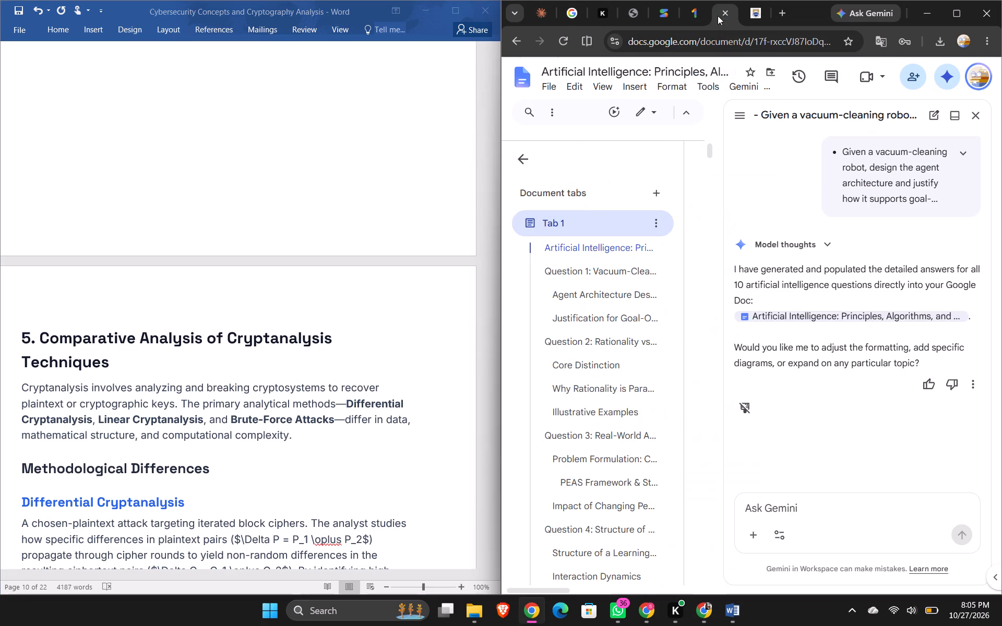
click(951, 9)
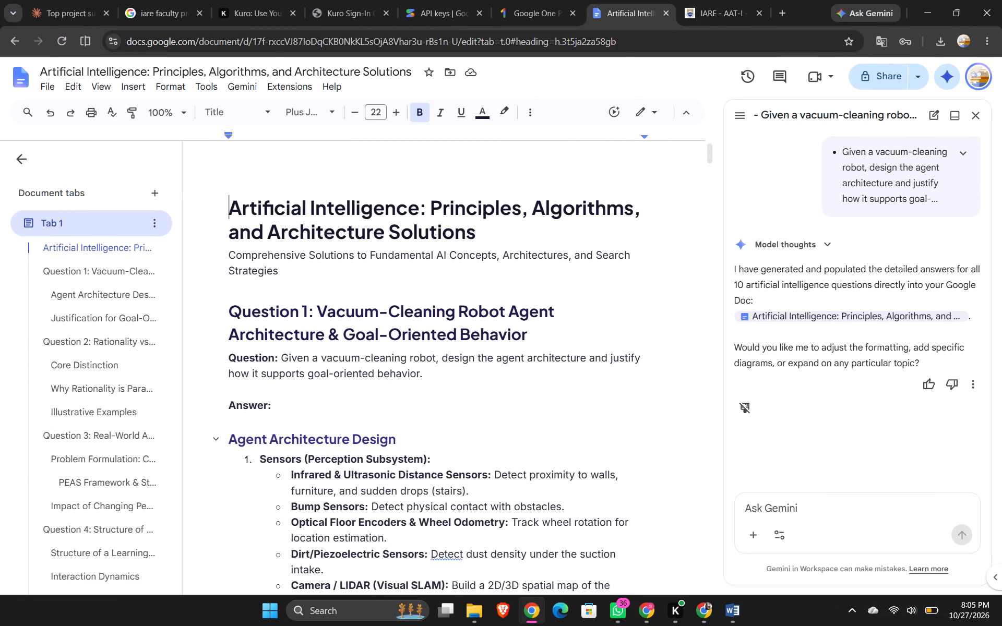
scroll(429, 427, down, 1)
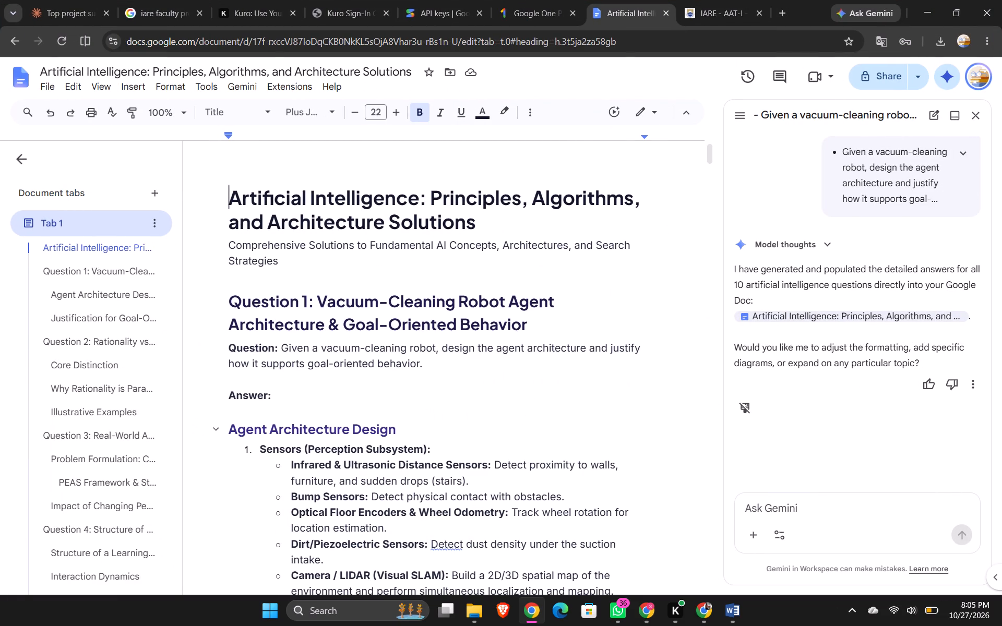
scroll(429, 427, down, 5)
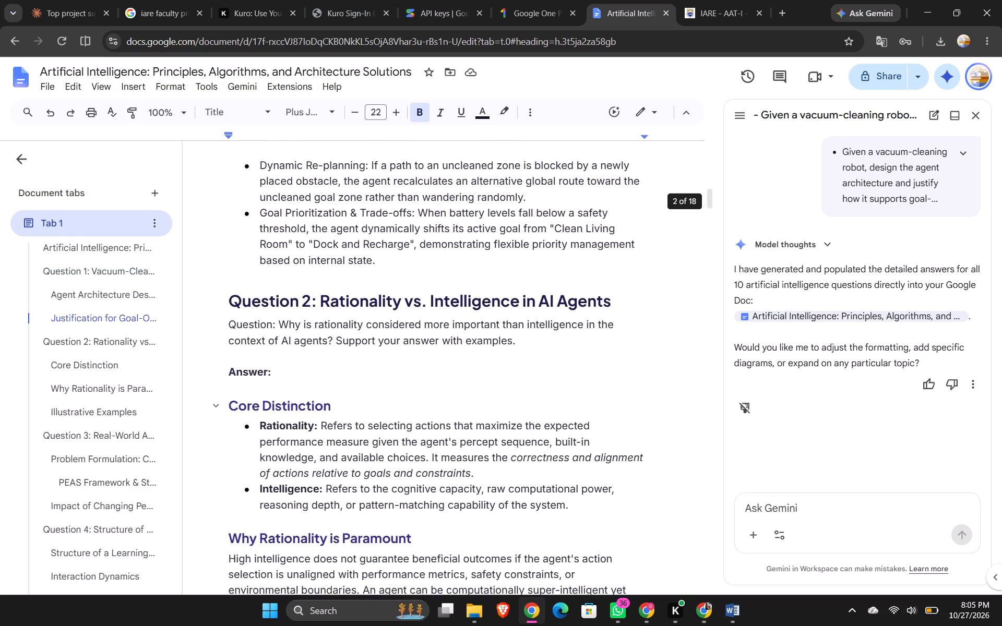
scroll(429, 427, down, 2)
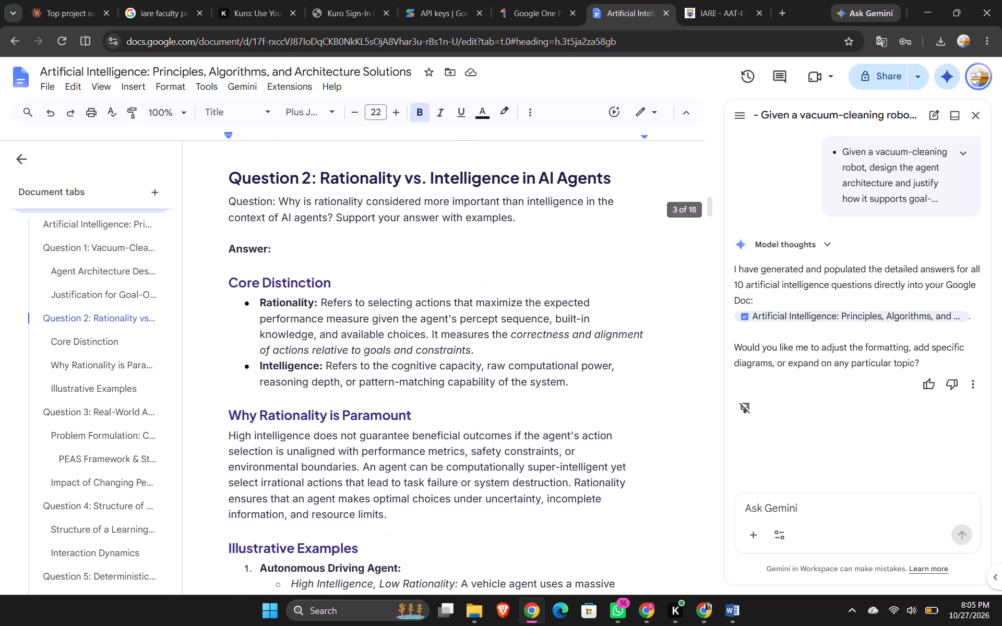
Load the assignment questions for course ACSD21, Artificial Intelligence, on the AAT-I portal page.
click(707, 8)
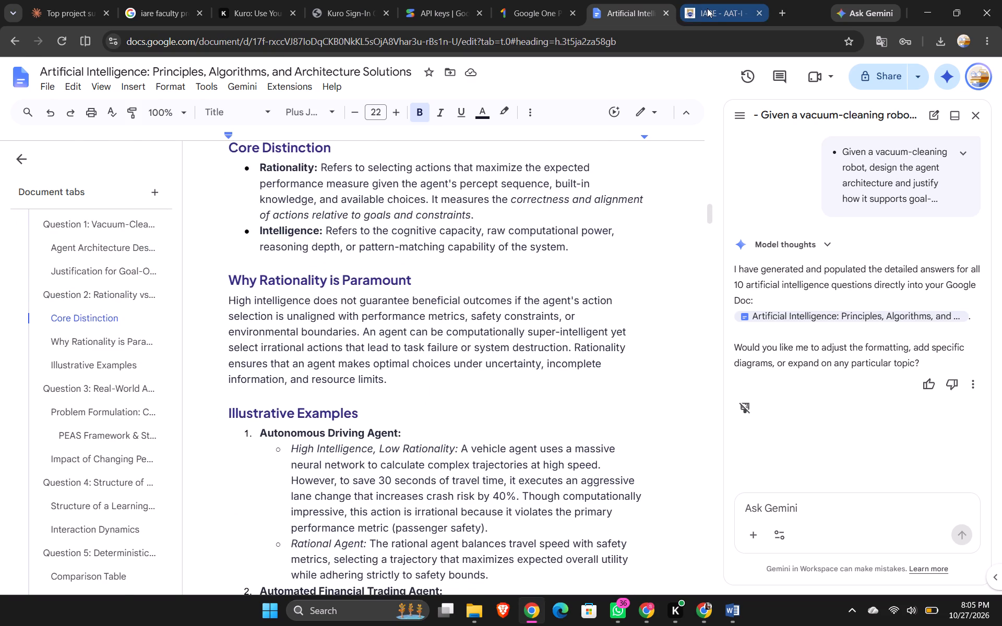
scroll(702, 263, up, 3)
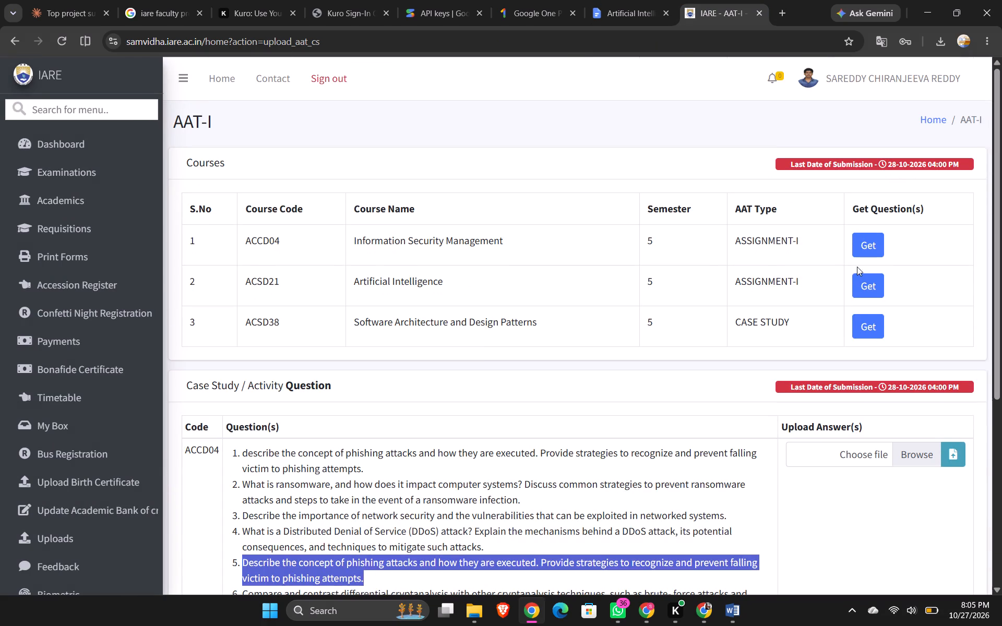
click(865, 283)
click(509, 404)
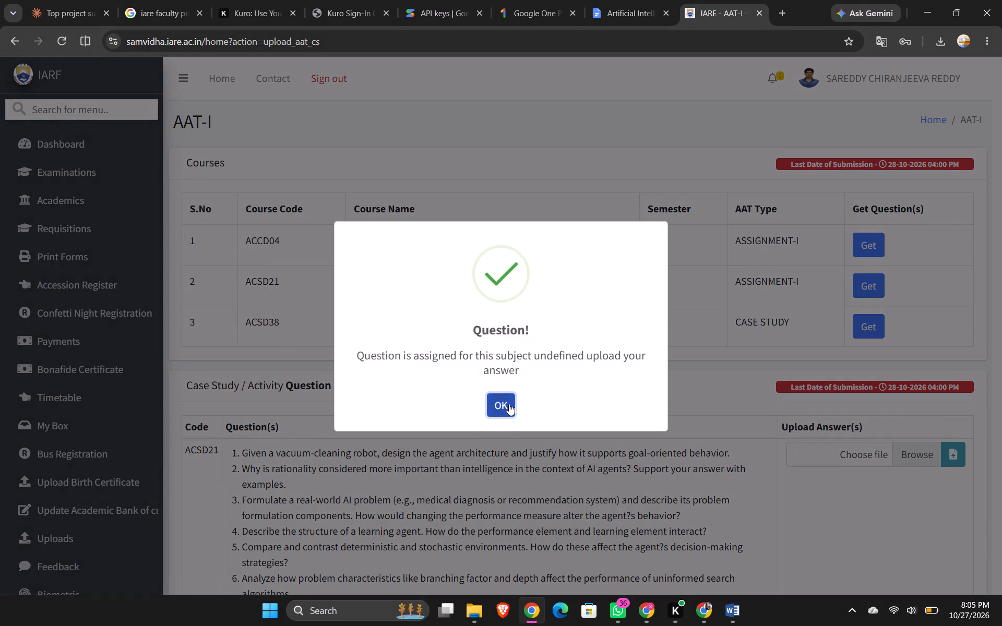
click(509, 404)
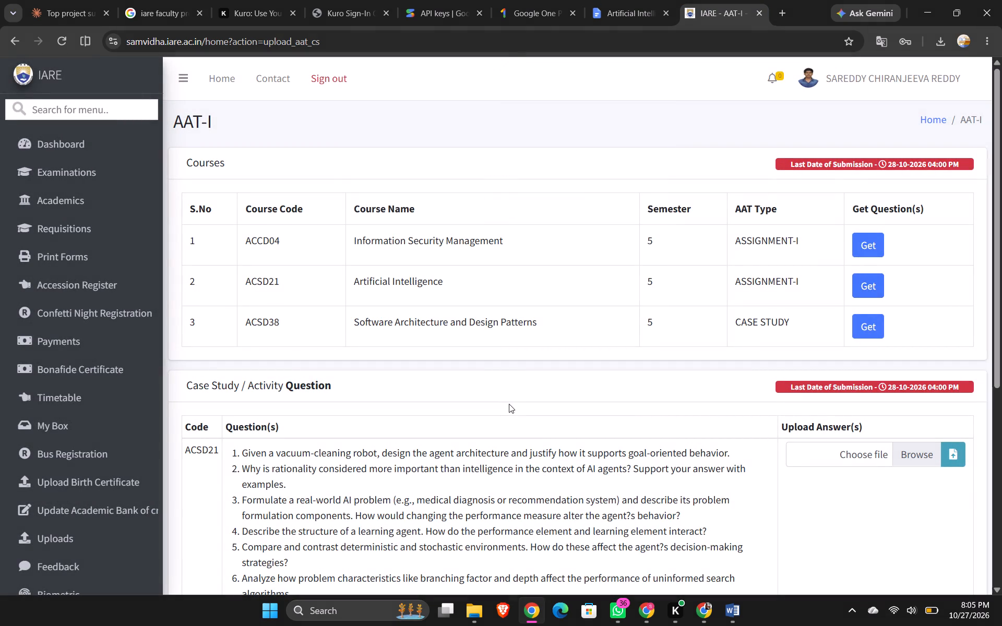
Examine the remaining questions and answers in the Artificial Intelligence Google Doc through Question 10.
click(611, 7)
scroll(446, 299, down, 1)
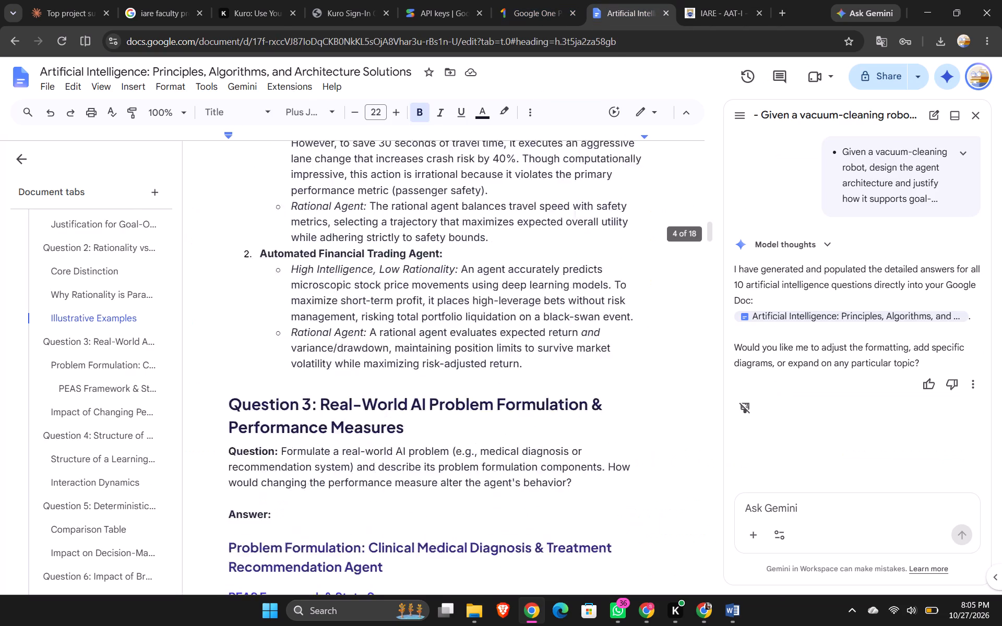
scroll(446, 299, down, 2)
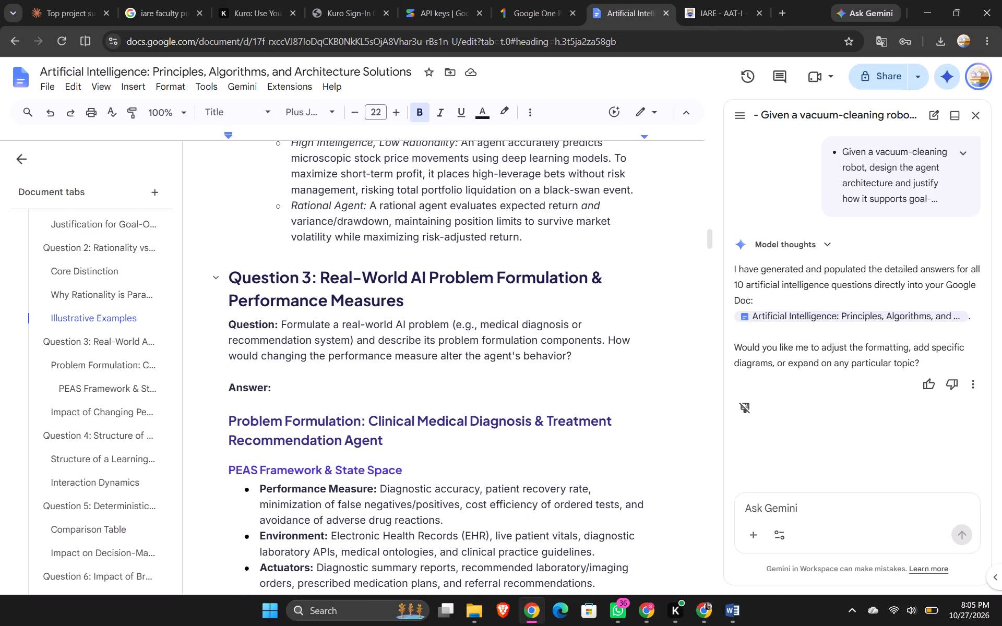
scroll(446, 299, down, 4)
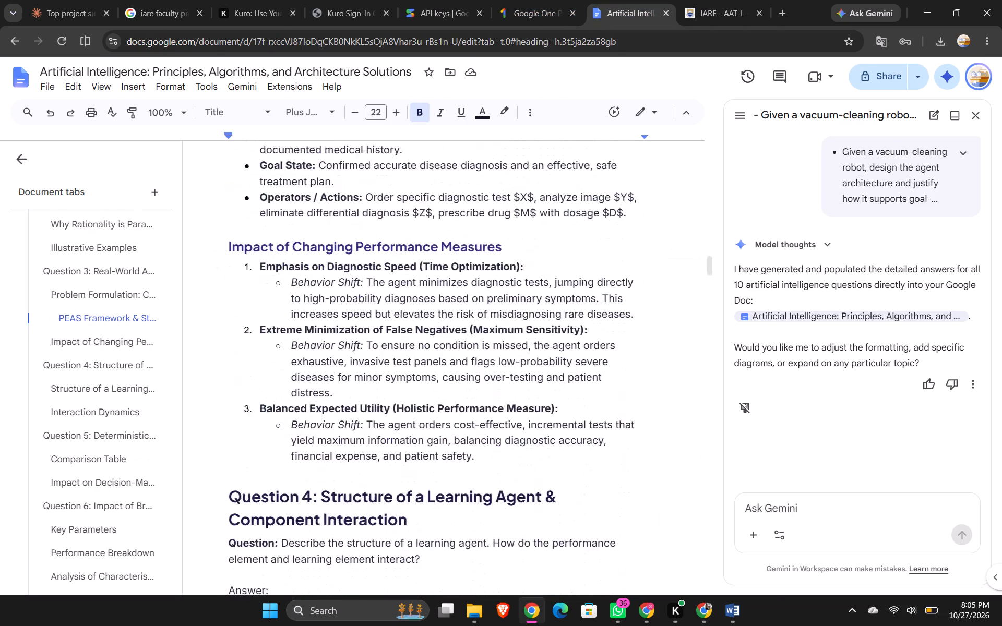
scroll(446, 299, down, 8)
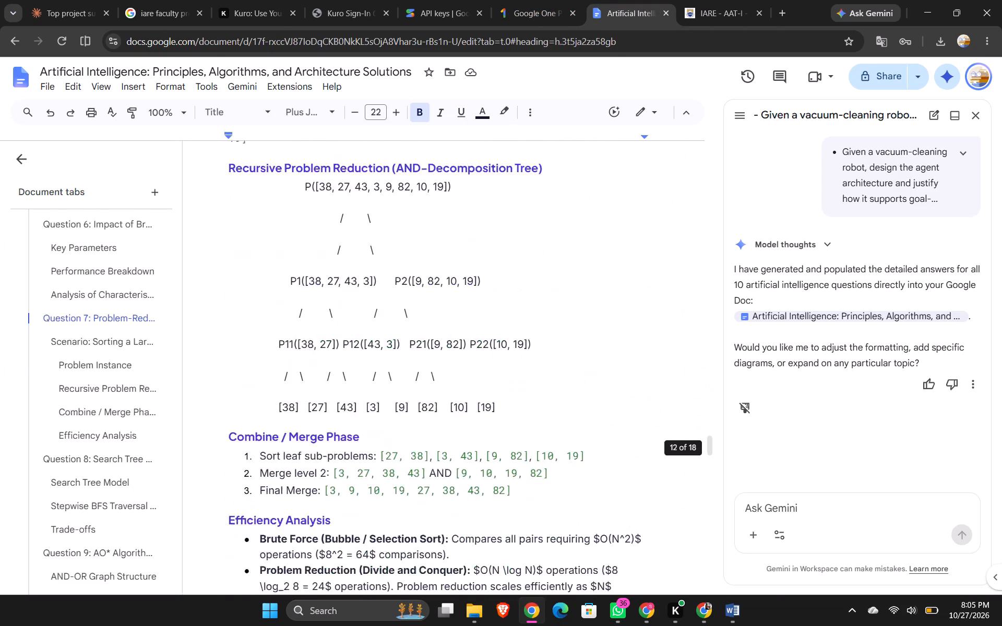
scroll(446, 299, down, 10)
scroll(446, 299, up, 4)
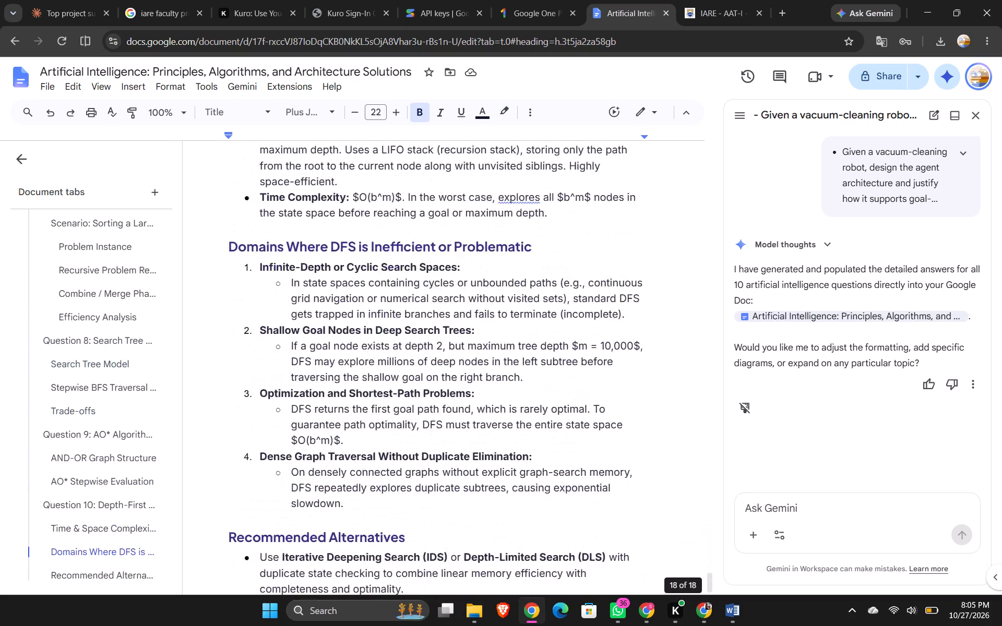
scroll(446, 299, up, 1)
scroll(446, 299, down, 7)
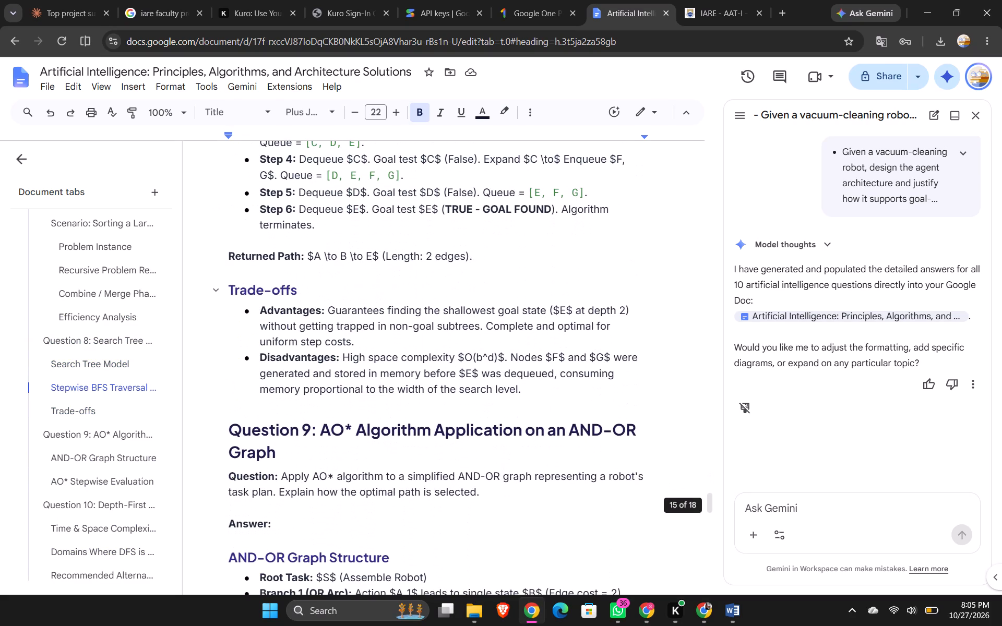
scroll(446, 299, down, 6)
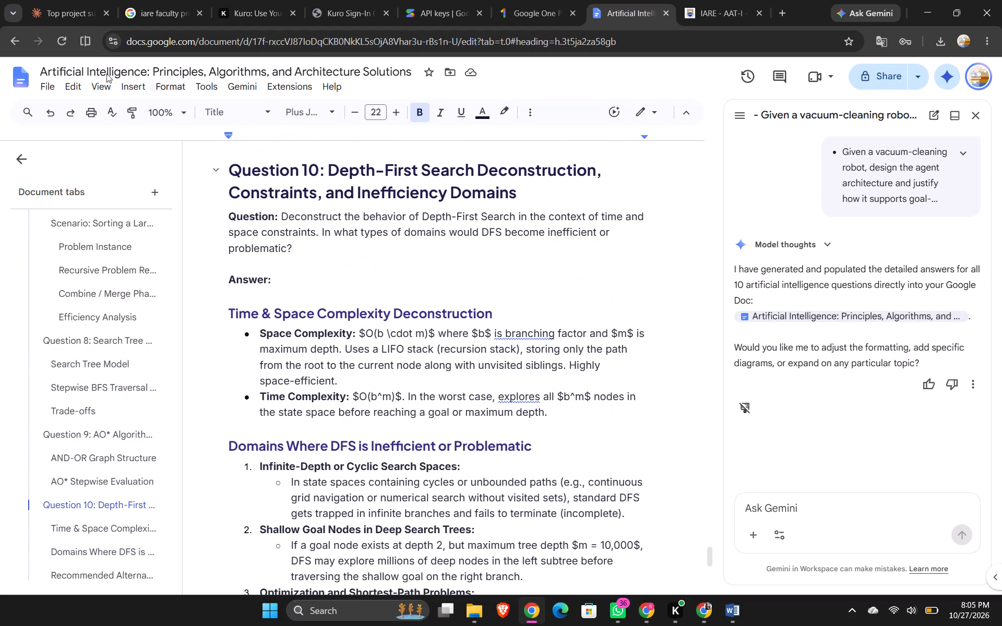
Download the Artificial Intelligence solutions document in Microsoft Word (.docx) format.
click(45, 87)
click(75, 220)
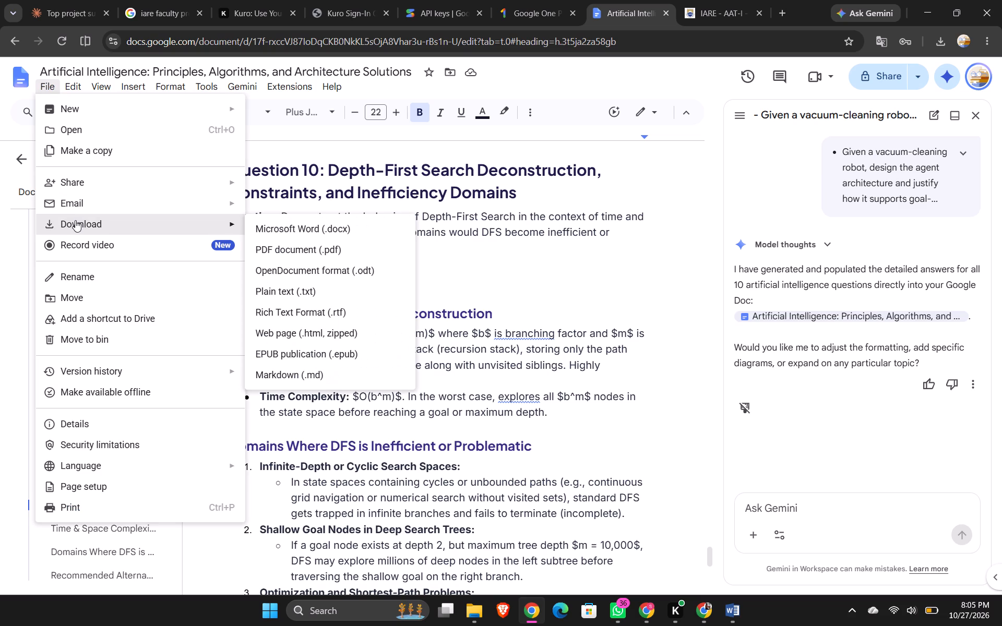
click(276, 226)
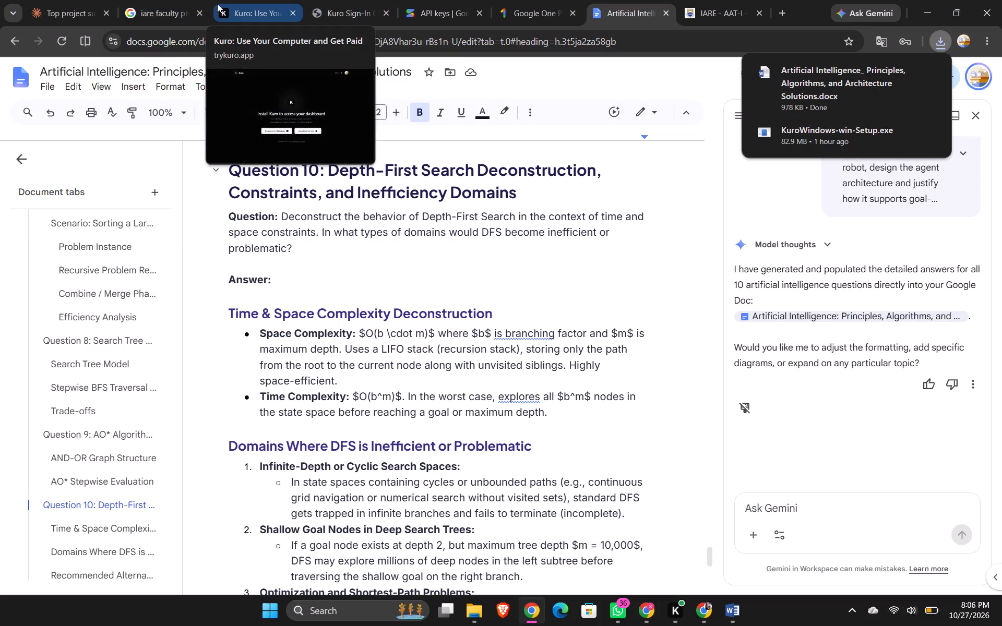
Return to the AAT-I portal page and arrange its window side by side with the Word document.
click(707, 14)
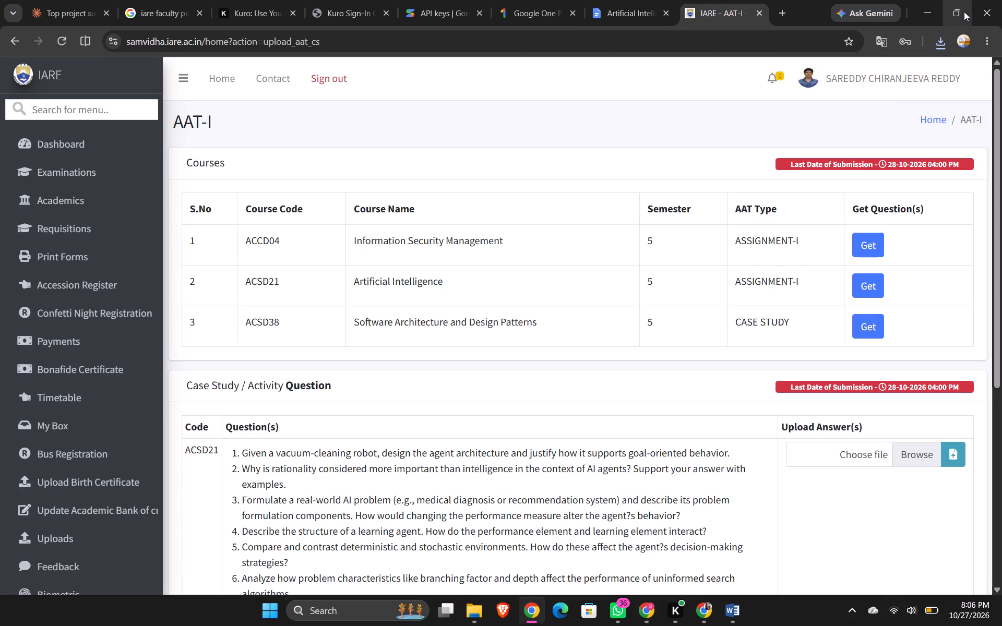
click(867, 44)
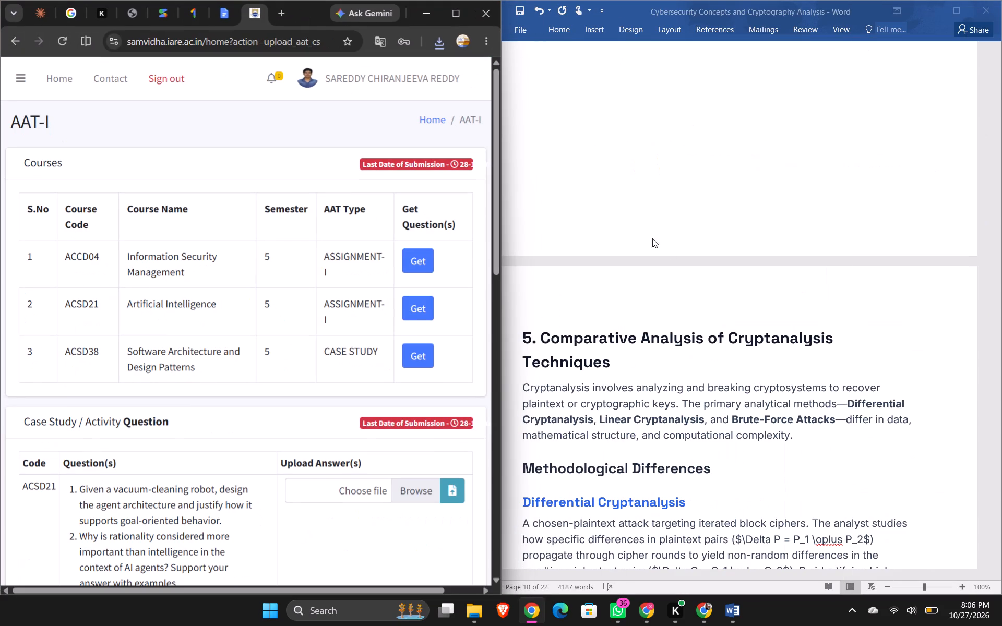
Load the assignment questions for course ACCD04, Information Security Management, on the portal page and bring the question list into view.
scroll(680, 263, down, 1)
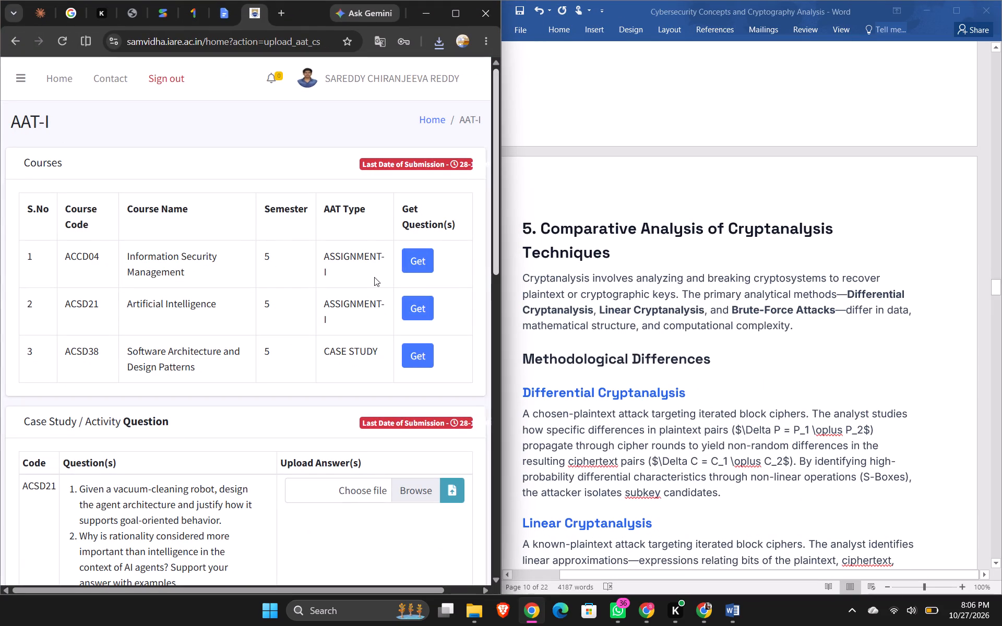
click(415, 251)
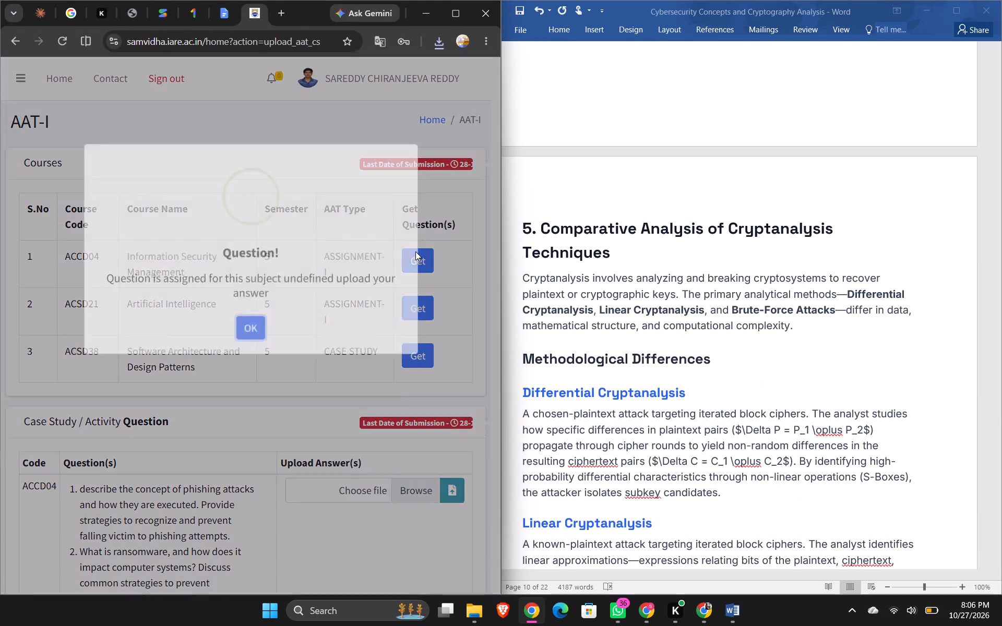
click(244, 405)
scroll(244, 405, down, 2)
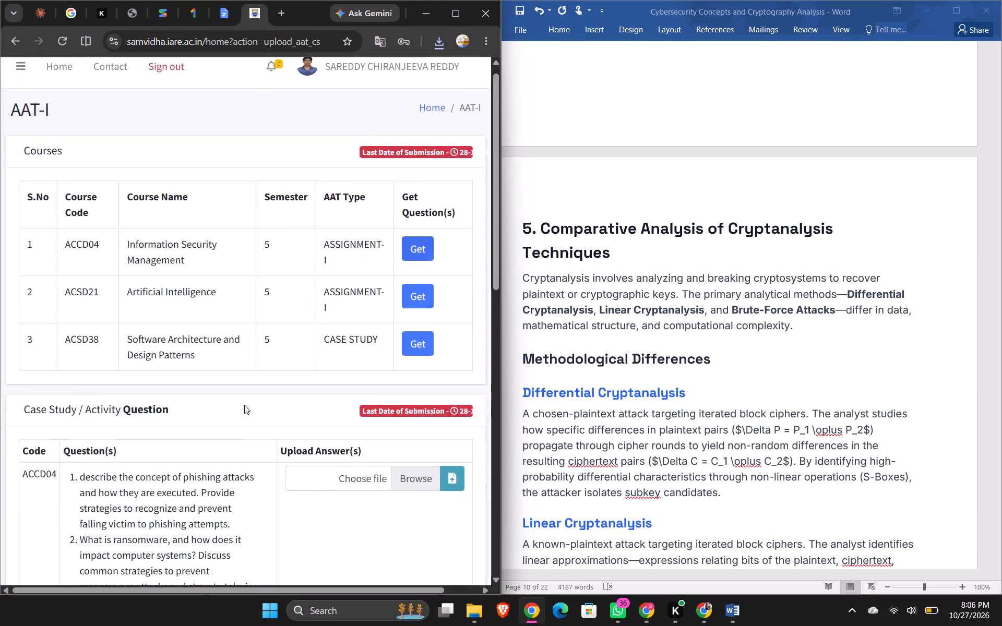
scroll(244, 405, down, 1)
scroll(685, 351, right, 2)
Remove the blank lines between the Question 5 phishing heading and Concept, keeping Concept on its own line.
scroll(685, 351, up, 3)
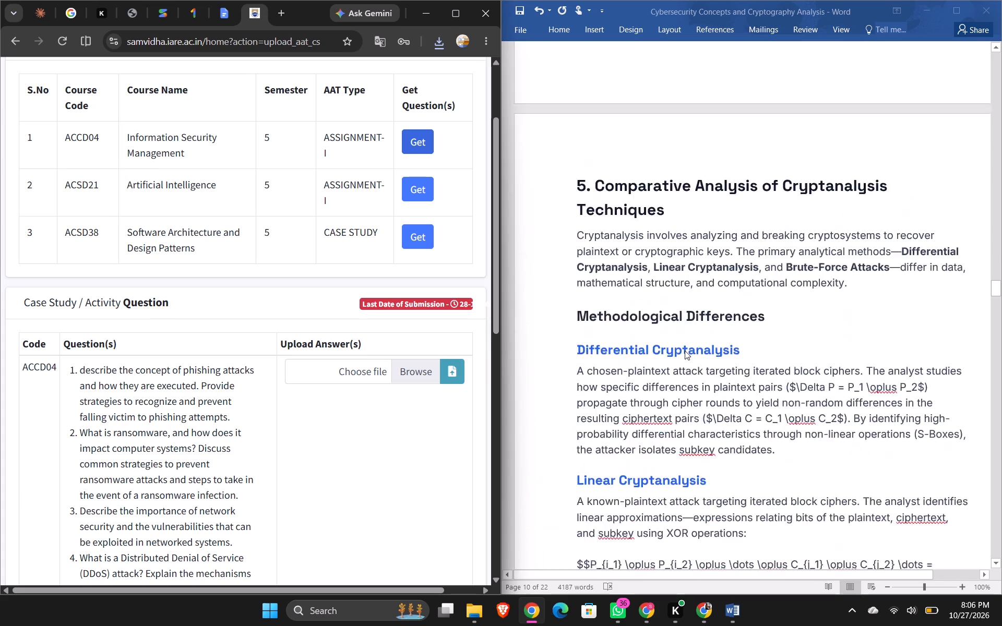
scroll(685, 351, up, 5)
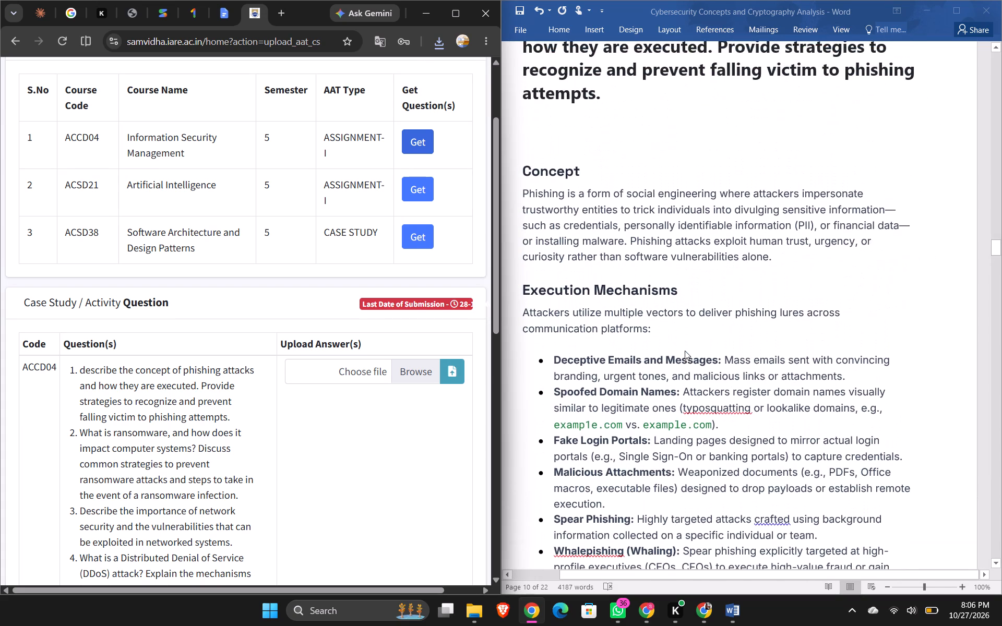
scroll(685, 351, up, 2)
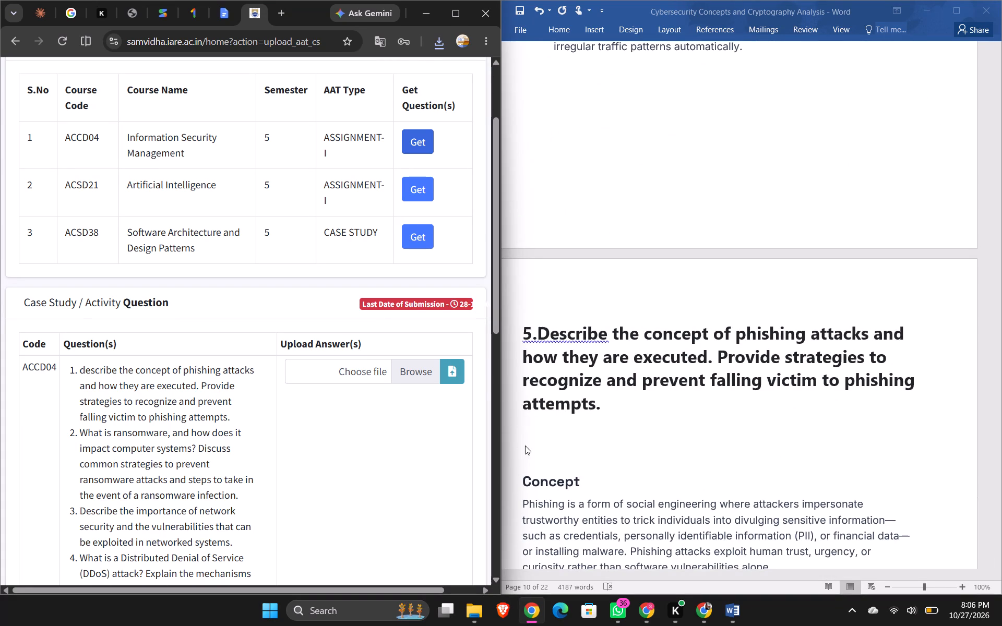
click(532, 450)
click(532, 450)
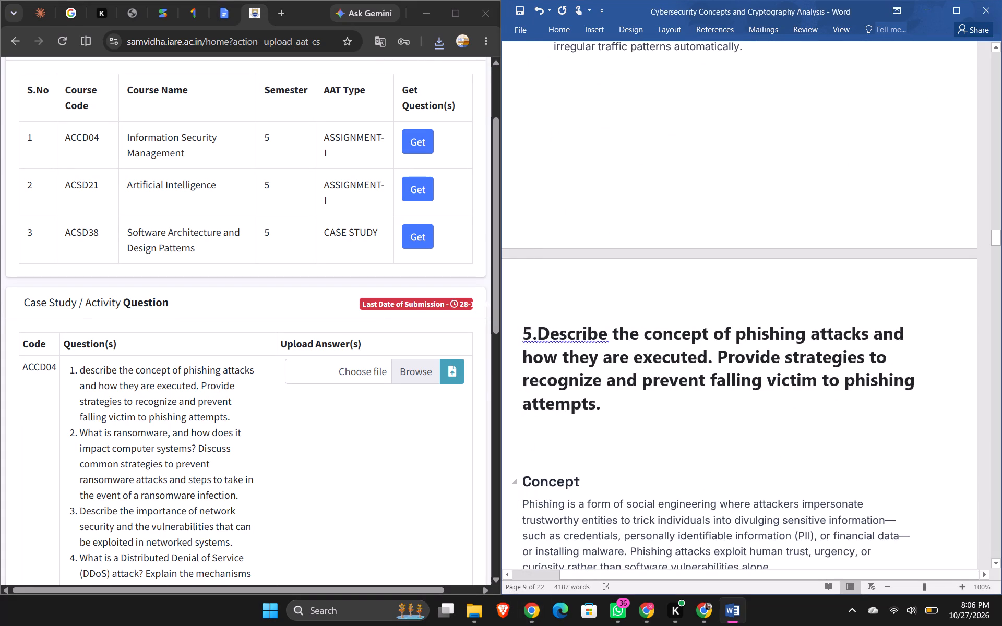
key(BackSpace)
key(BackSpace)
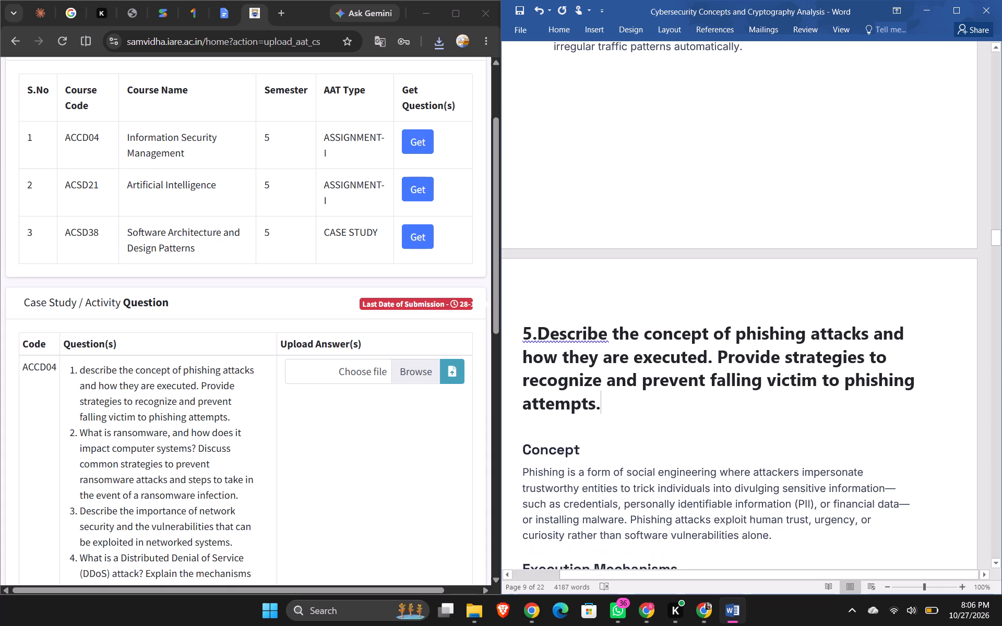
scroll(645, 462, down, 1)
scroll(645, 462, up, 1)
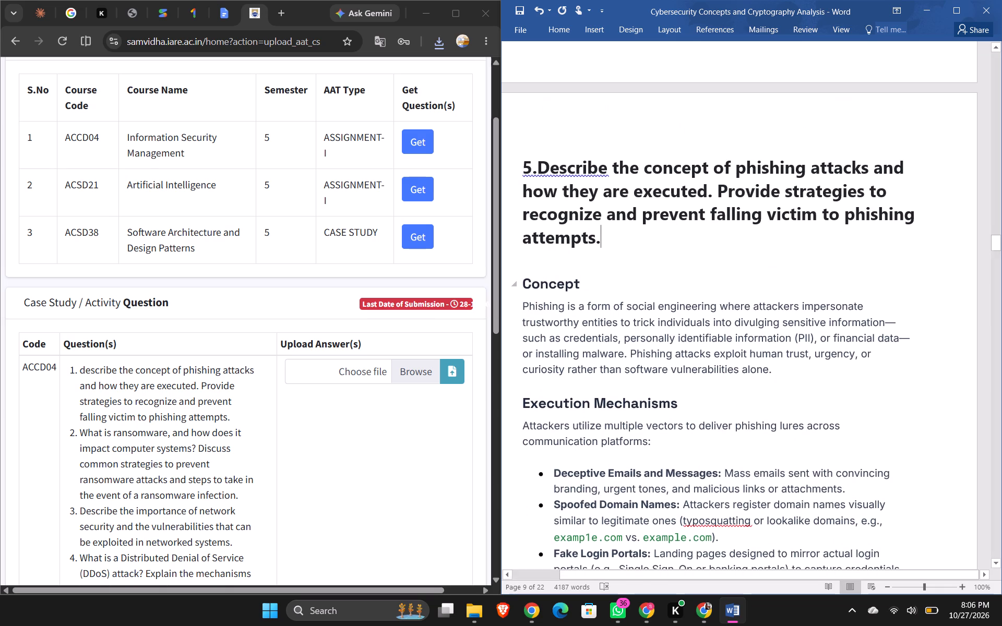
click(522, 274)
key(BackSpace)
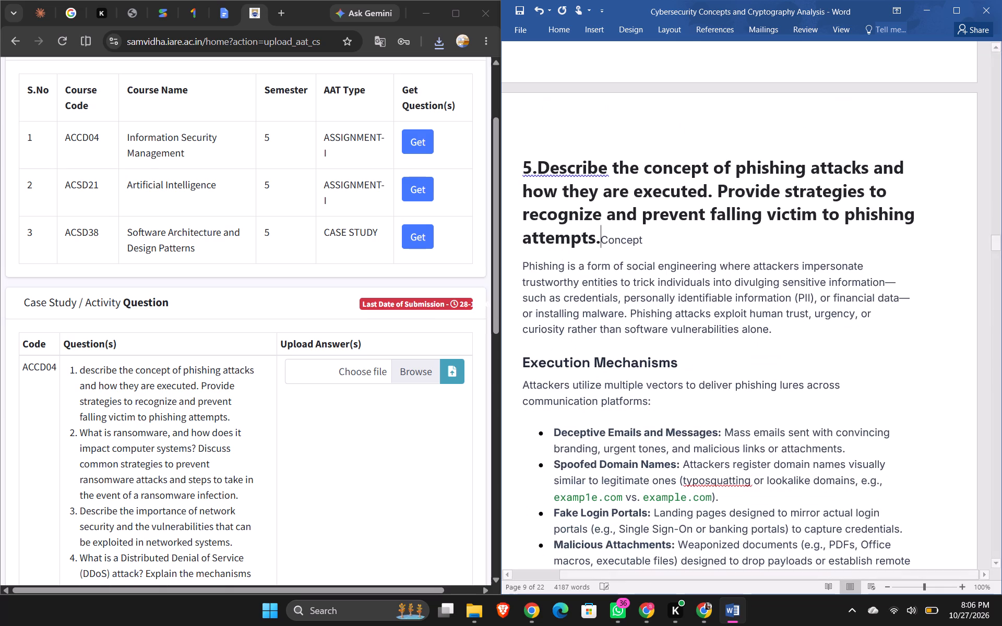
key(Return)
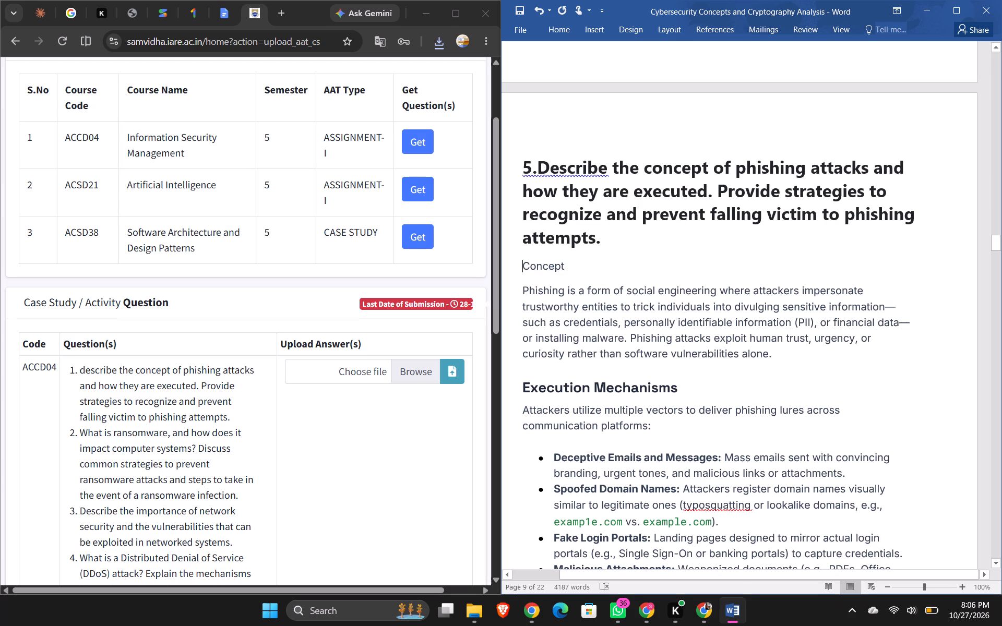
key(Escape)
Make the Concept subheading under the Question 5 phishing heading bold.
scroll(604, 269, up, 6)
click(578, 324)
scroll(578, 324, up, 1)
click(578, 324)
scroll(578, 324, up, 1)
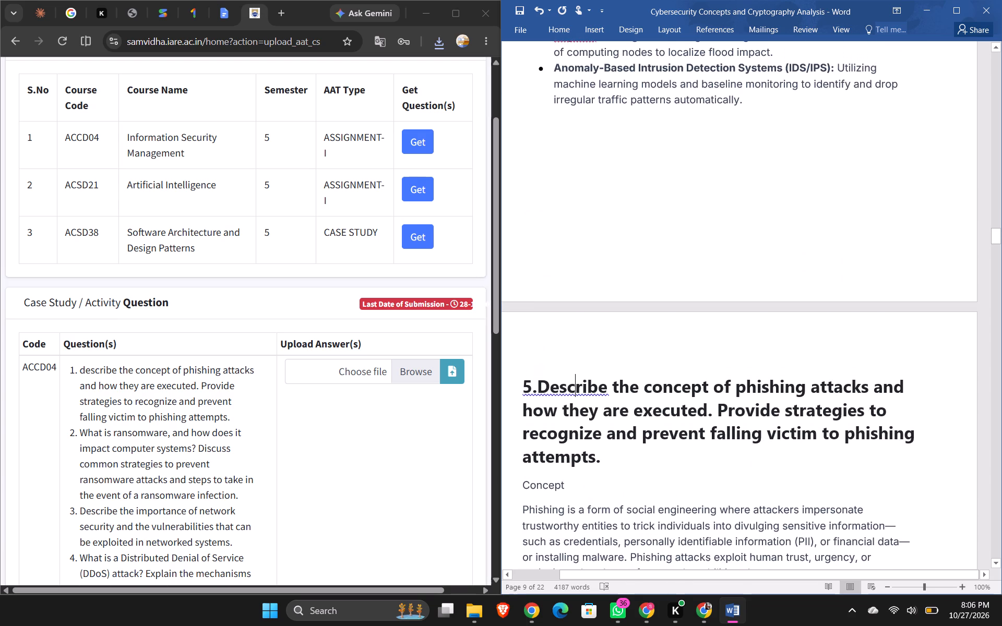
scroll(578, 324, down, 1)
click(578, 324)
scroll(554, 427, down, 1)
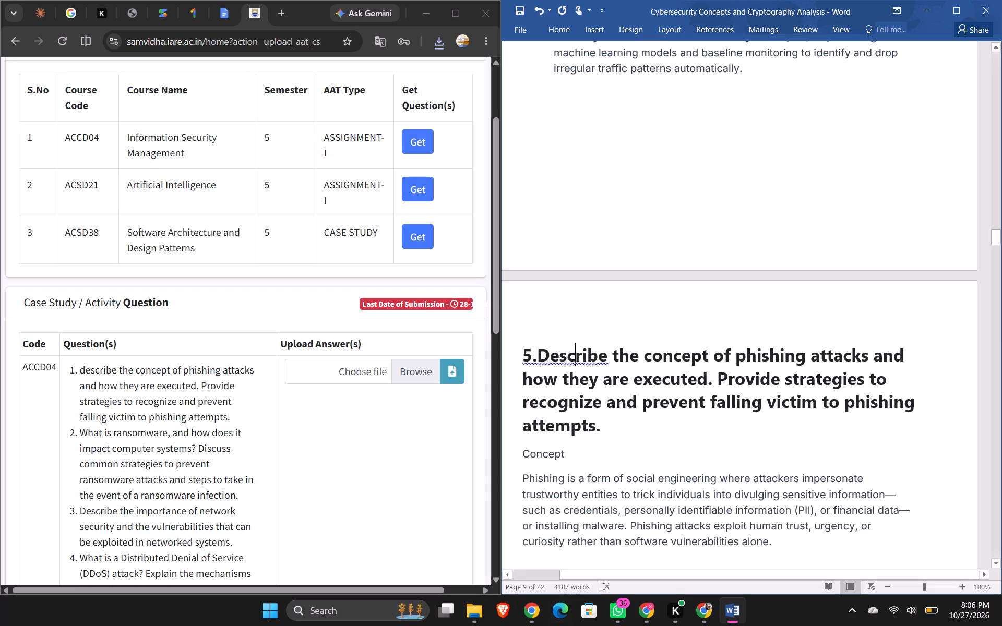
scroll(625, 37, down, 1)
scroll(556, 487, down, 2)
drag(567, 399, 557, 396)
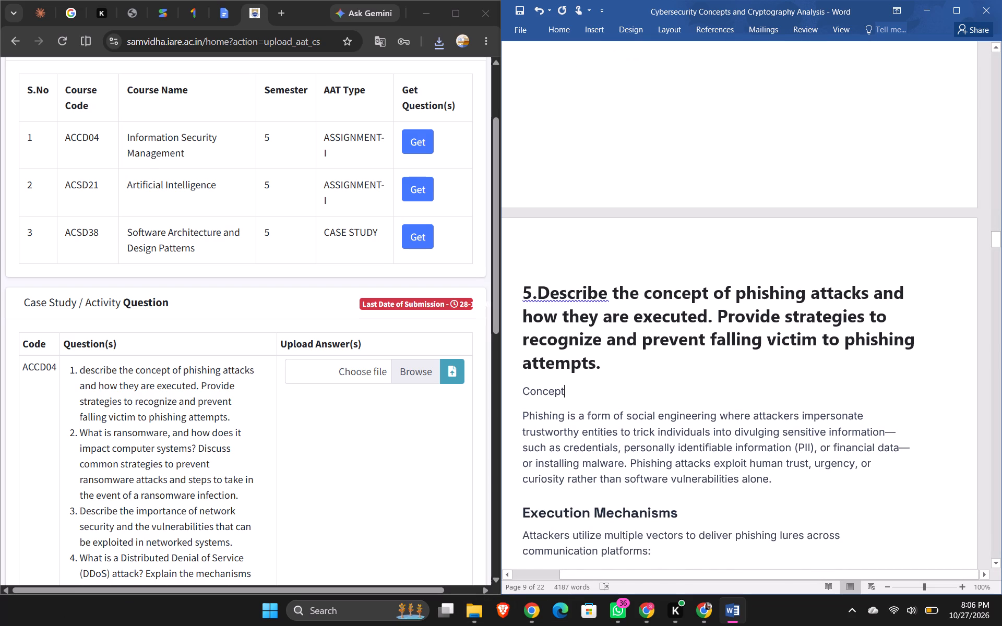
drag(557, 396, 518, 386)
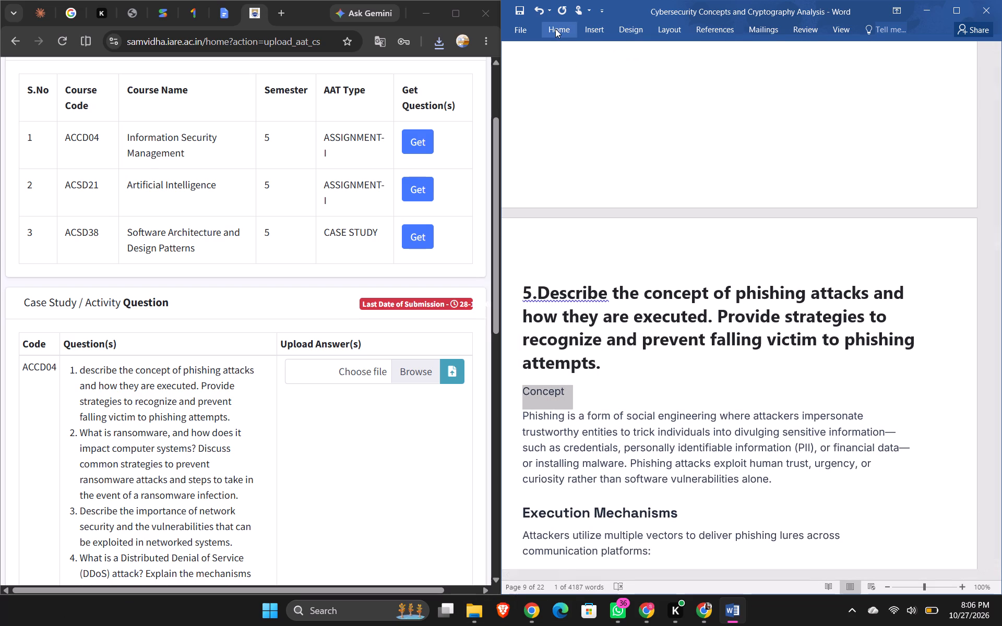
click(555, 29)
click(555, 56)
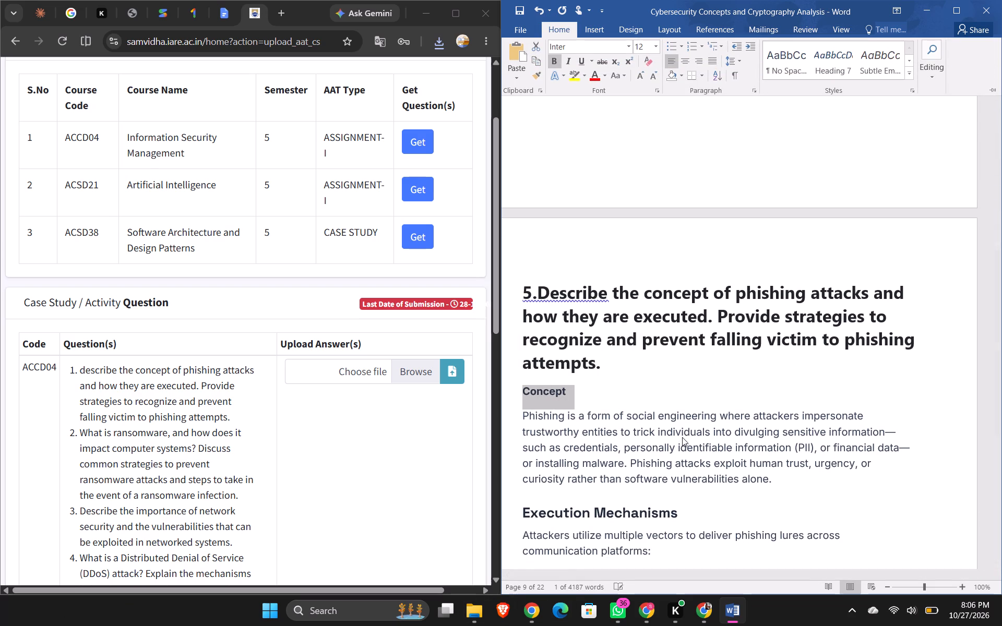
click(640, 396)
scroll(640, 396, down, 2)
click(577, 332)
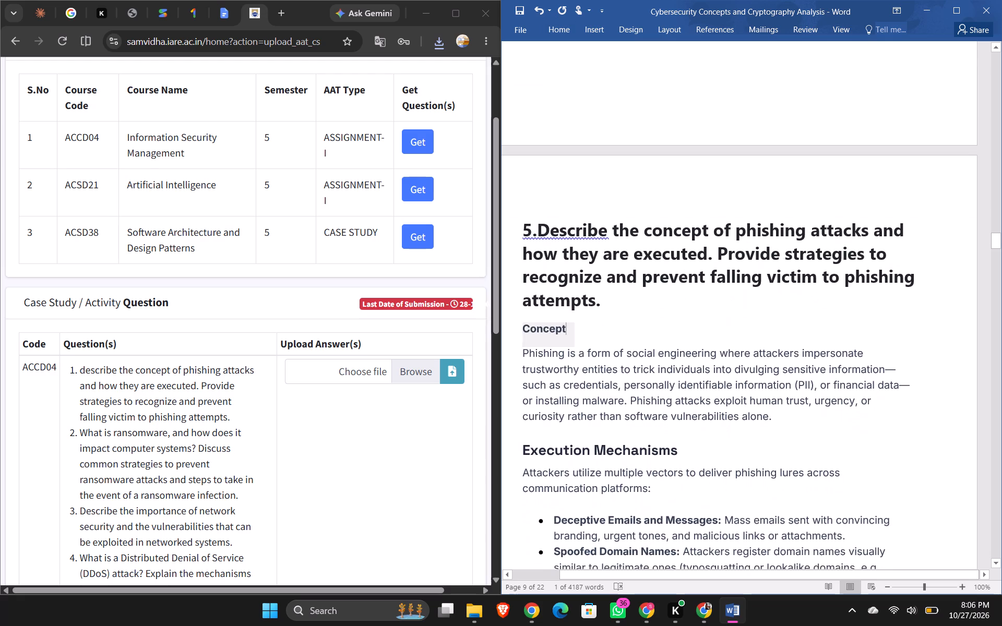
Delete the old heading "5. Comparative Analysis of Cryptanalysis Techniques" above the cryptanalysis answer.
scroll(602, 346, down, 20)
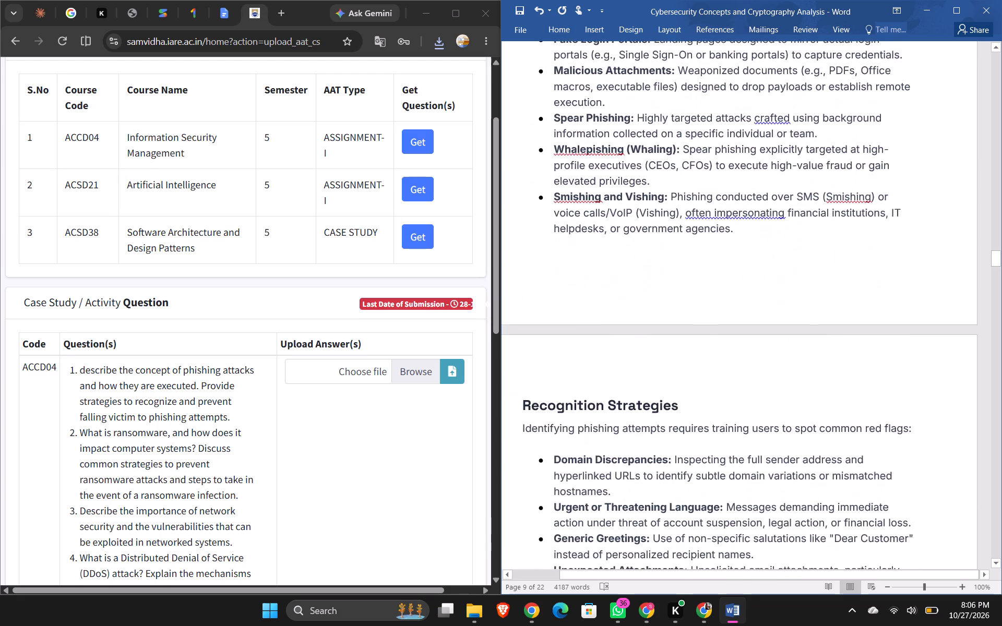
scroll(602, 346, down, 8)
scroll(602, 346, down, 18)
click(623, 305)
drag(613, 300, 569, 291)
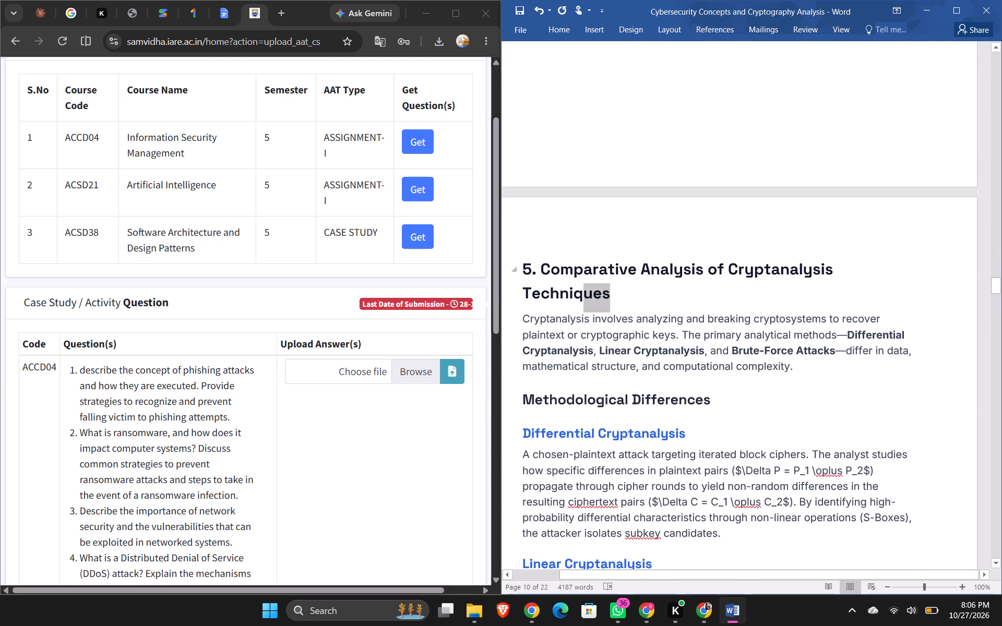
drag(569, 291, 536, 274)
key(BackSpace)
key(BackSpace)
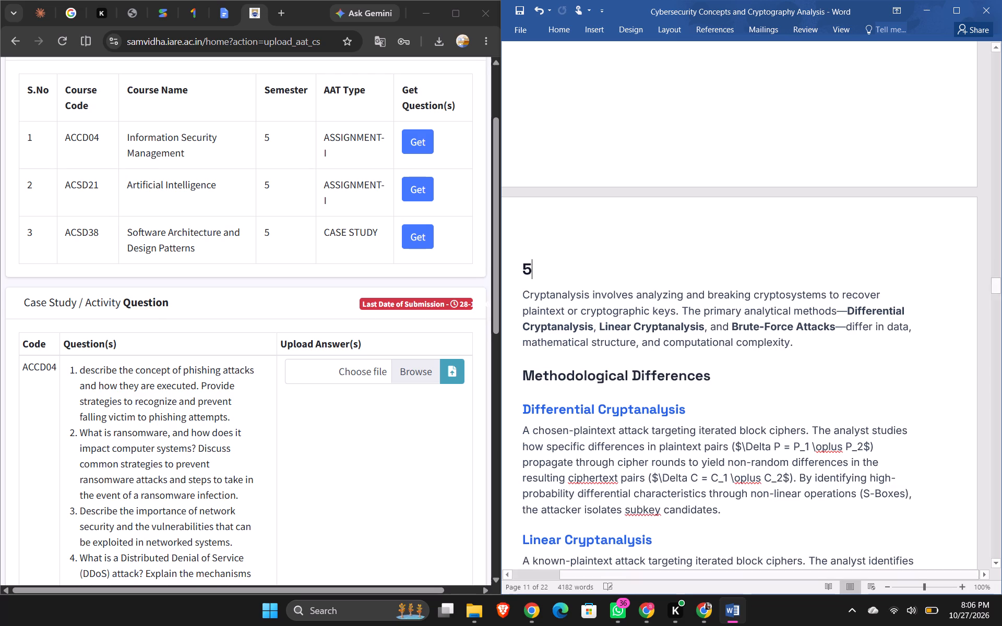
Bring the portal's Question 6 text, comparing differential cryptanalysis with other techniques, into the Word document above the cryptanalysis answer.
scroll(81, 514, down, 1)
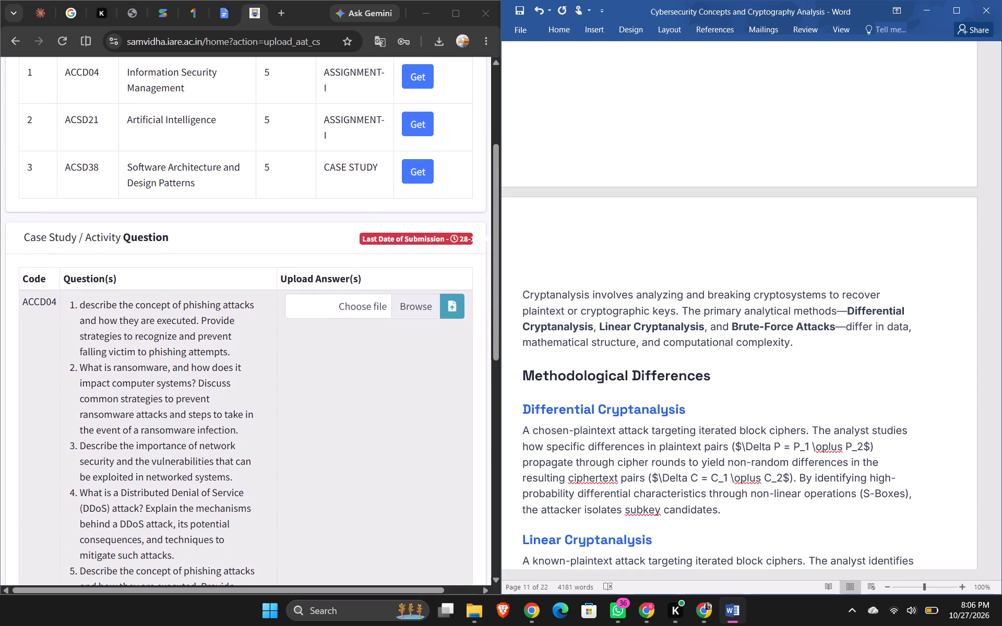
scroll(104, 473, down, 3)
drag(77, 432, 194, 481)
right_click(177, 469)
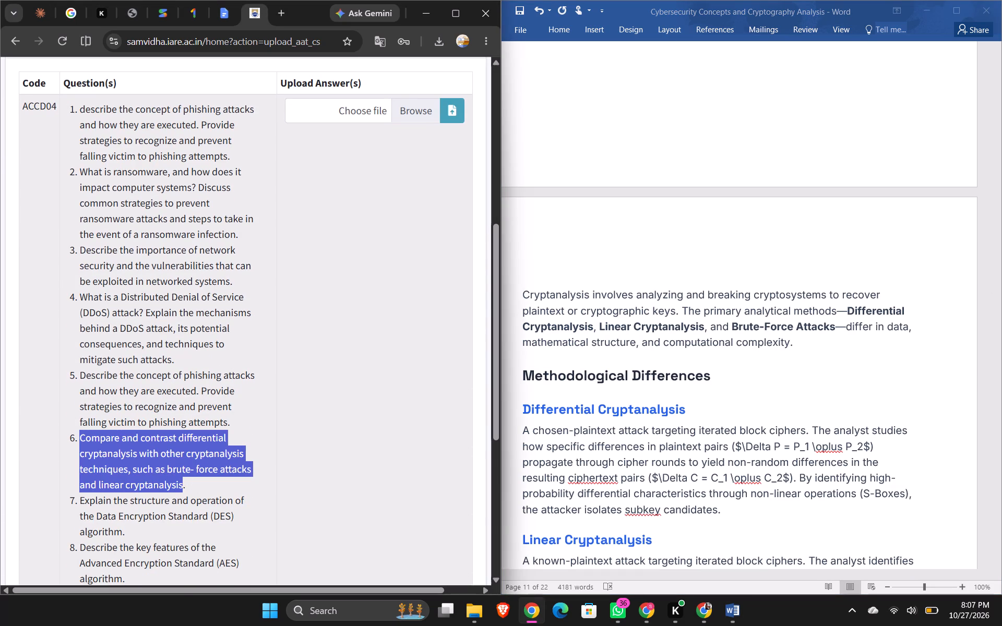
drag(160, 456, 568, 244)
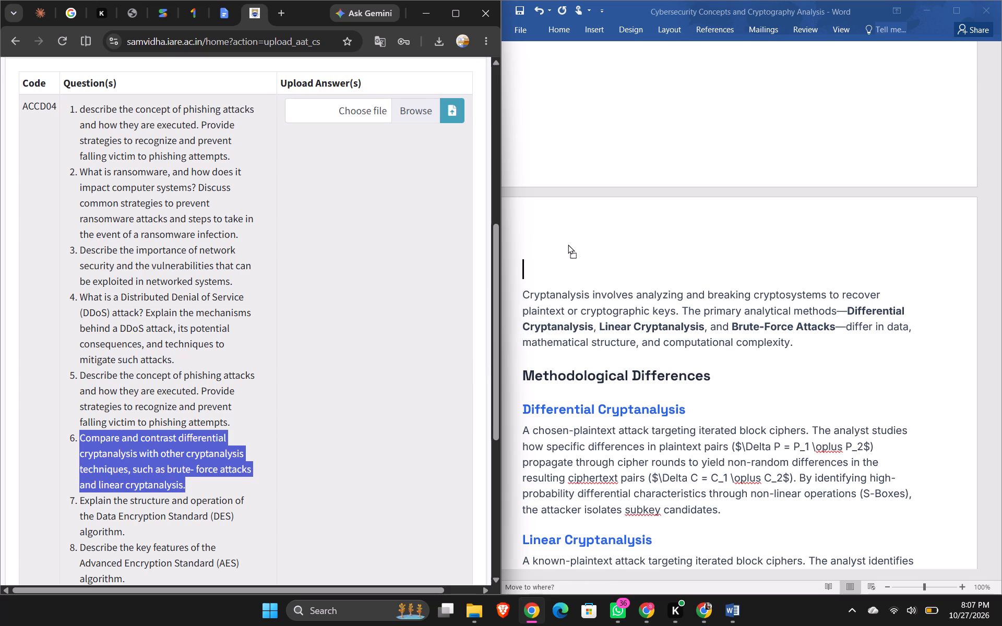
drag(568, 244, 569, 243)
Insert three blank lines above the inserted cryptanalysis question to move it onto the page with its answer.
scroll(571, 227, up, 3)
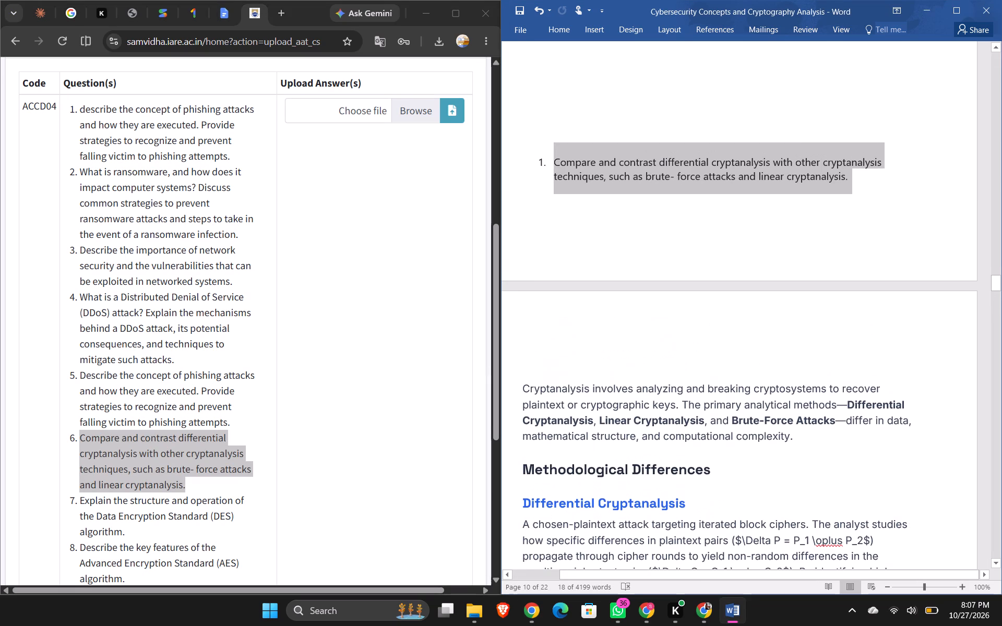
click(537, 118)
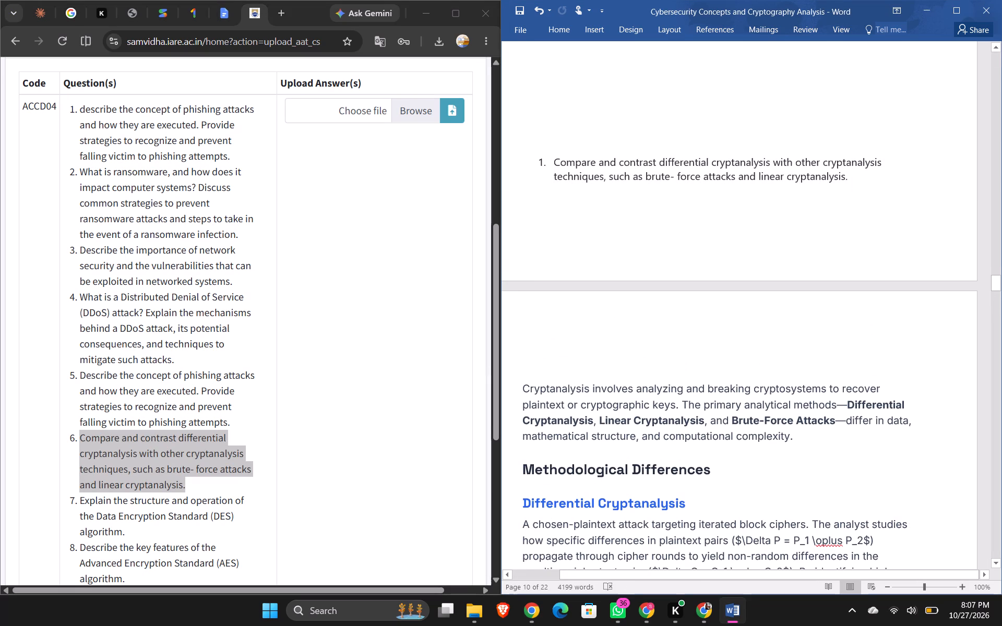
key(Return)
key(Return)
key(Return)
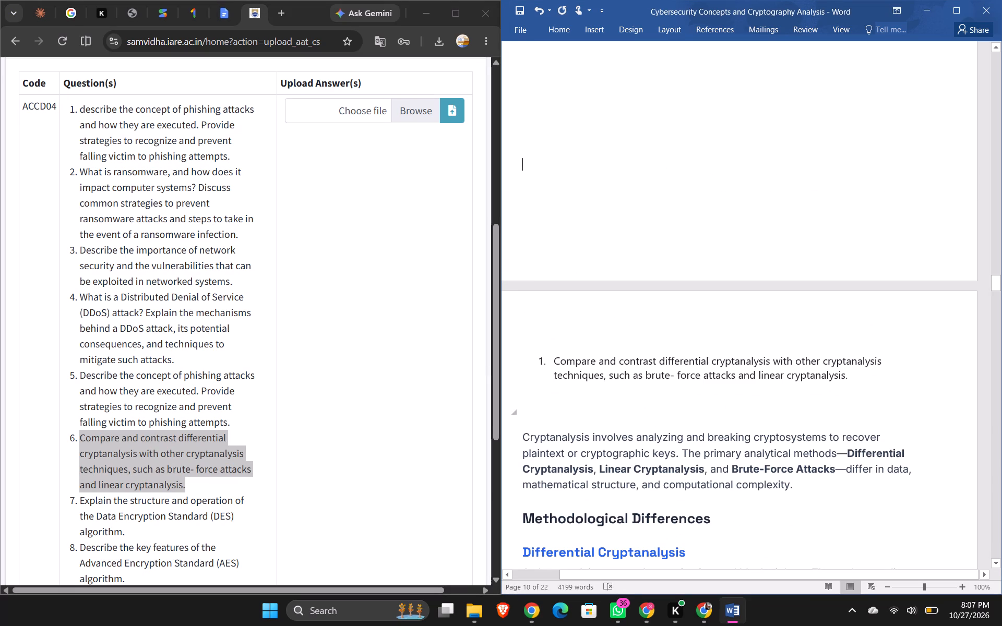
Format the inserted "Compare and contrast differential cryptanalysis" question as bold 20 pt text.
drag(850, 379, 465, 345)
click(558, 35)
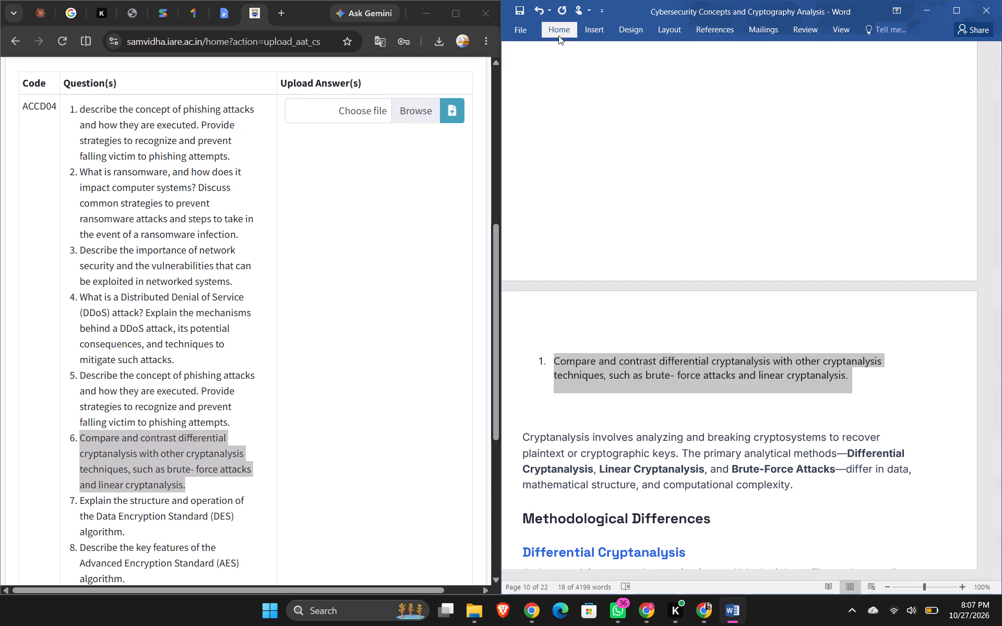
click(557, 57)
click(653, 46)
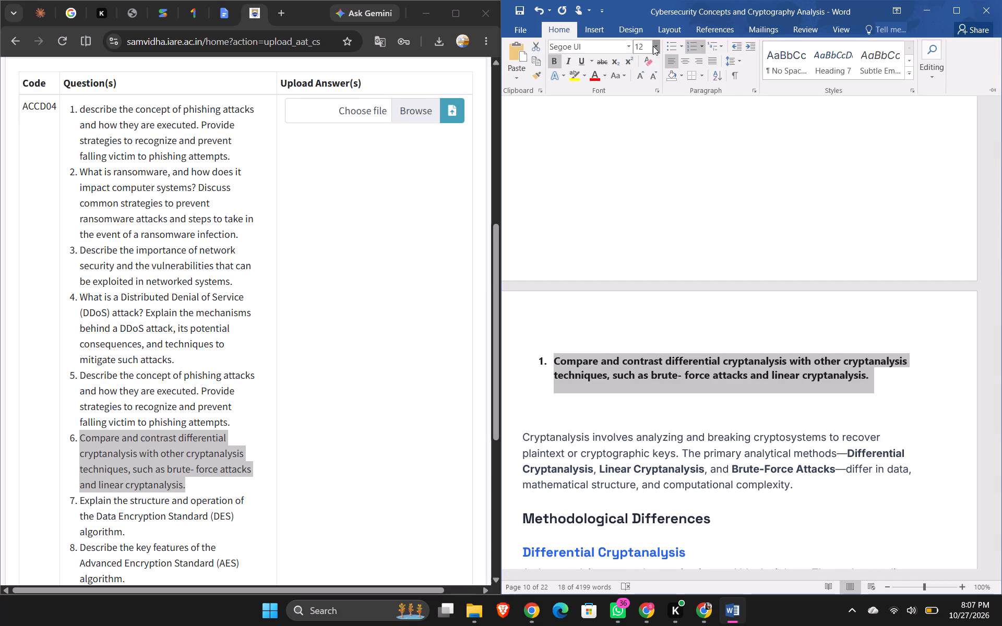
click(643, 157)
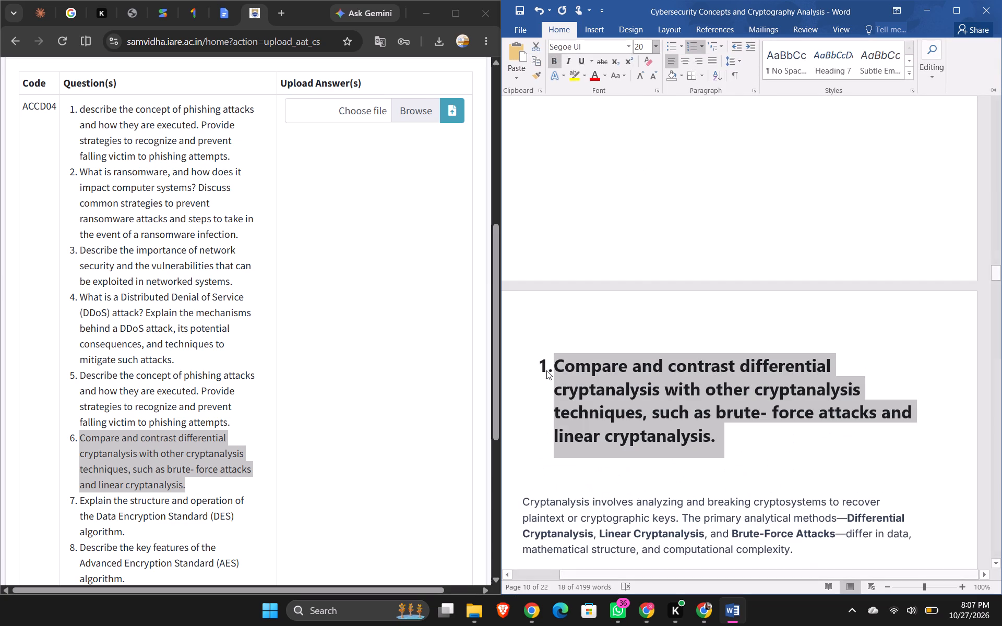
Replace the automatic list number of the "Compare and contrast differential cryptanalysis" question with plain-text "6. ".
click(544, 367)
click(545, 368)
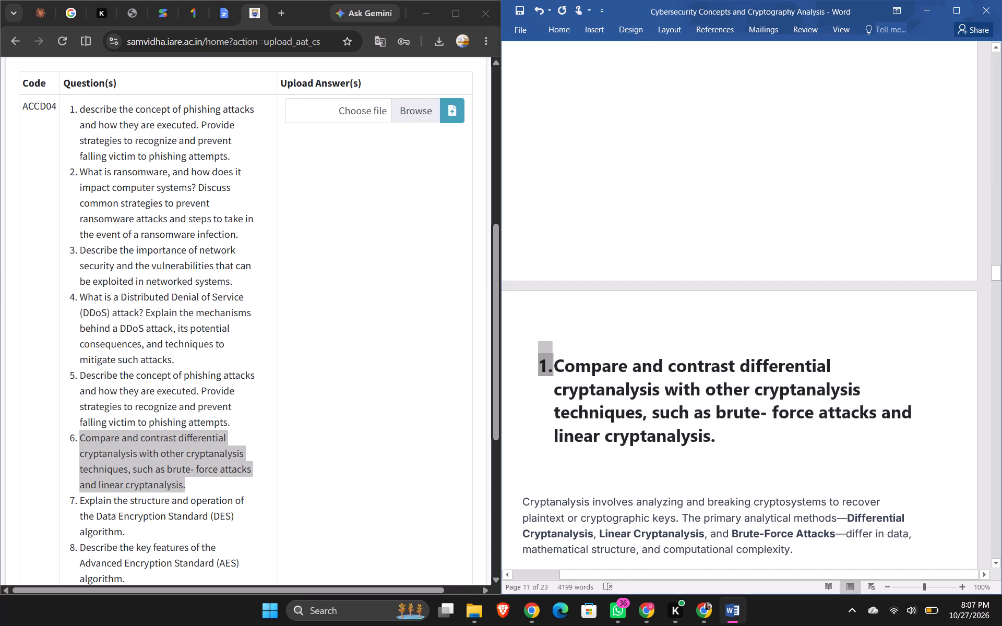
key(BackSpace)
text(6.)
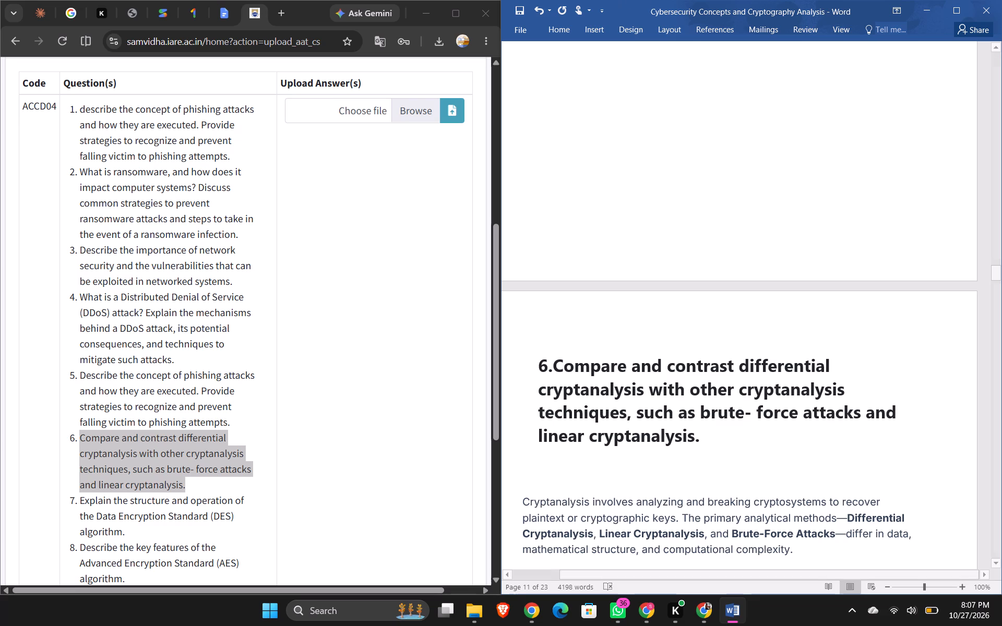
key(space)
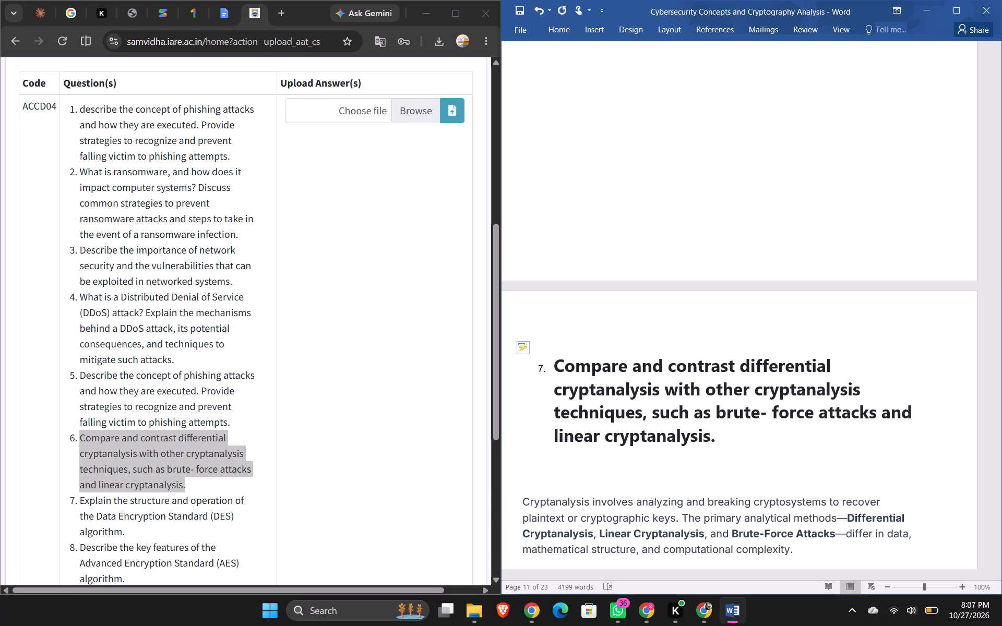
key(ctrl+z)
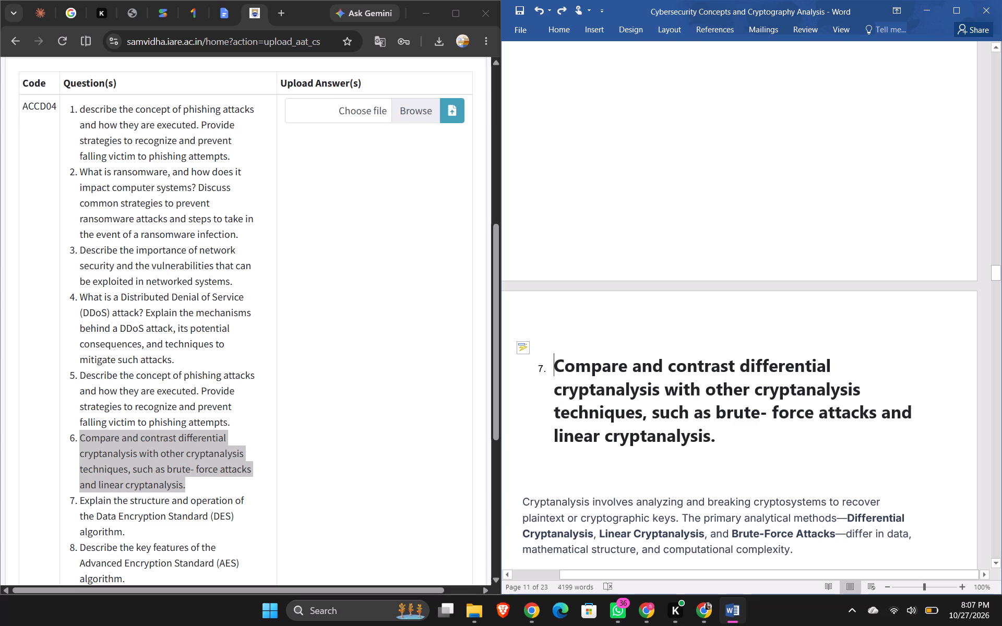
click(554, 372)
key(ctrl+z)
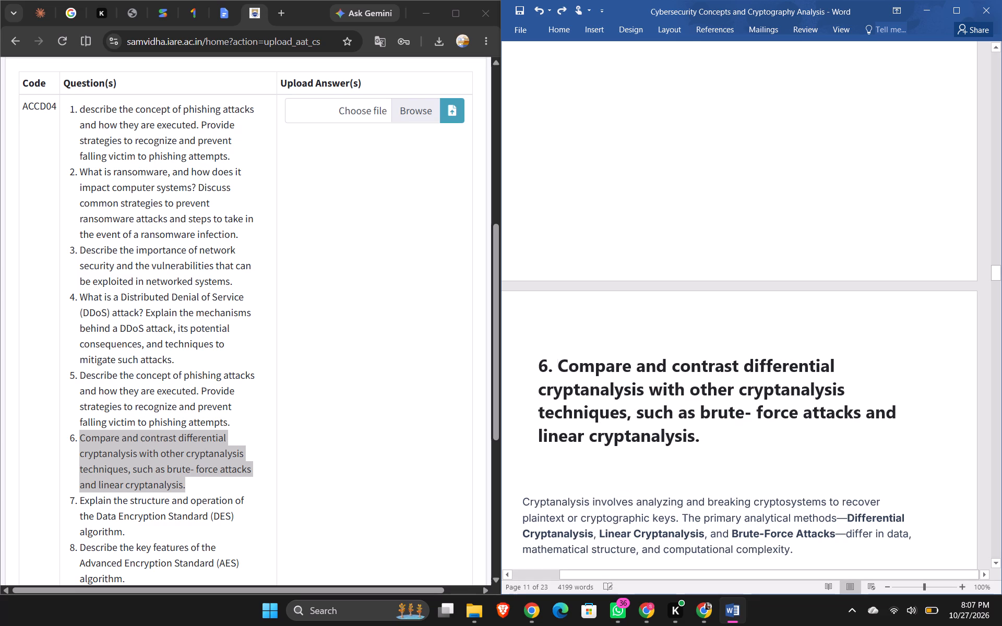
Decrease the indent of question 6 by one level to align it with the answer text below.
click(561, 28)
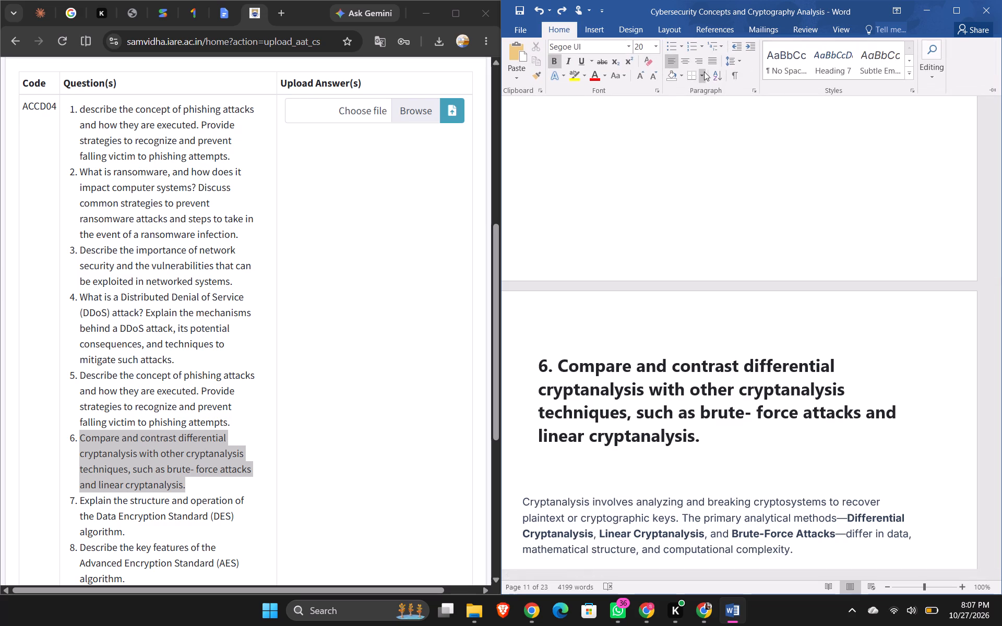
click(734, 42)
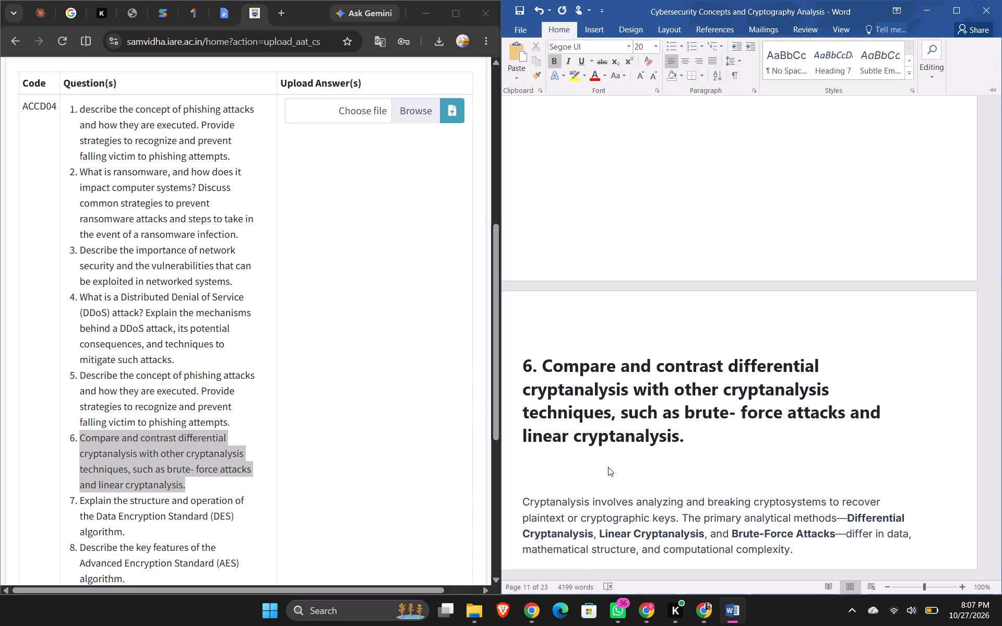
Delete the blank line between question 6 and its cryptanalysis answer.
click(604, 459)
click(525, 473)
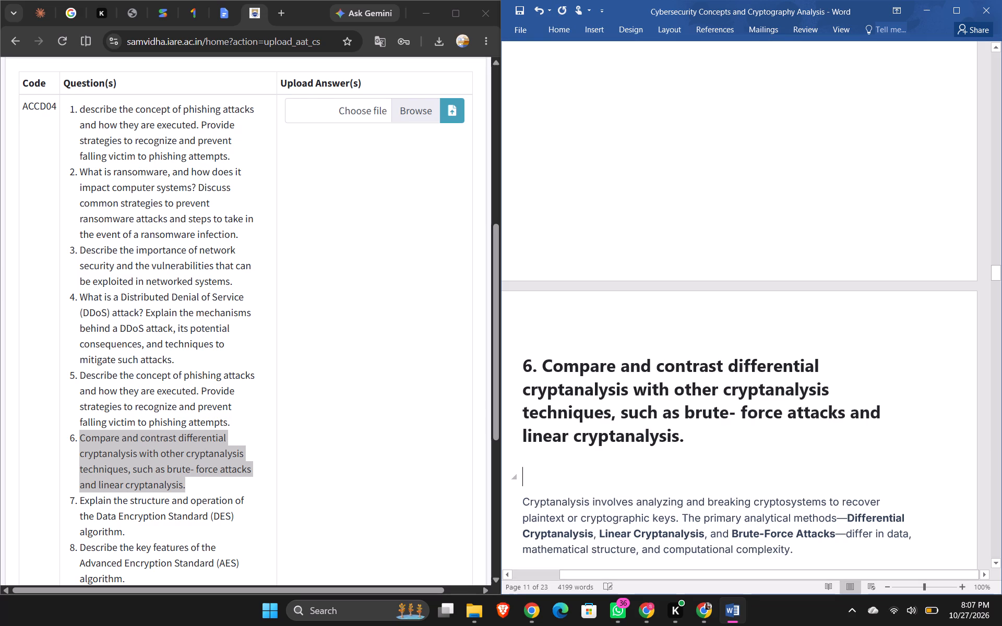
key(BackSpace)
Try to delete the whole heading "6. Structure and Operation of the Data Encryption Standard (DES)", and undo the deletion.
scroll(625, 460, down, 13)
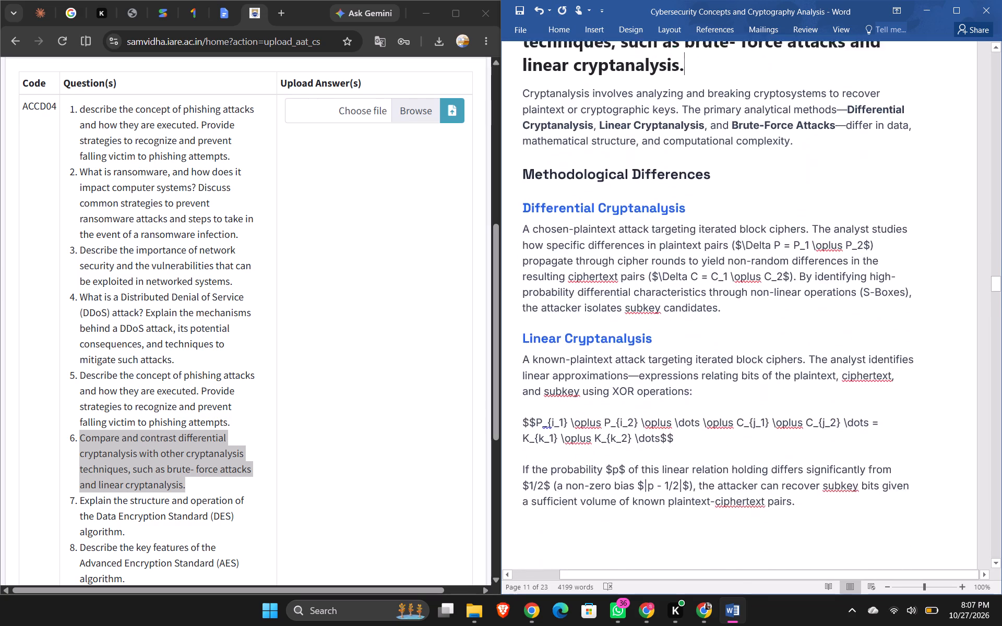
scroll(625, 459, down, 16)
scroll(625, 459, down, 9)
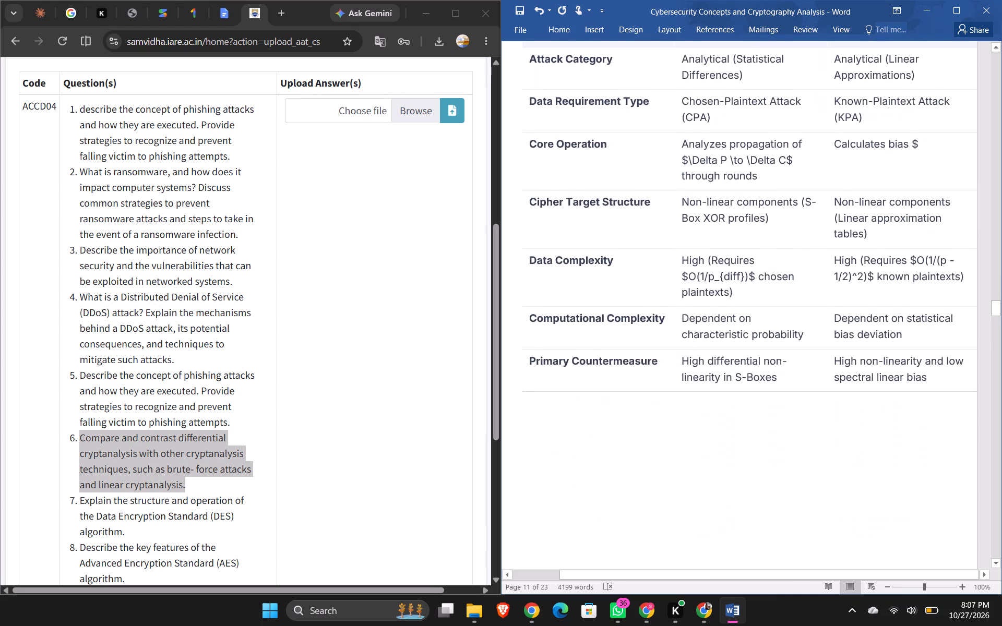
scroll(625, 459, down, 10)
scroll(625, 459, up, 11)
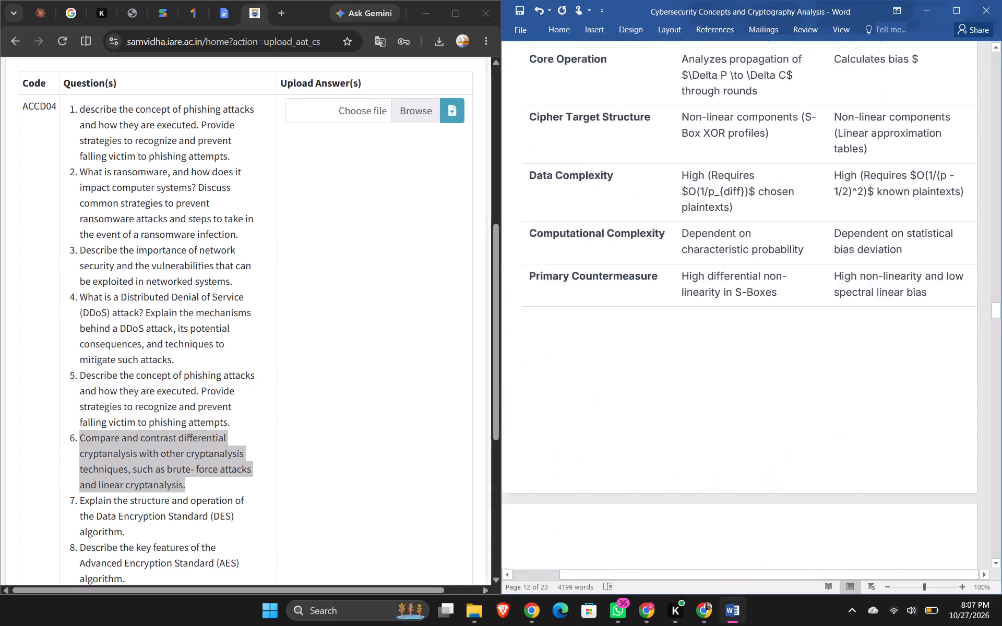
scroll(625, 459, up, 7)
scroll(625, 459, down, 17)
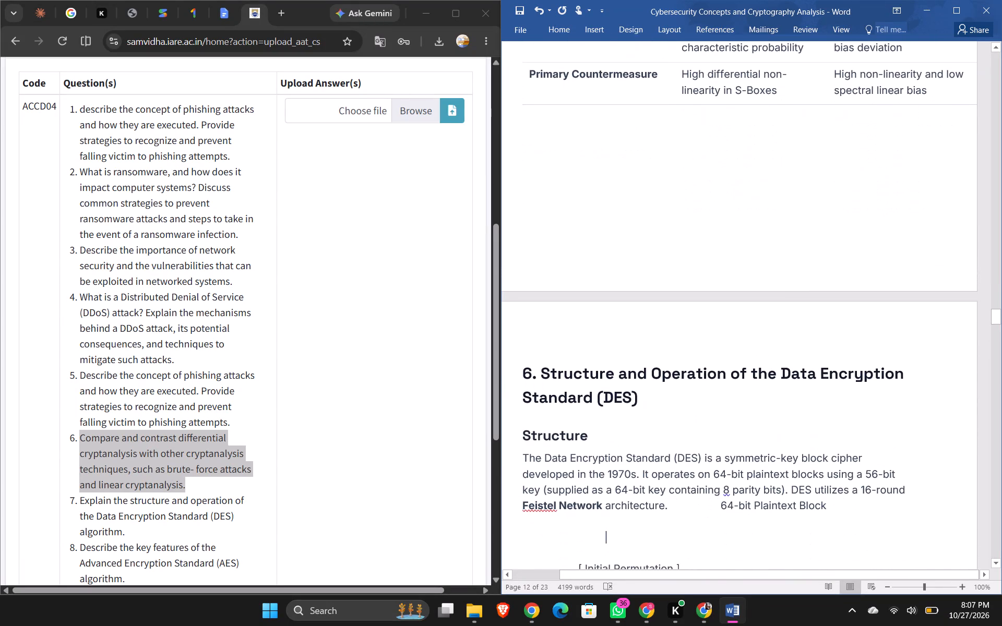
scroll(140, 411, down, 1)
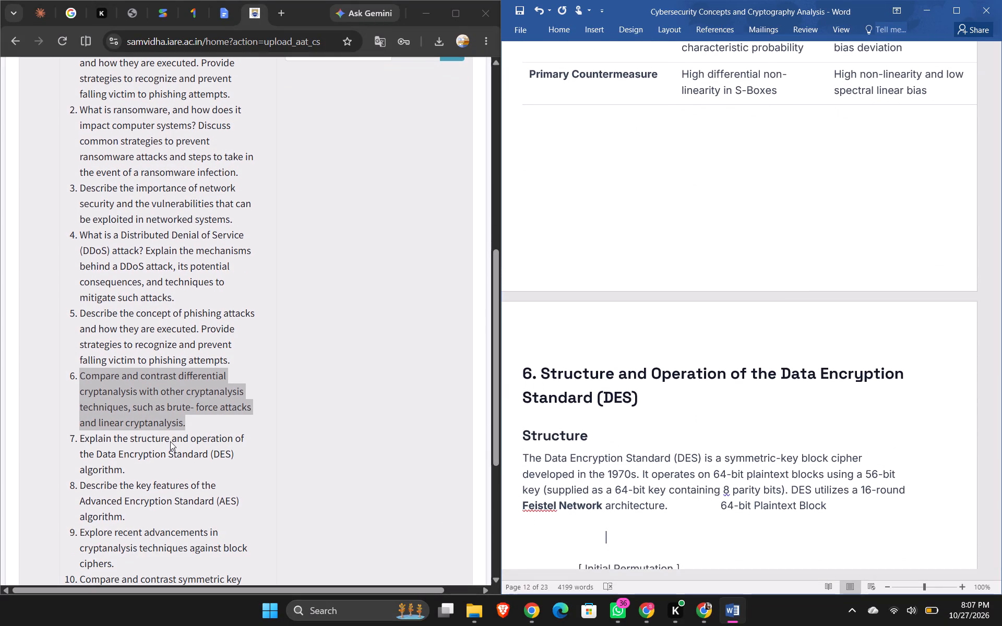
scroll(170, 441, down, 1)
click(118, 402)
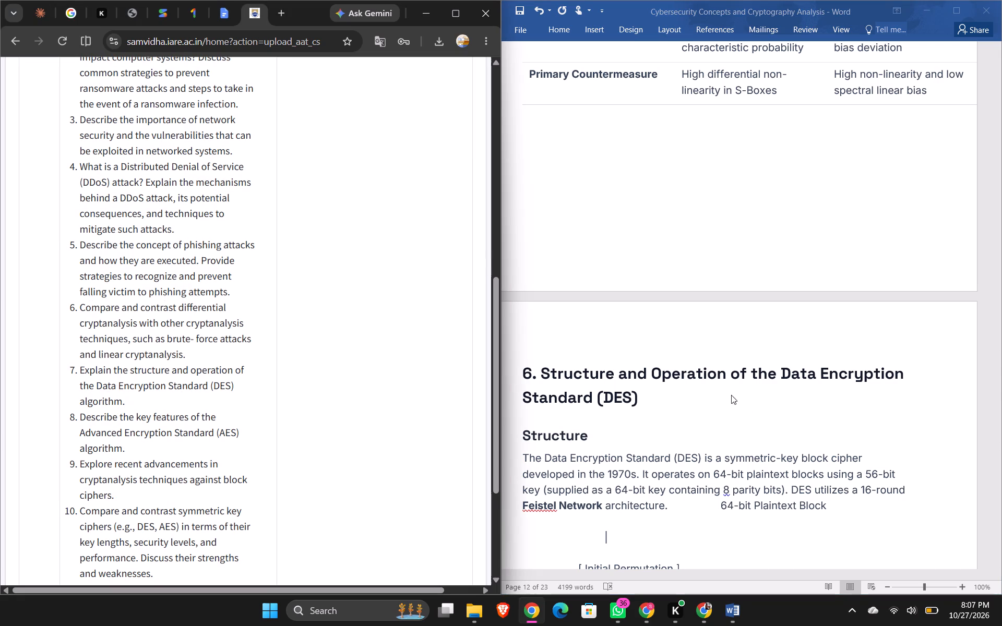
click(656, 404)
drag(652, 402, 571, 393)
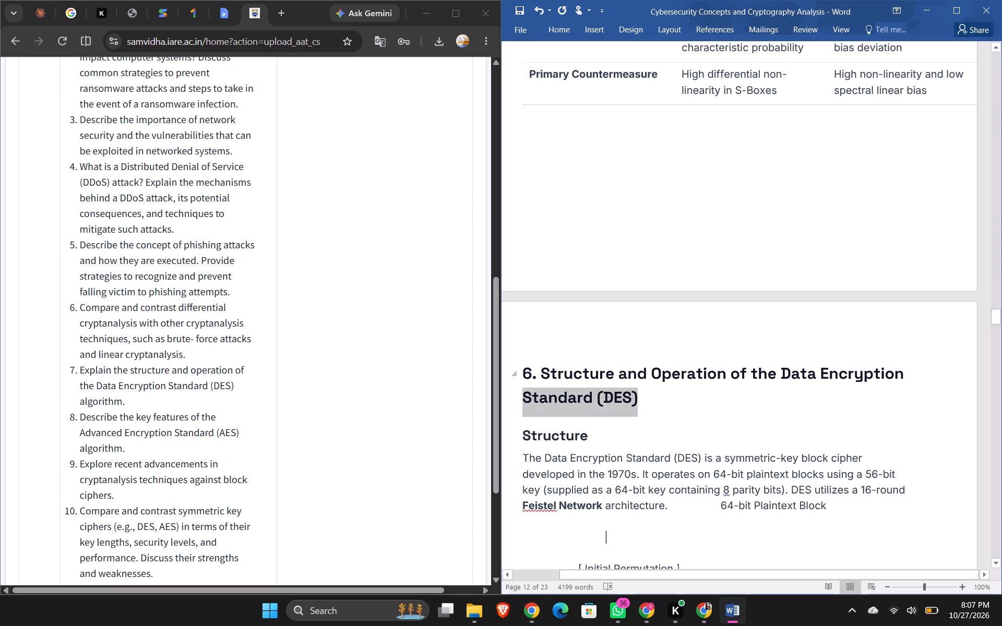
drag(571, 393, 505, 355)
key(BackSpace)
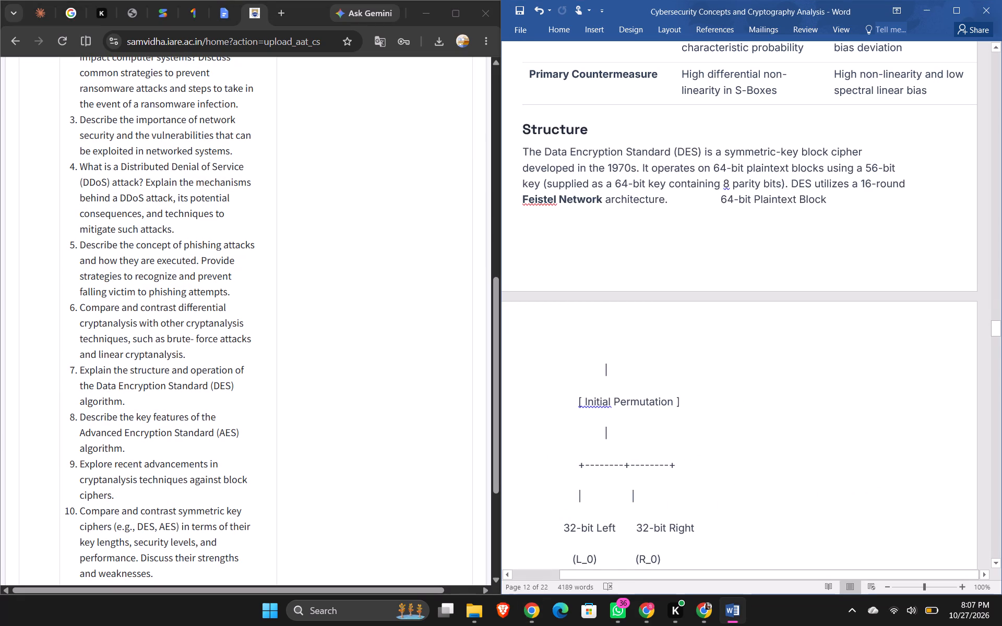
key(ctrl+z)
Erase the DES heading's text "Structure and Operation of the Data Encryption Standard (DES)", keeping only its number "6. ".
click(641, 400)
key(BackSpace)
key(BackSpace)
key(BackSpace)
key(BackSpace)
key(BackSpace)
key(BackSpace)
key(BackSpace)
key(BackSpace)
key(BackSpace)
key(BackSpace)
key(BackSpace)
key(BackSpace)
key(BackSpace)
key(BackSpace)
key(BackSpace)
key(BackSpace)
key(BackSpace)
key(BackSpace)
key(BackSpace)
key(BackSpace)
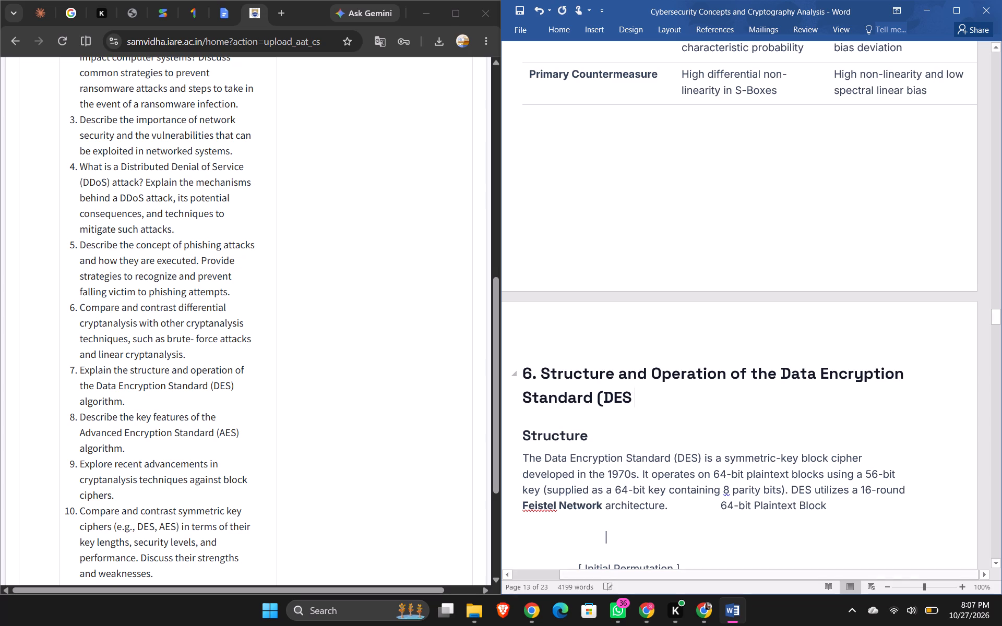
key(BackSpace)
key(BackSpace)
key(BackSpace)
key(BackSpace)
key(BackSpace)
key(BackSpace)
key(BackSpace)
key(BackSpace)
key(BackSpace)
key(BackSpace)
key(BackSpace)
key(BackSpace)
key(BackSpace)
key(BackSpace)
key(BackSpace)
key(BackSpace)
key(BackSpace)
key(BackSpace)
key(BackSpace)
key(BackSpace)
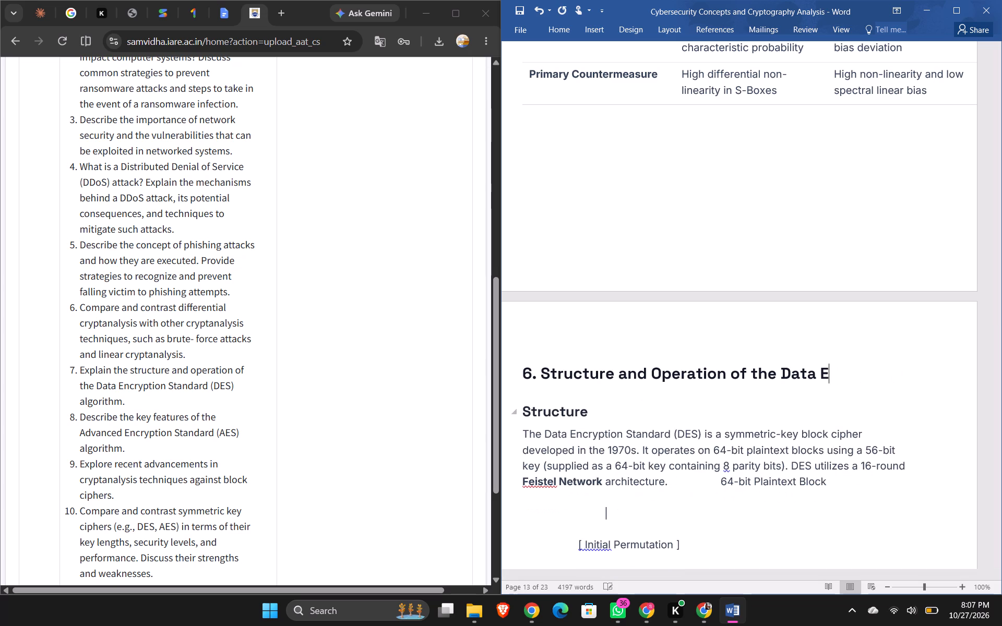
key(BackSpace)
key(BackSpace)
key(BackSpace)
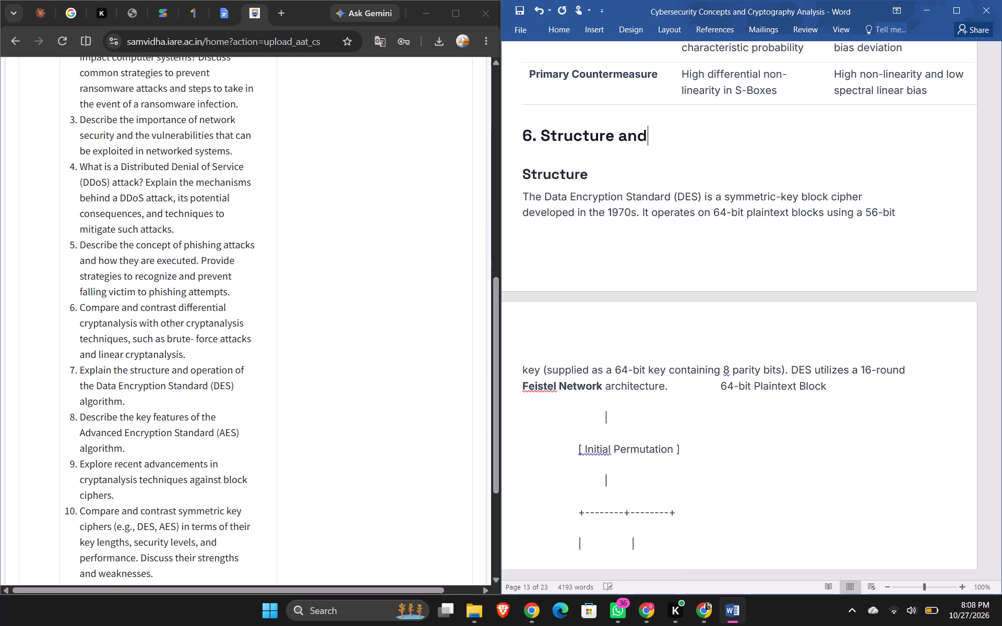
key(BackSpace)
key(BackSpace)
key(BackSpace)
key(BackSpace)
key(BackSpace)
key(BackSpace)
key(BackSpace)
key(BackSpace)
key(BackSpace)
key(BackSpace)
key(BackSpace)
key(BackSpace)
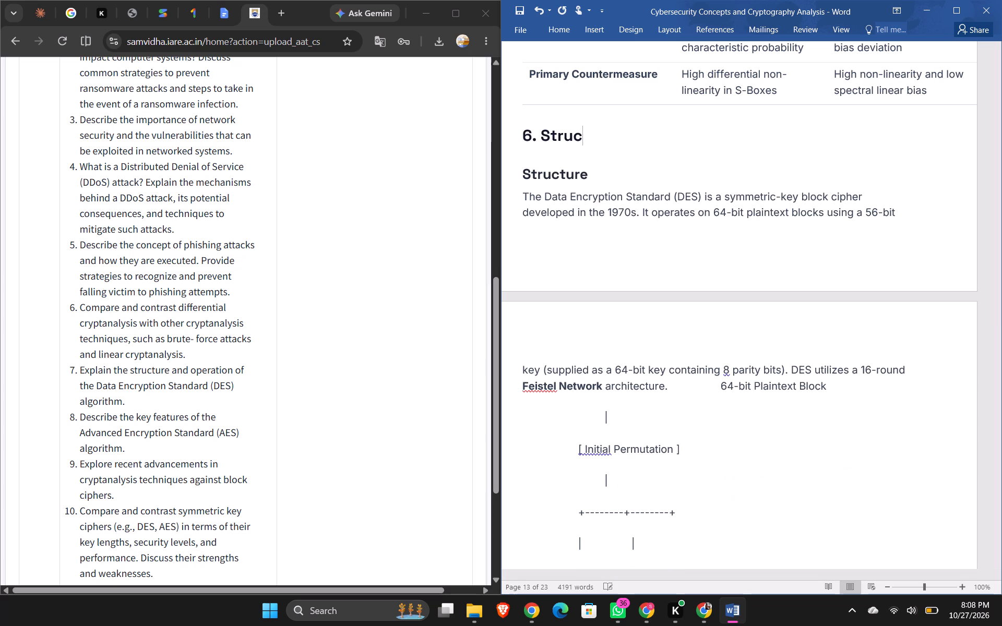
key(BackSpace)
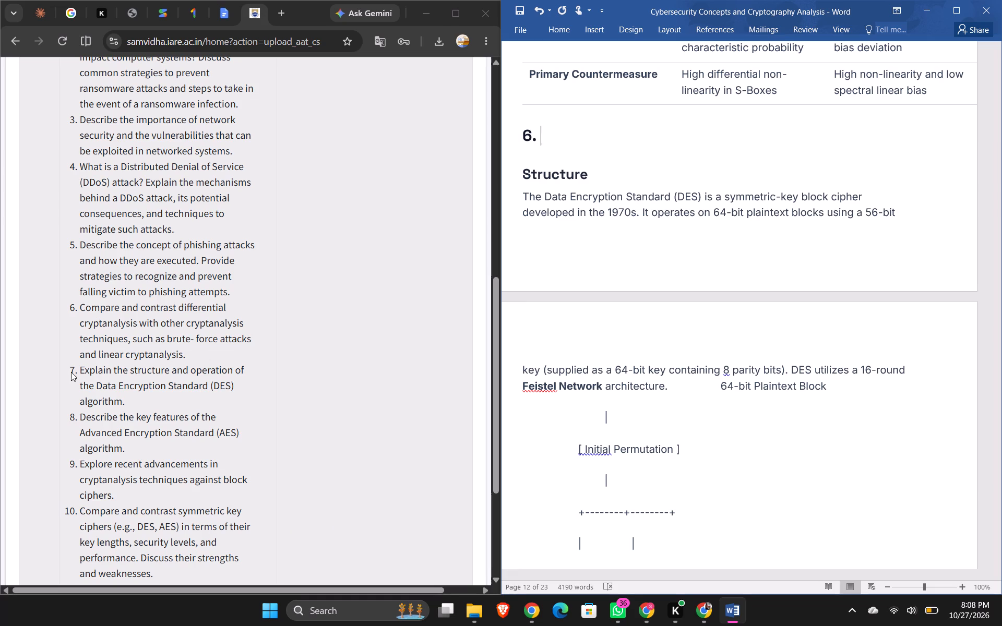
Bring the portal's Question 7 text, on the structure and operation of DES, into the Word document after the remaining "6.".
drag(76, 367, 137, 407)
right_click(128, 383)
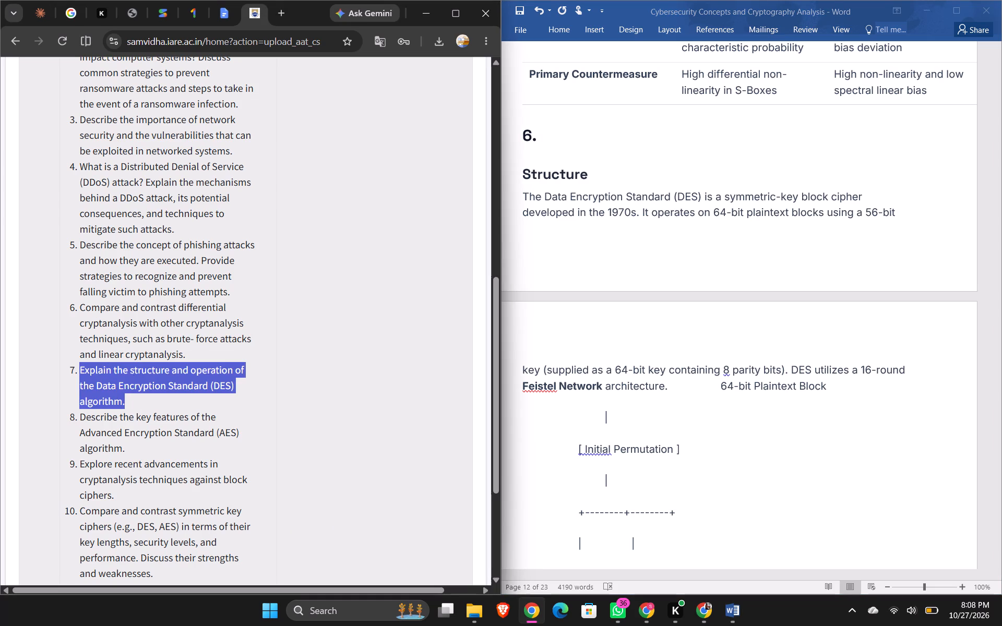
drag(131, 380, 587, 136)
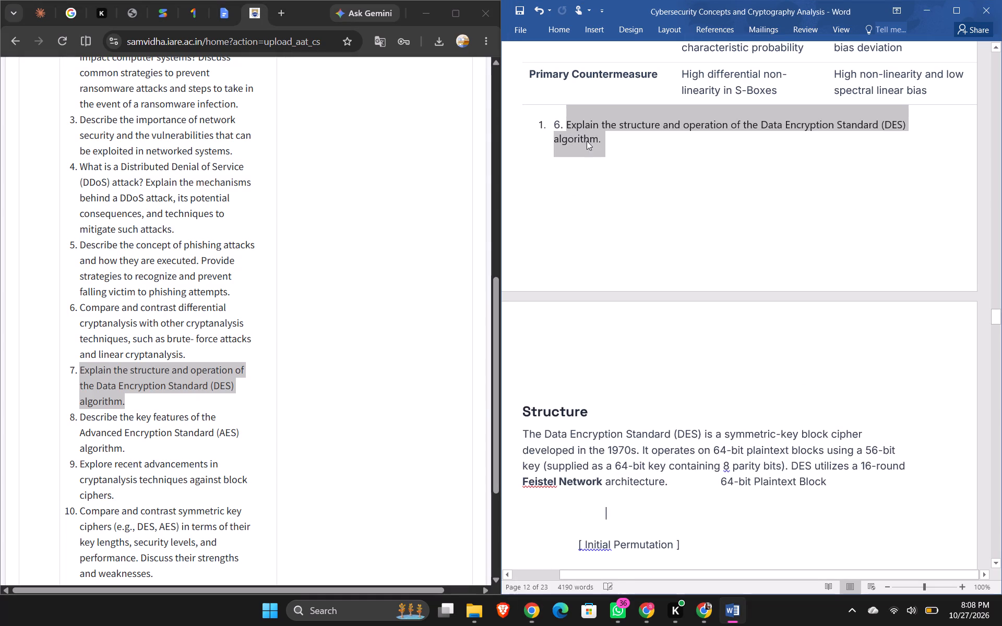
Format the inserted "Explain the structure and operation" DES question as bold 20 pt text.
click(630, 172)
drag(622, 158, 542, 141)
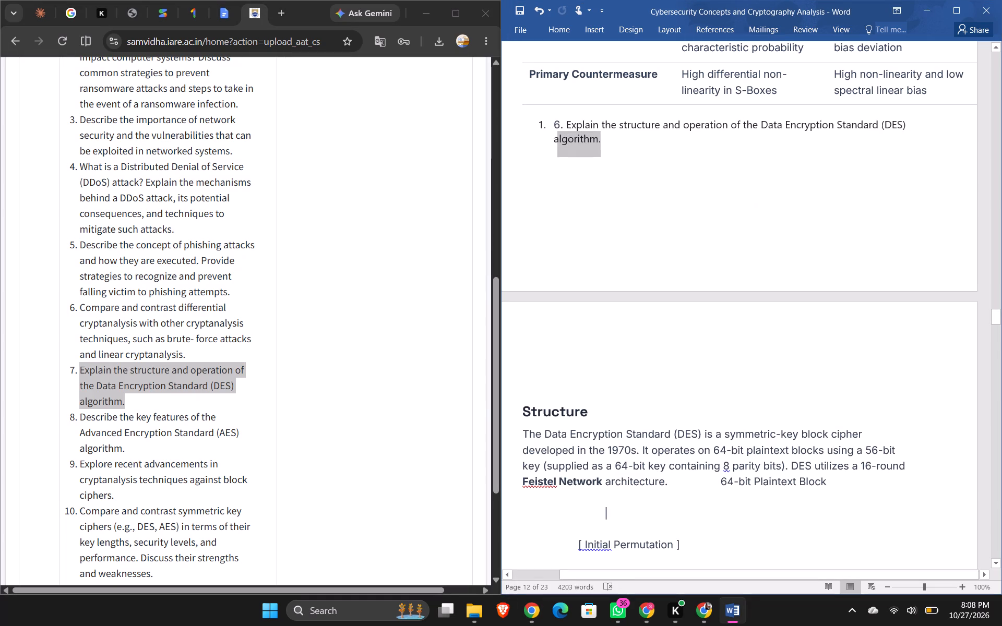
drag(542, 141, 529, 128)
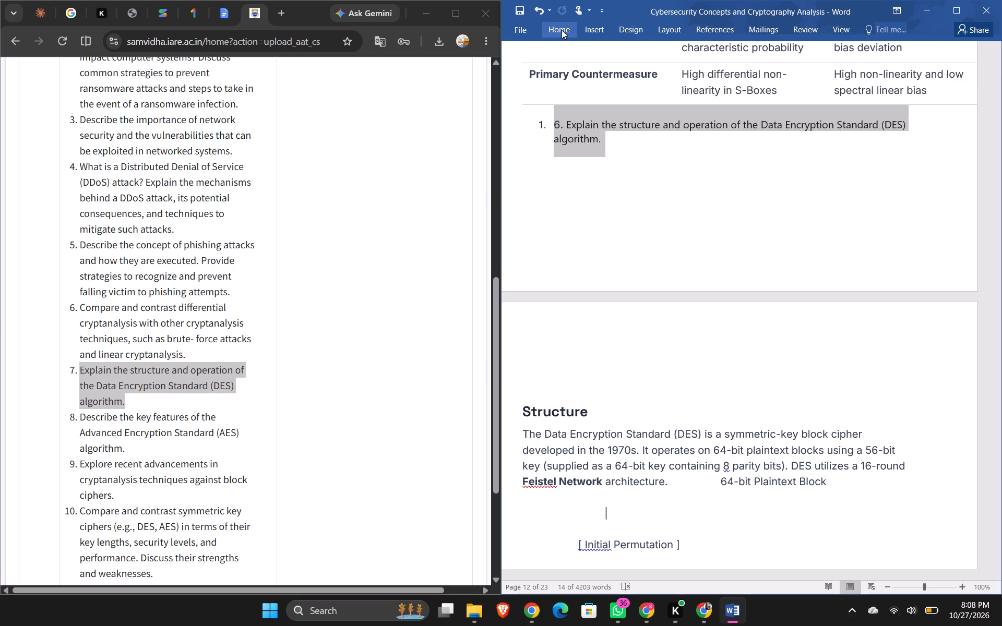
click(562, 30)
click(556, 59)
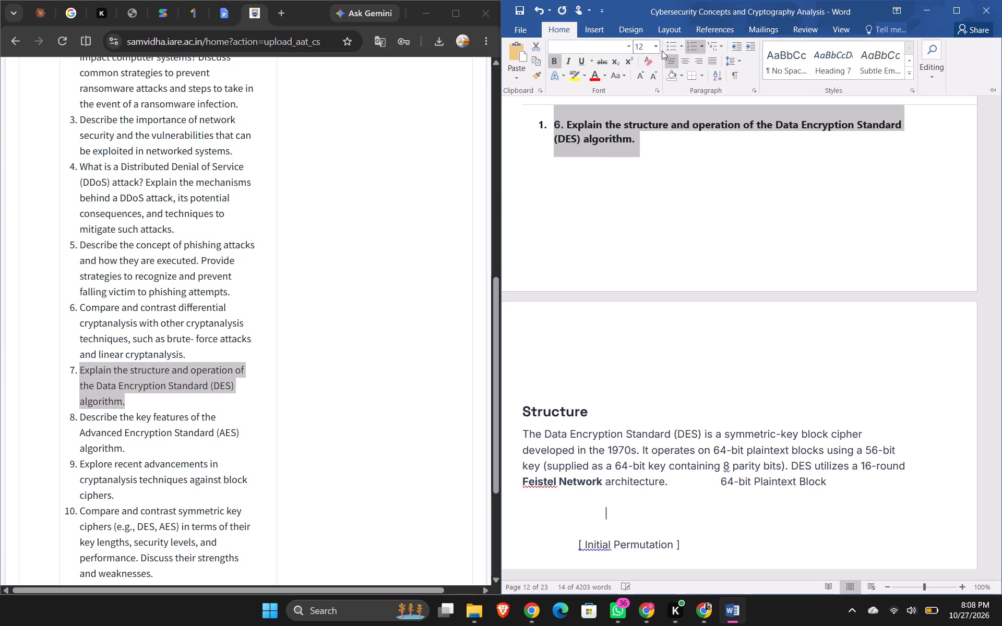
click(658, 48)
click(648, 161)
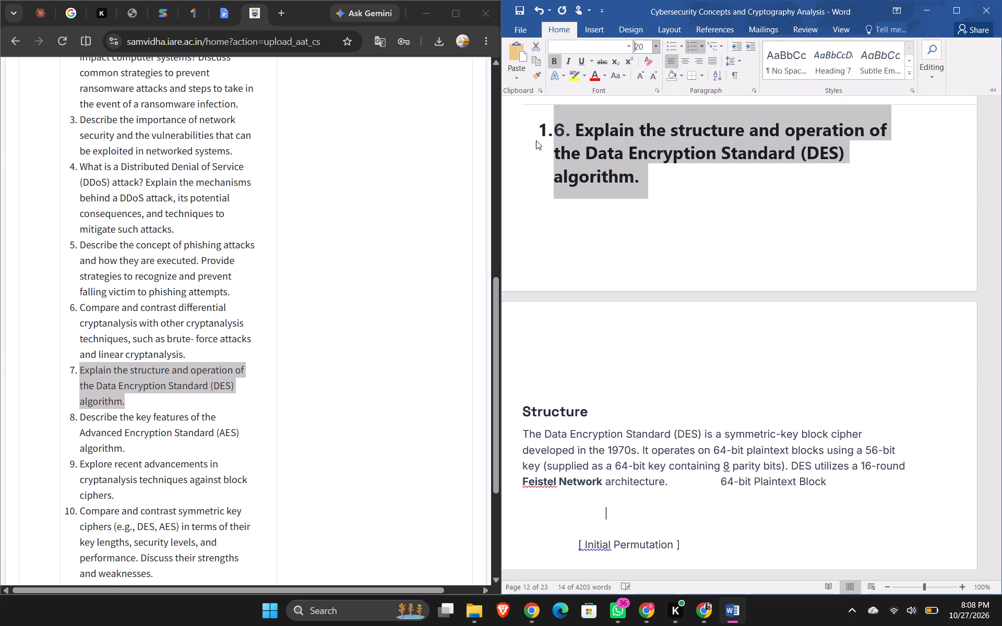
Remove the automatic list number "1." in front of the DES question.
click(545, 135)
click(551, 127)
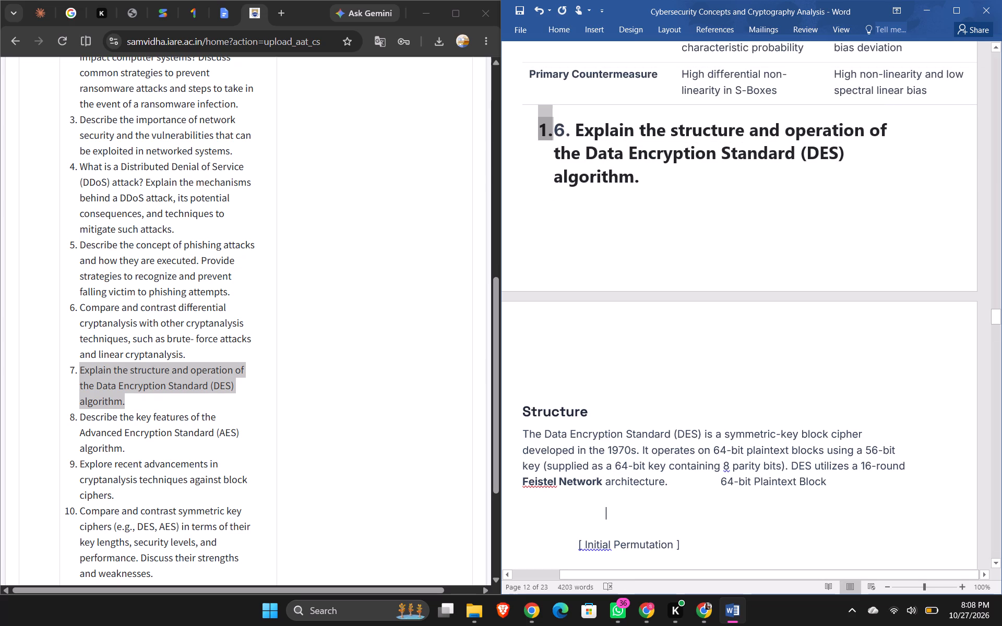
key(BackSpace)
Insert two blank lines above the DES question to move it onto the page with its answer.
key(Return)
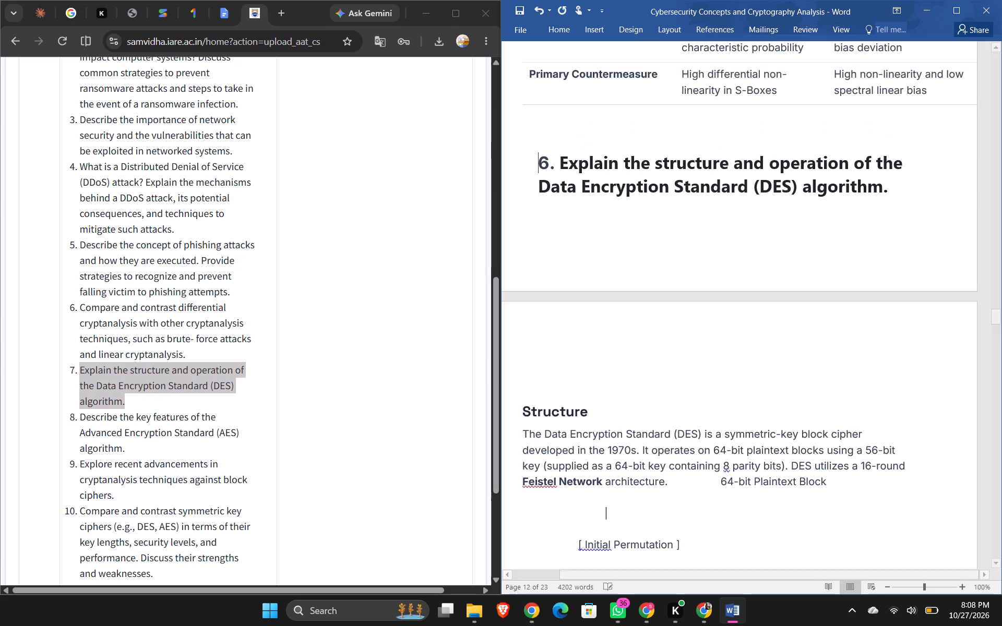
key(Return)
Change the DES question's number to 7.
click(550, 369)
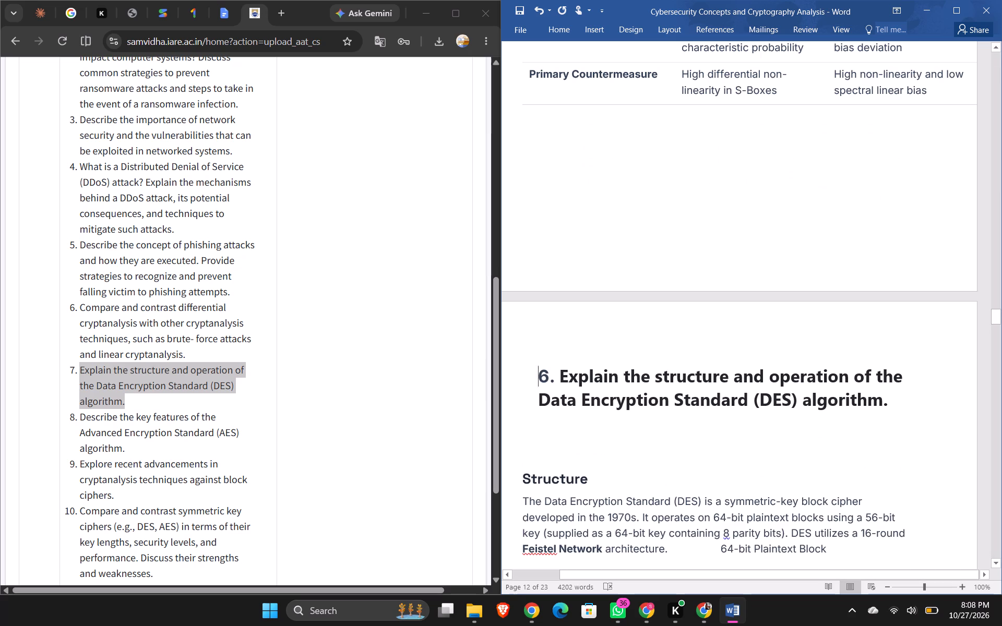
key(BackSpace)
key(7)
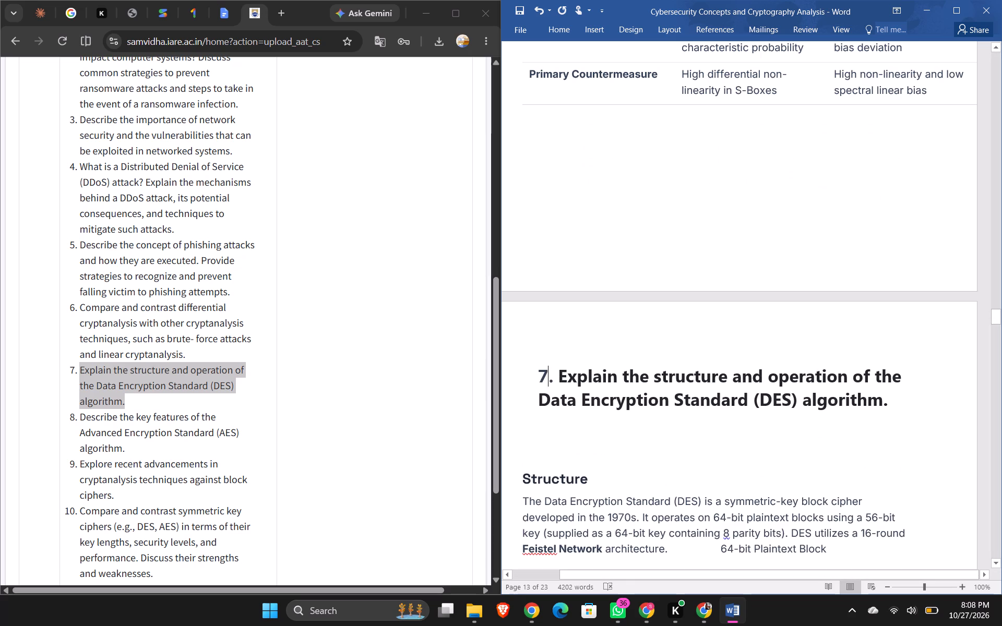
Decrease the indent of question 7 by one level to align it with the answer text below.
drag(538, 369, 907, 401)
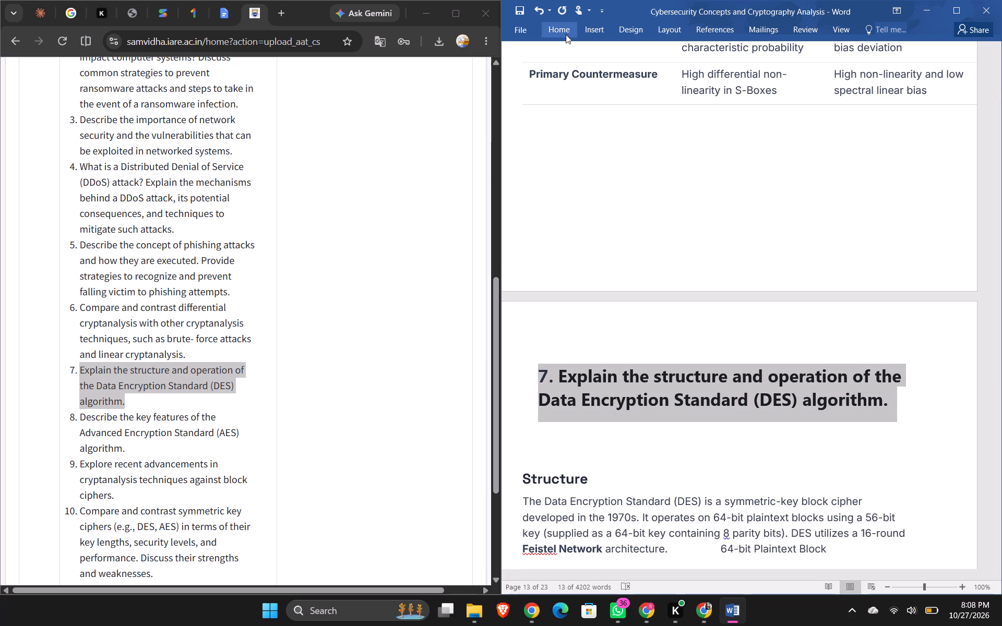
click(566, 34)
click(736, 46)
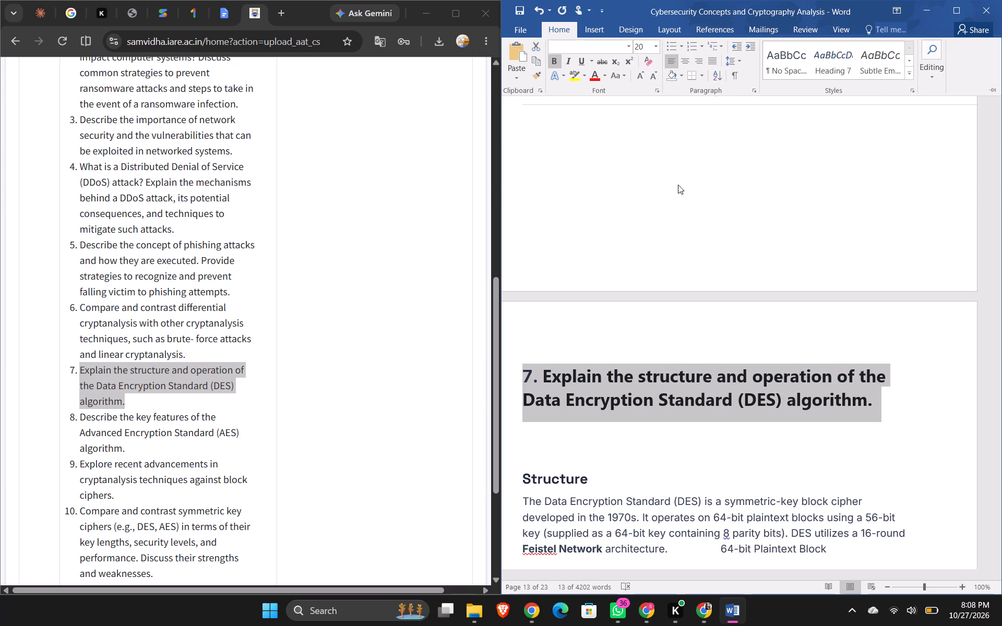
Delete the blank line between question 7 and the "Structure" subheading.
click(523, 439)
click(533, 477)
click(524, 459)
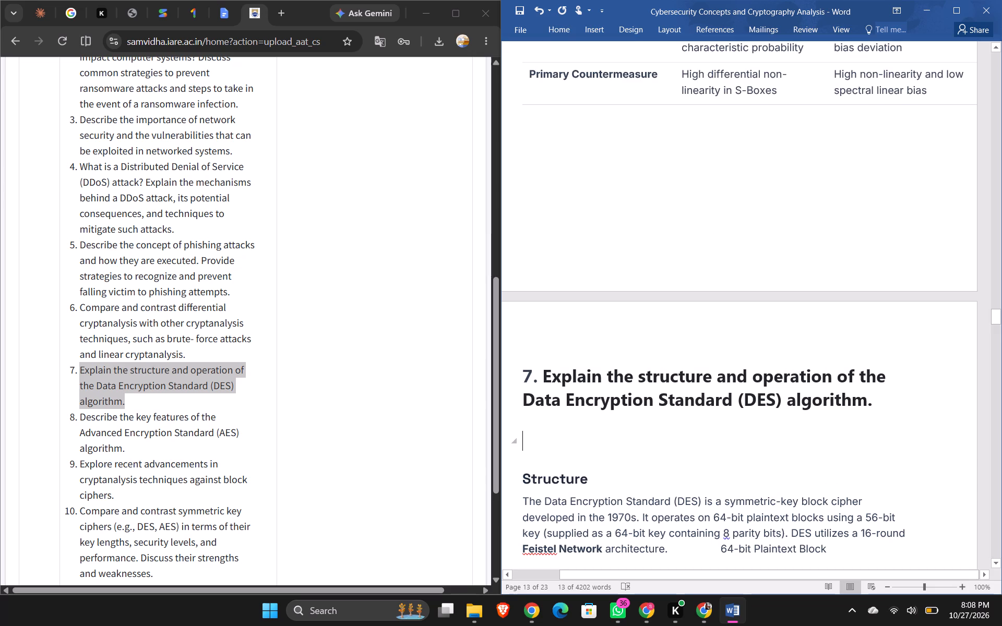
key(BackSpace)
Copy the portal's question 8, "Describe the key features of the Advanced Encryption Standard (AES) algorithm".
scroll(708, 420, down, 5)
scroll(714, 412, down, 20)
scroll(714, 412, down, 8)
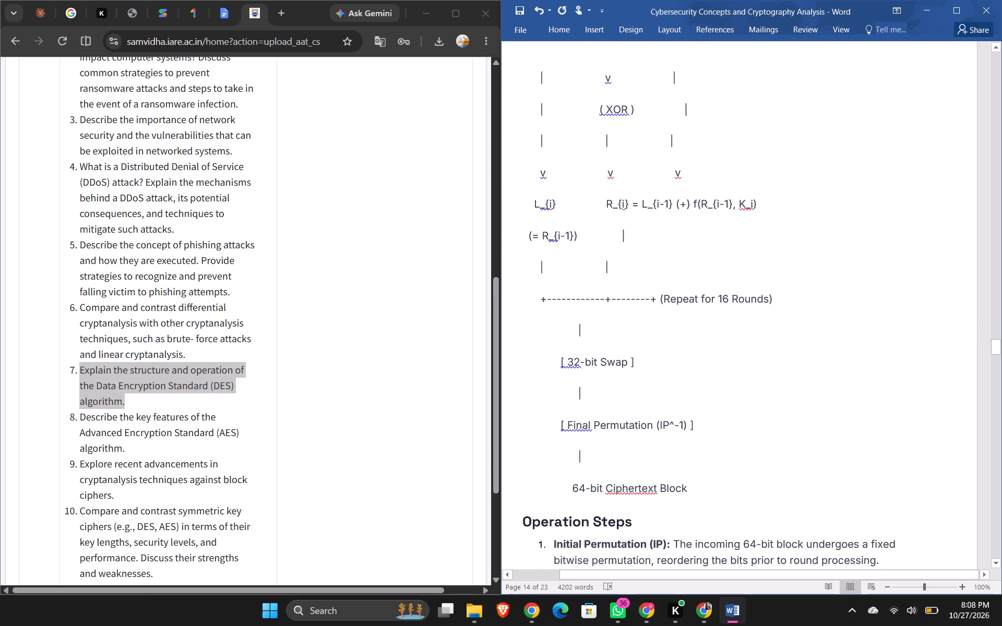
scroll(711, 412, down, 1)
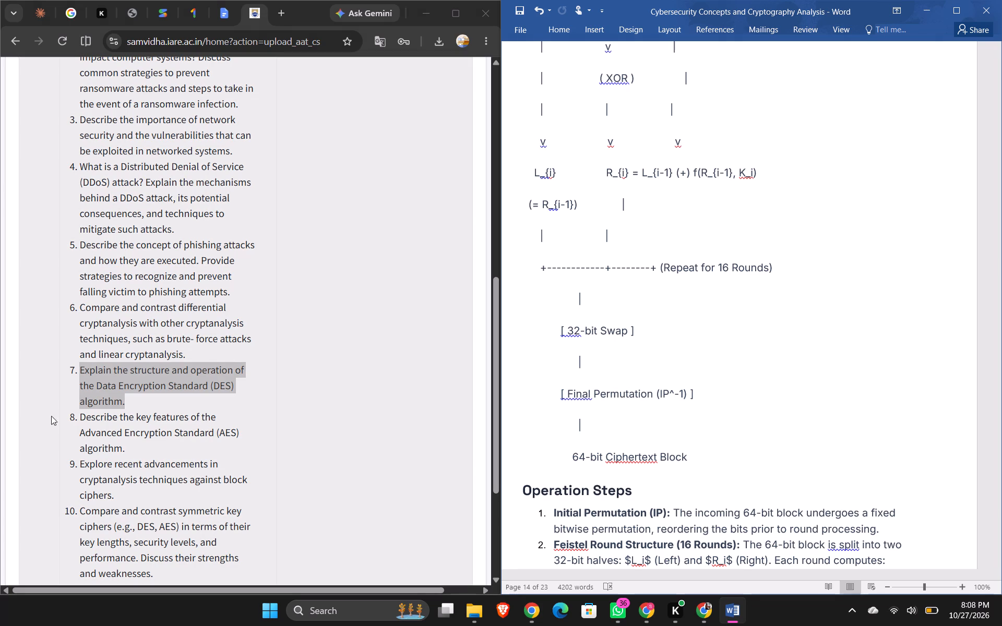
scroll(919, 358, down, 15)
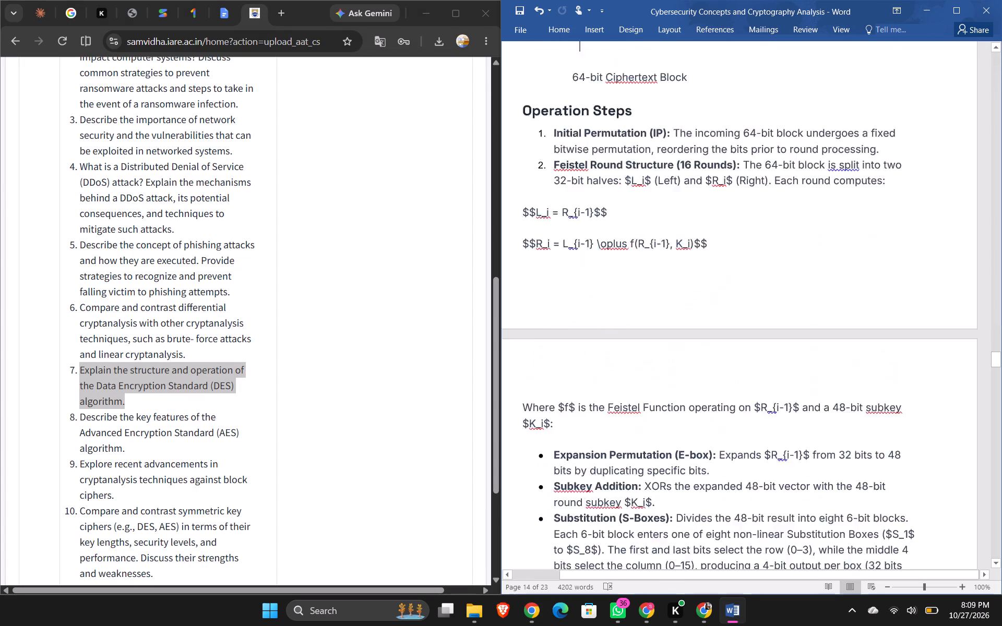
scroll(900, 357, down, 11)
scroll(900, 357, down, 11)
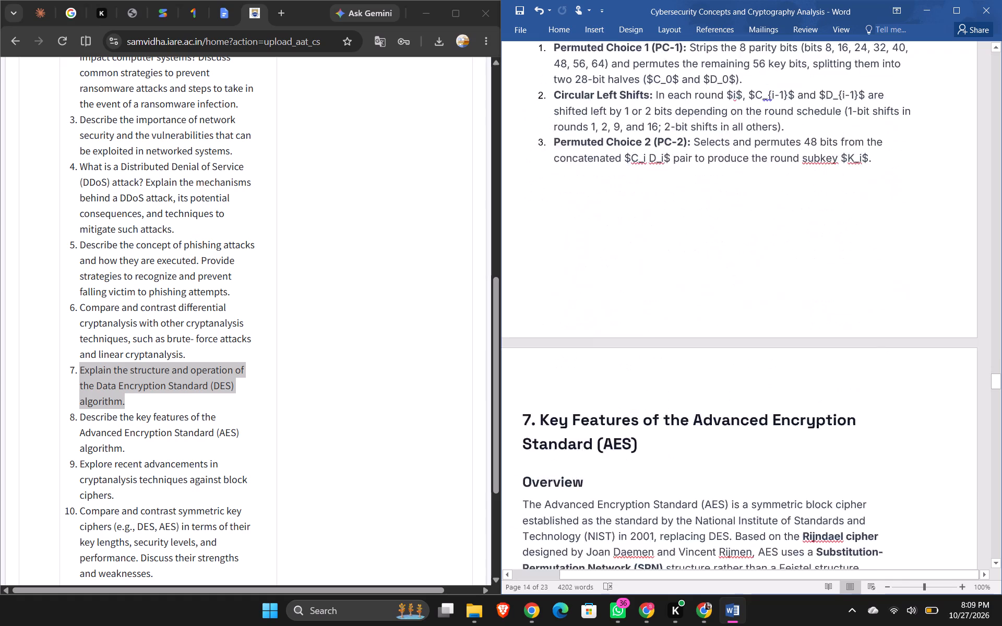
scroll(900, 357, down, 2)
scroll(118, 423, down, 2)
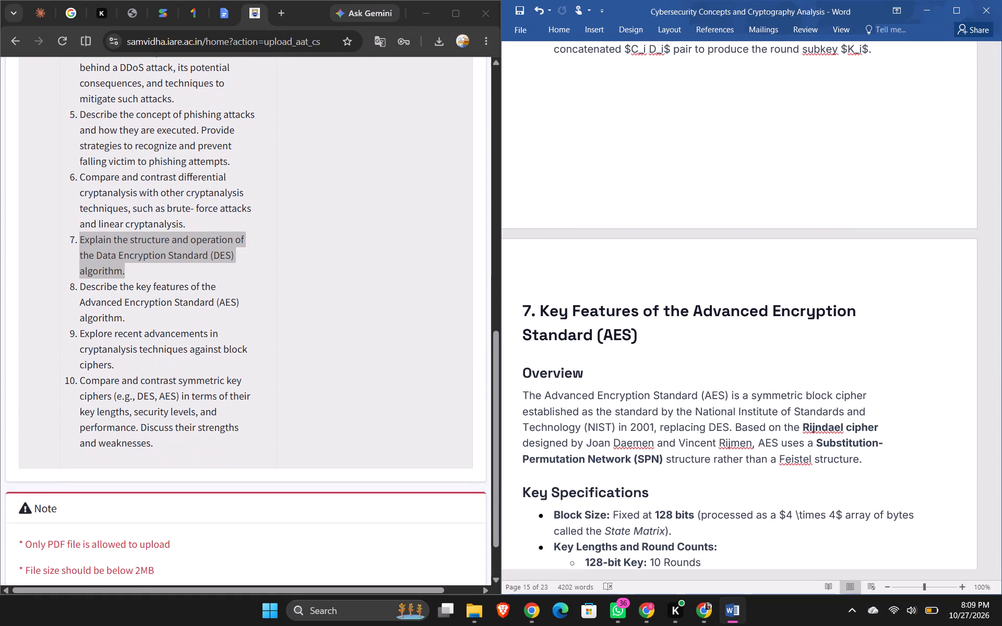
click(125, 317)
drag(121, 320, 103, 314)
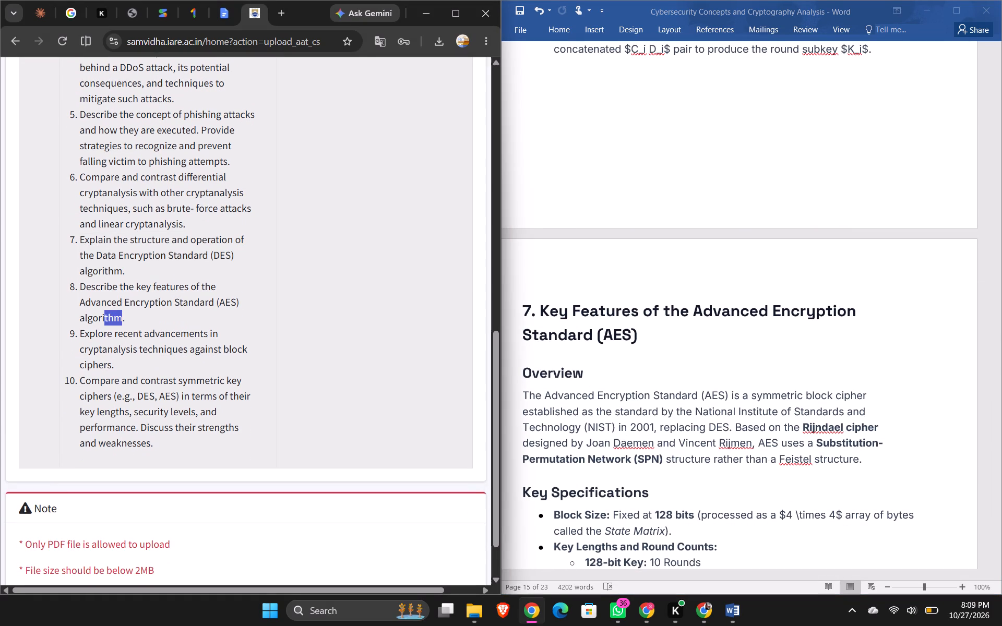
drag(103, 314, 79, 291)
right_click(100, 301)
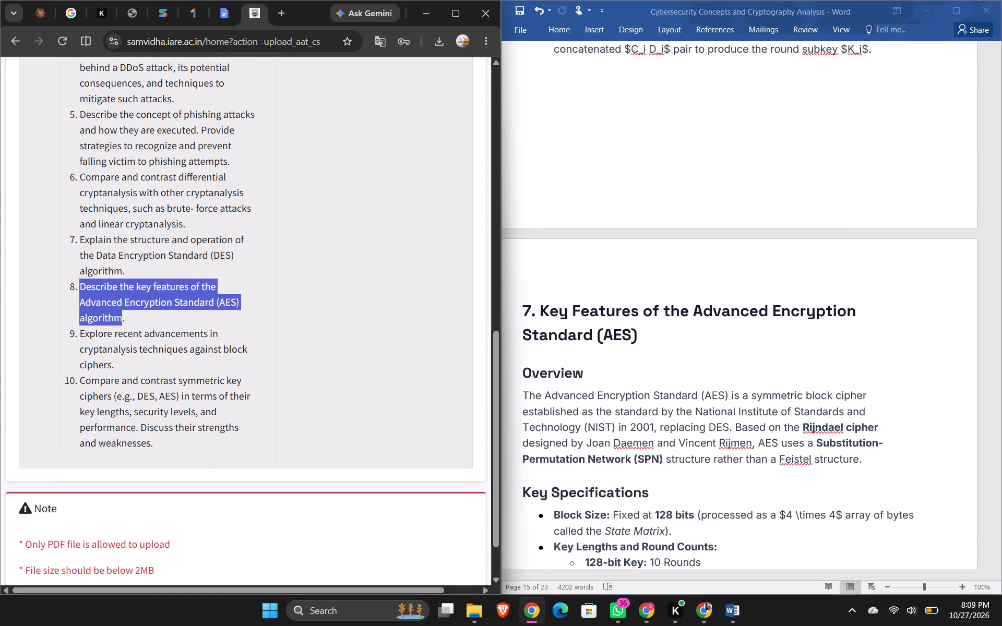
key(ctrl+c)
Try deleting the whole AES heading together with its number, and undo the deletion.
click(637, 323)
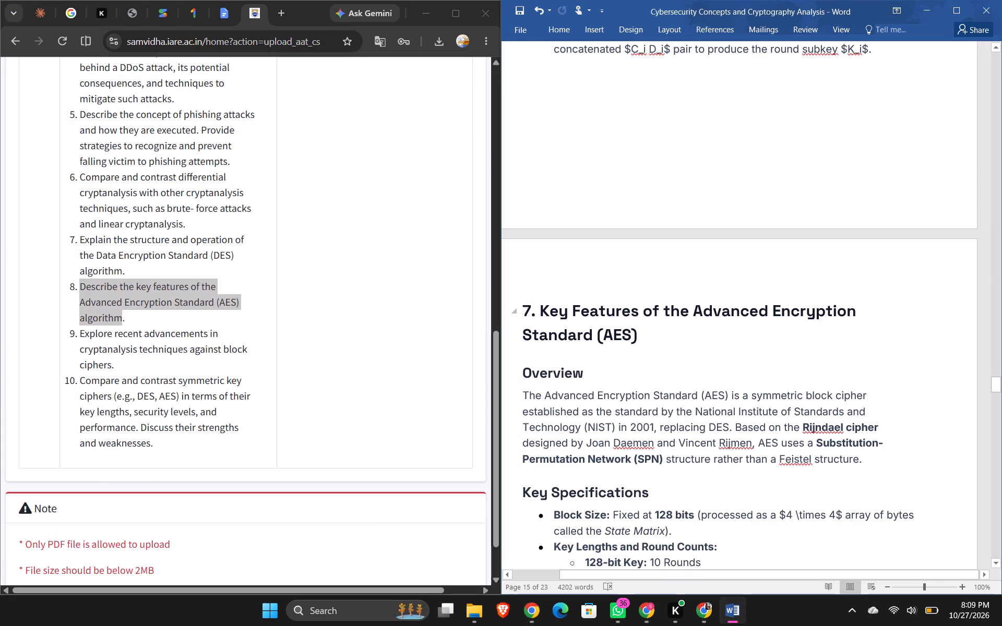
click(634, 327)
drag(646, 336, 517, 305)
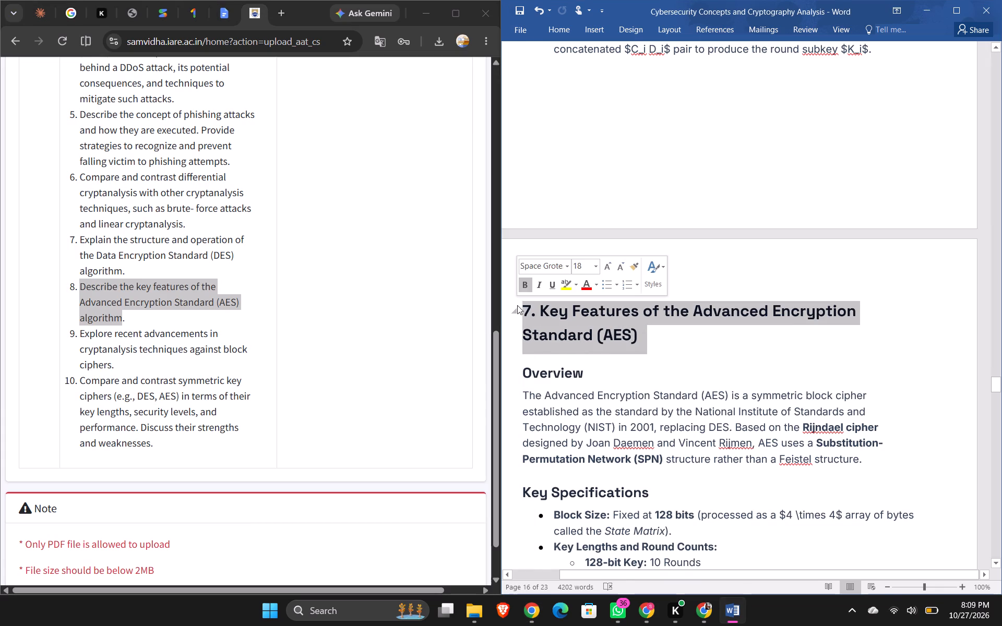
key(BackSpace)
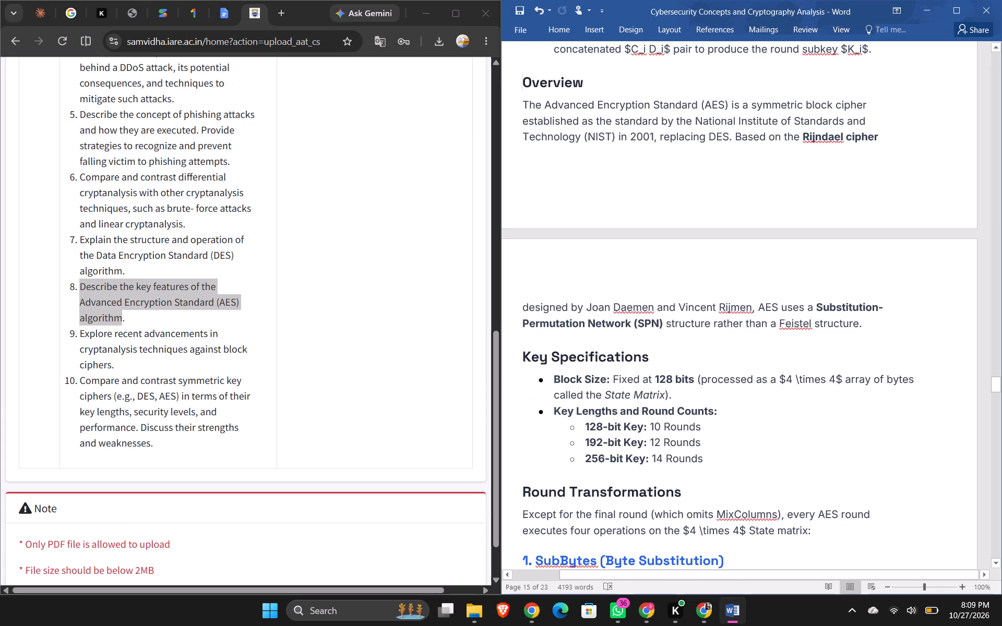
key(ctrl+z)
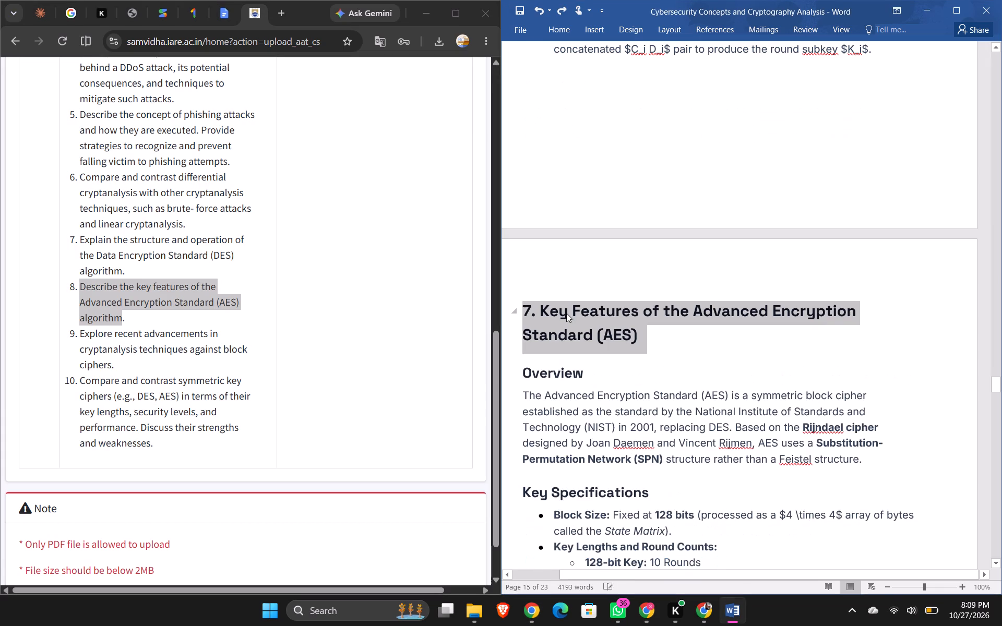
Replace the AES heading text after its number with the portal's "Describe the key features of the Advanced Encryption Standard (AES) algorithm".
click(640, 325)
key(BackSpace)
key(BackSpace)
key(BackSpace)
key(BackSpace)
key(BackSpace)
key(BackSpace)
key(BackSpace)
key(BackSpace)
key(BackSpace)
key(BackSpace)
key(BackSpace)
key(BackSpace)
key(BackSpace)
key(BackSpace)
key(BackSpace)
key(BackSpace)
key(BackSpace)
key(BackSpace)
key(BackSpace)
key(BackSpace)
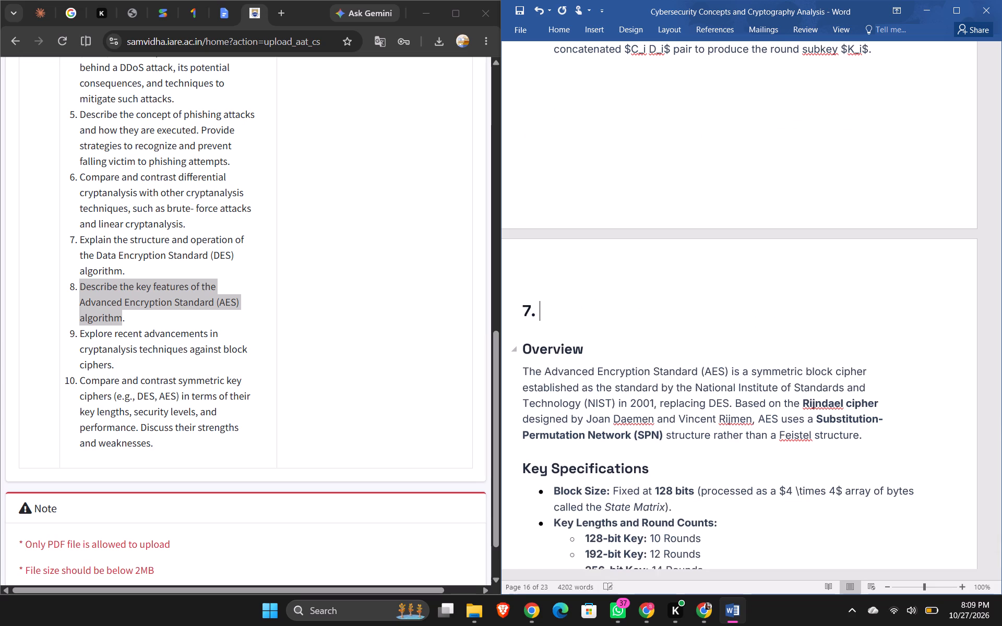
drag(114, 300, 577, 320)
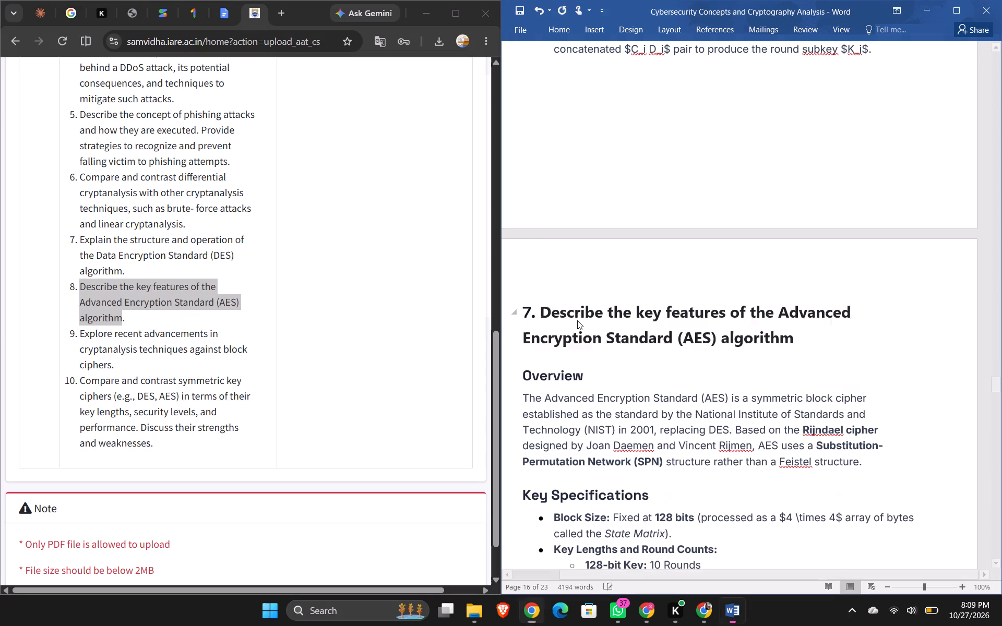
click(810, 340)
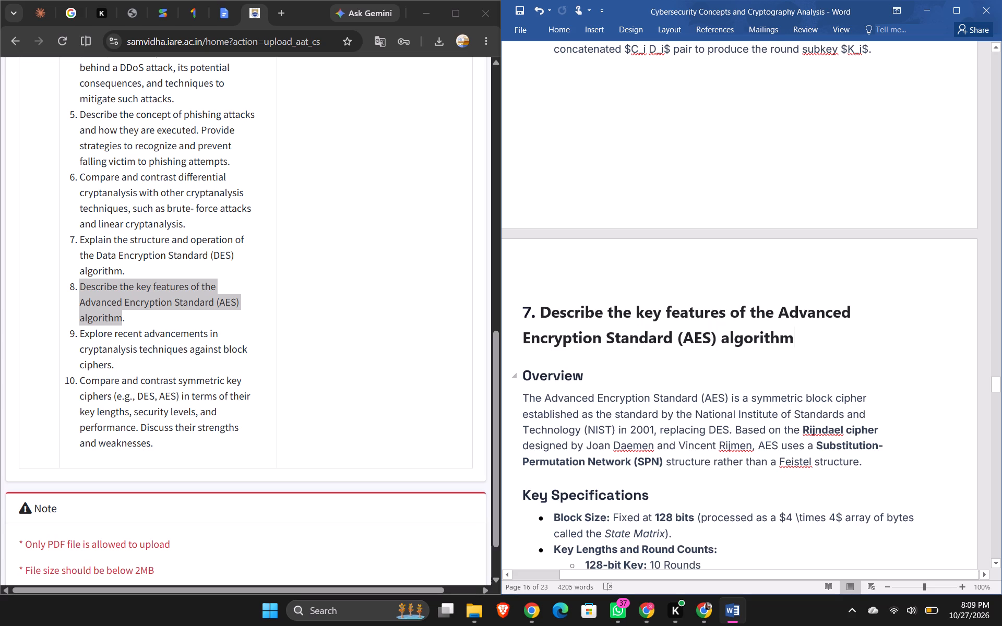
Change the AES question's number to 8.
scroll(768, 362, down, 11)
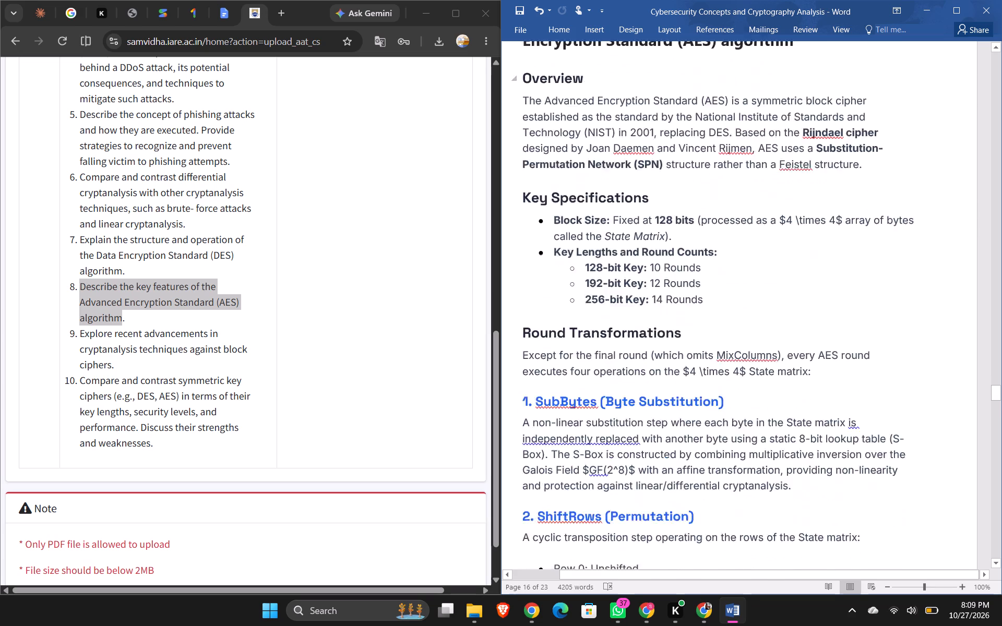
scroll(768, 362, up, 7)
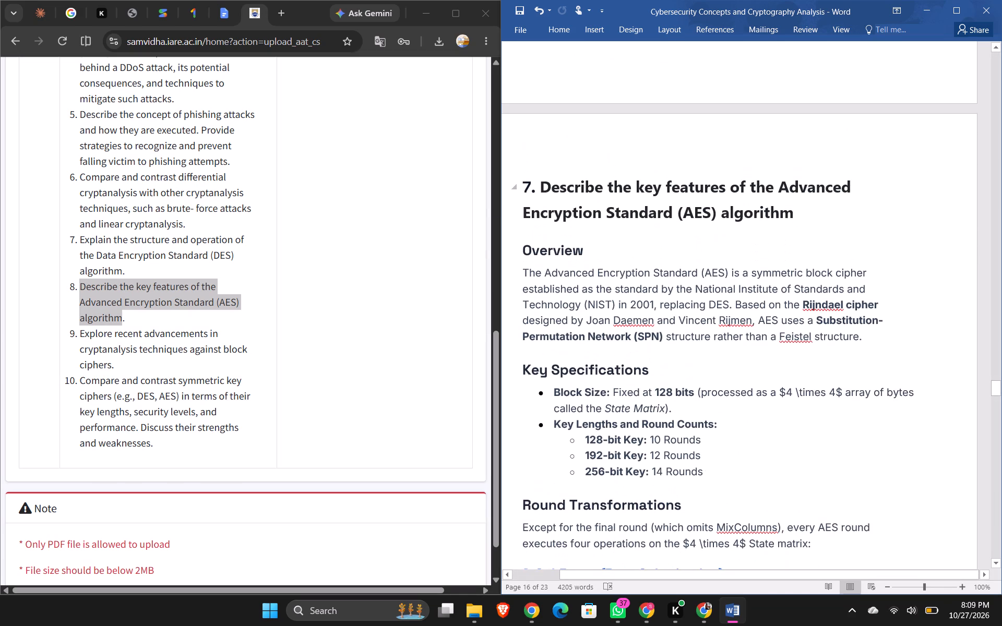
click(530, 190)
key(BackSpace)
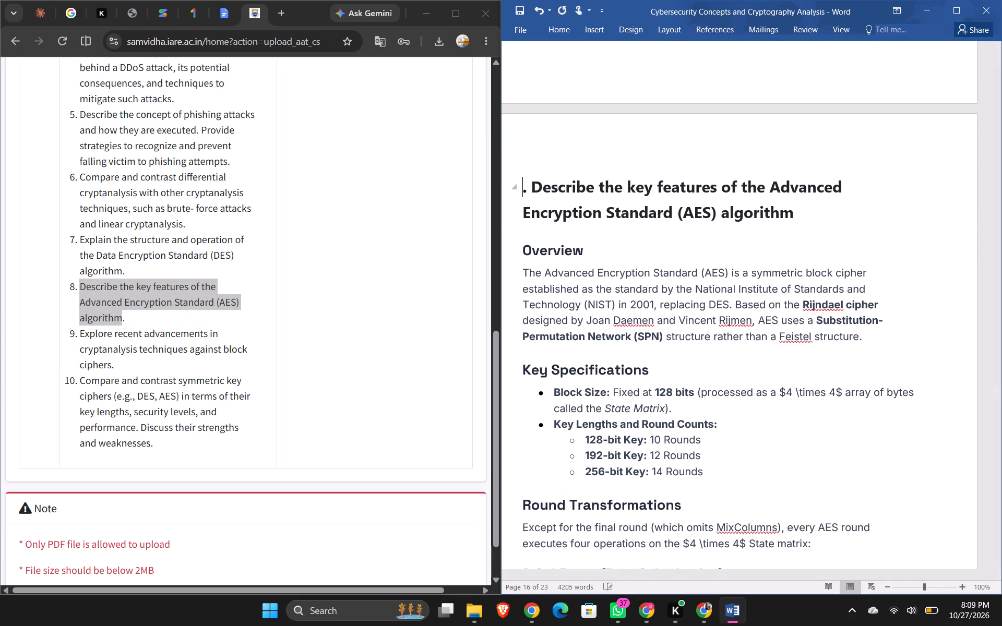
key(8)
Insert line breaks before "iteration-dependent" in the Rcon bullet under Key Expansion, and undo the two extra ones.
scroll(659, 271, down, 17)
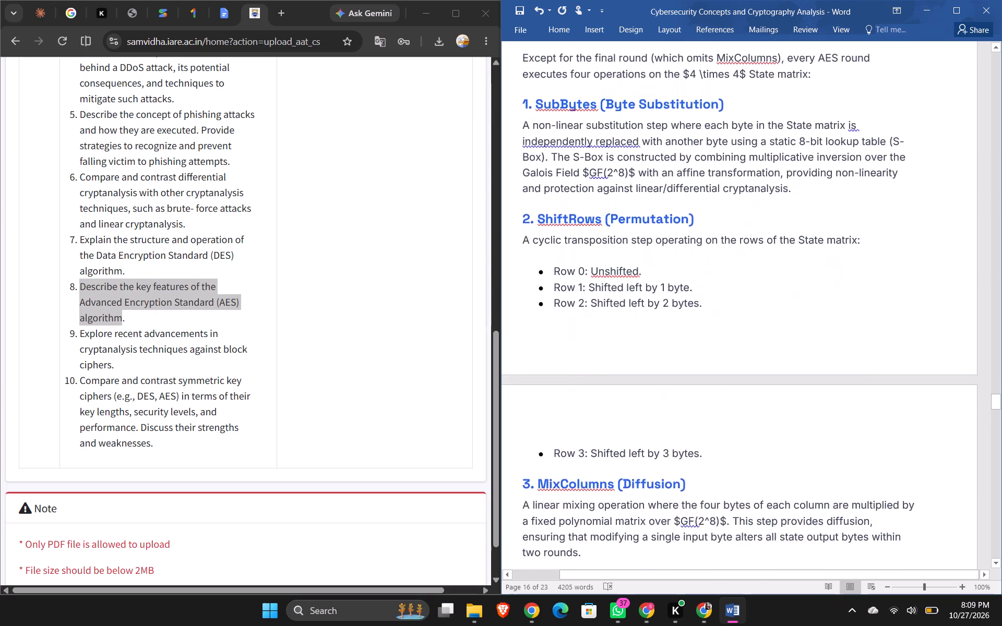
scroll(657, 280, down, 14)
scroll(652, 280, down, 15)
scroll(649, 280, down, 7)
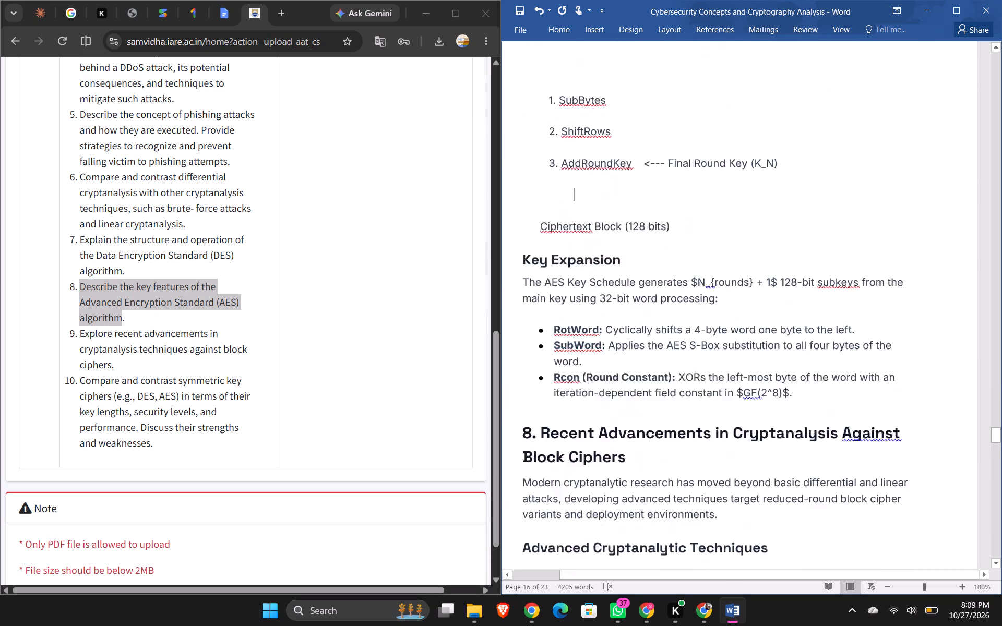
scroll(648, 280, down, 8)
scroll(645, 280, up, 3)
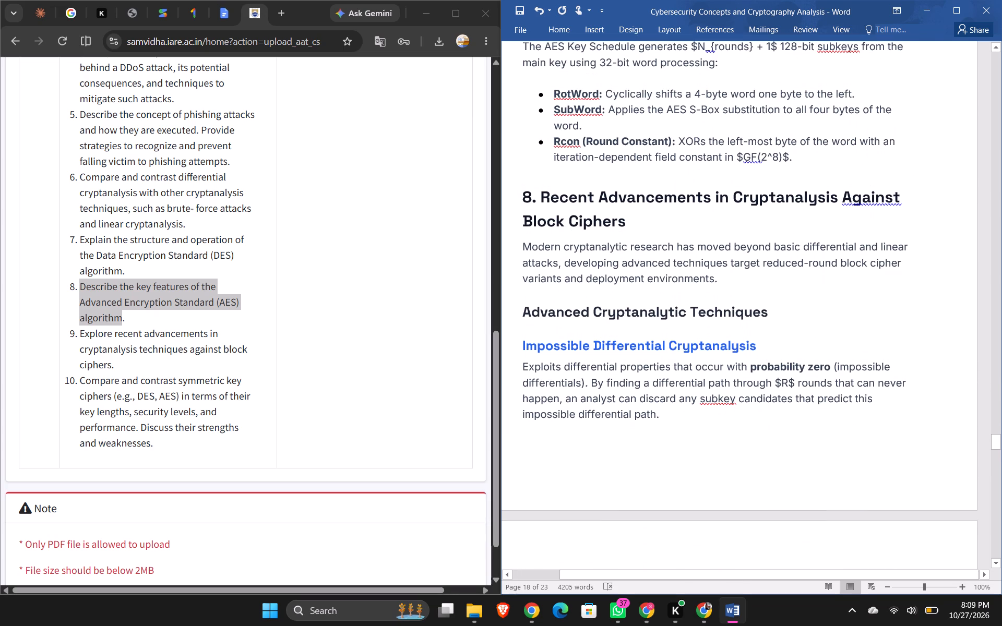
click(523, 164)
key(Return)
key(Return)
key(Return)
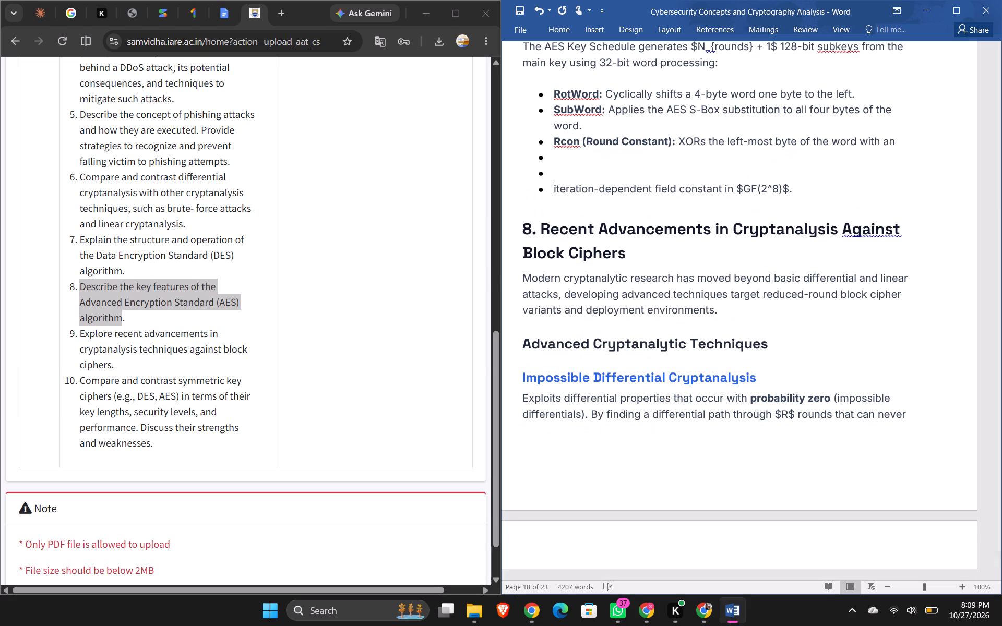
key(ctrl+z)
key(ctrl+z)
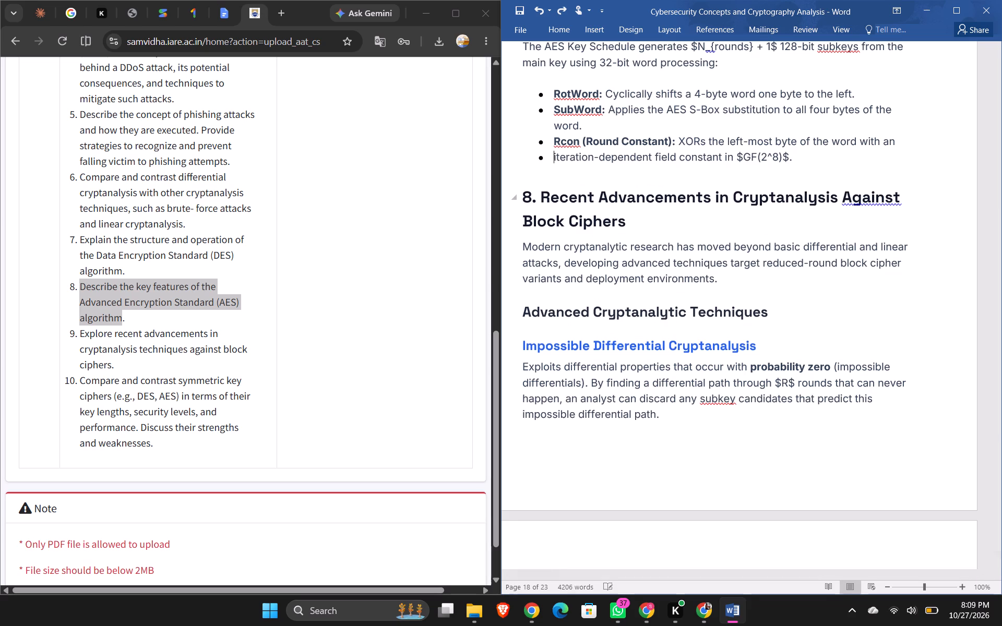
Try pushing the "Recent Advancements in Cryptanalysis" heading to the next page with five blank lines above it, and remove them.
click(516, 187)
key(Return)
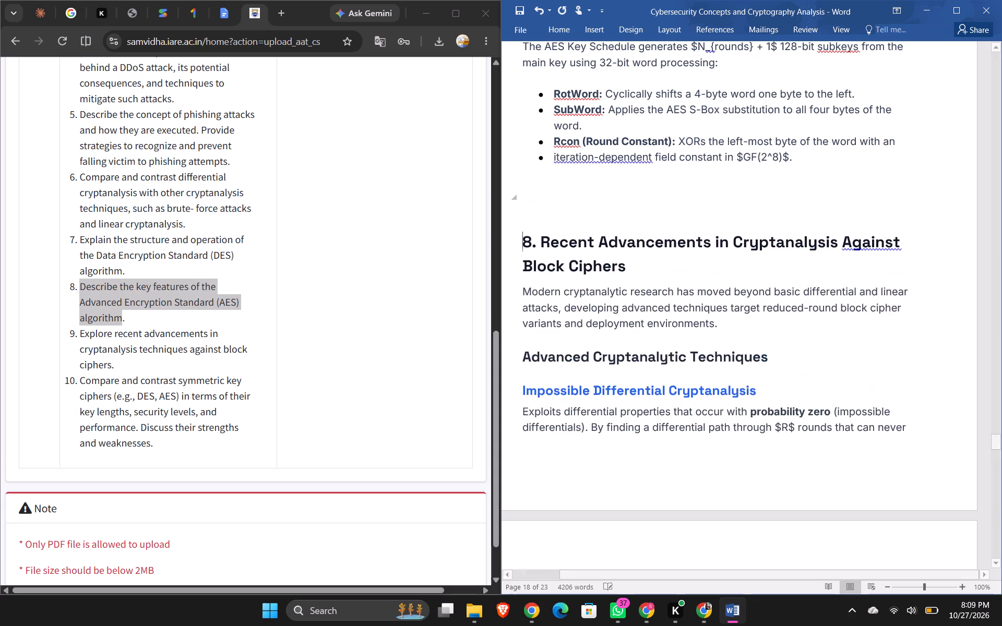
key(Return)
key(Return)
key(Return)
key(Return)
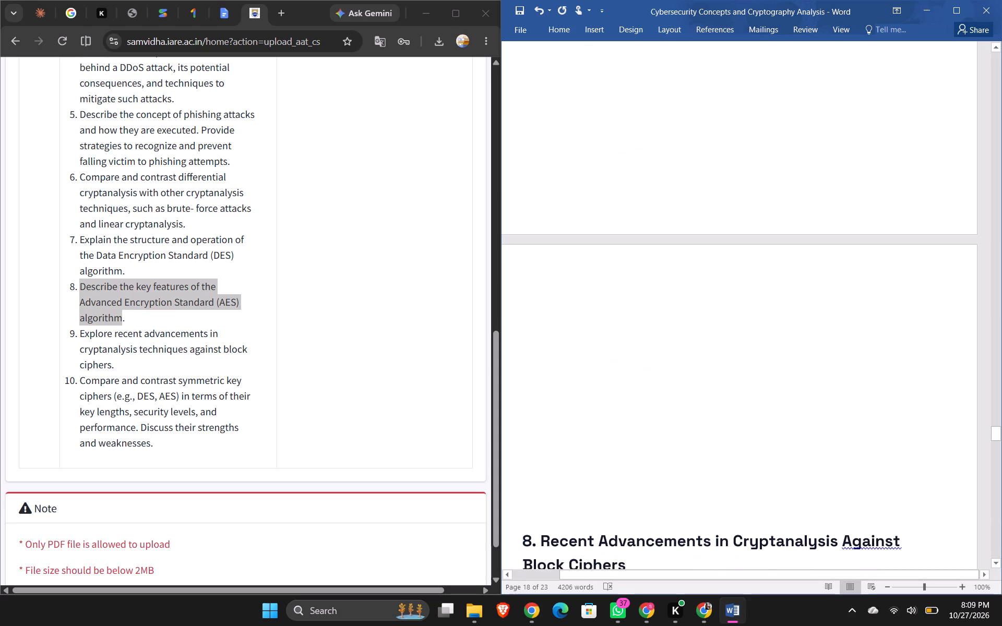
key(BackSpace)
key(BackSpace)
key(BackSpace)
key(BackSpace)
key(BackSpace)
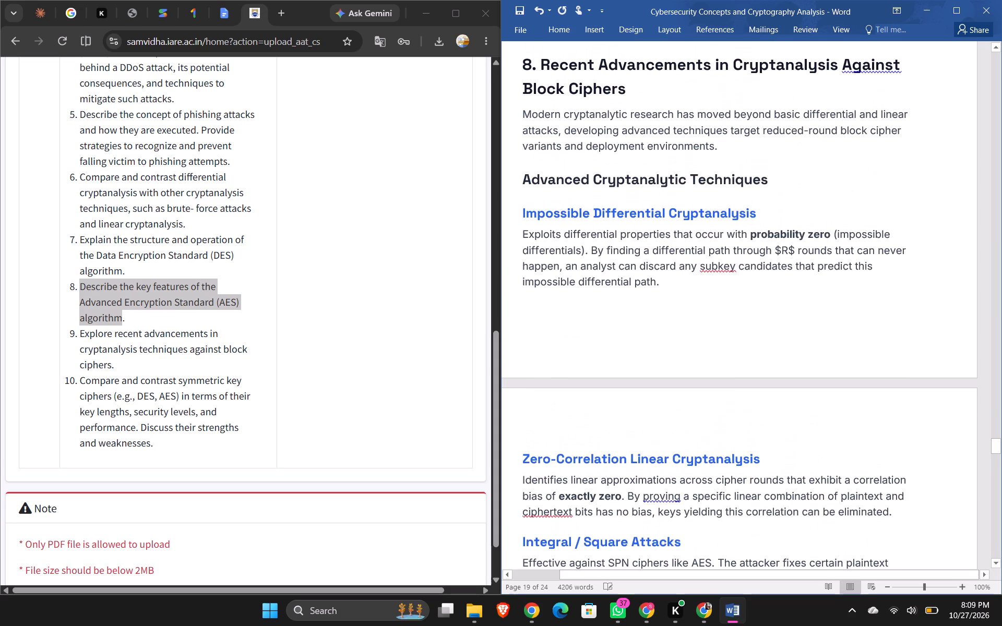
Add blank lines above the "Recent Advancements" heading and trim them to one, also deleting the period that ends the last Key Expansion bullet.
key(Return)
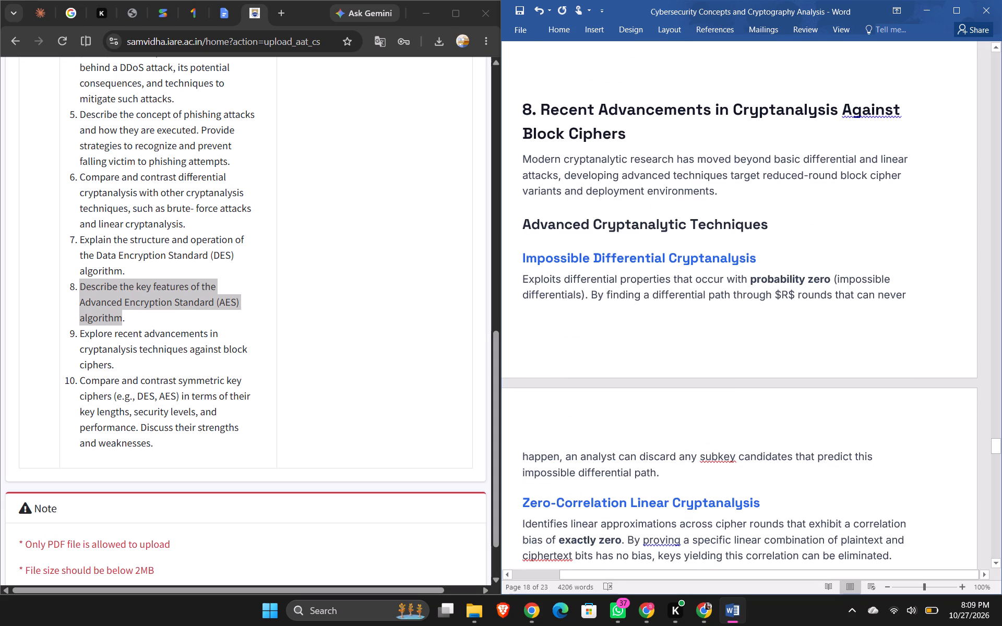
key(Return)
key(Return)
scroll(652, 302, up, 8)
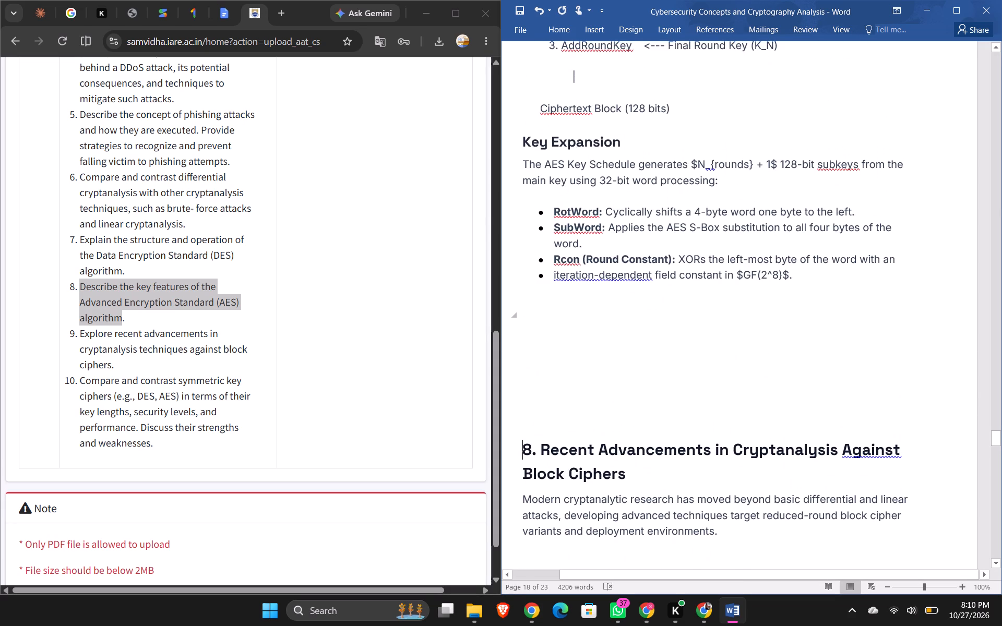
click(552, 328)
key(BackSpace)
key(BackSpace)
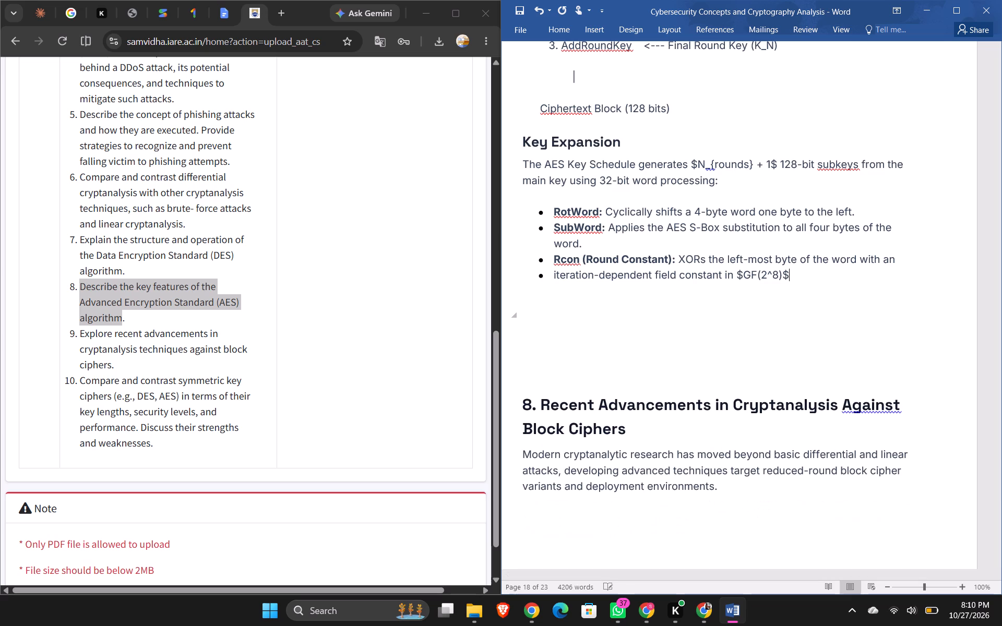
scroll(586, 355, down, 3)
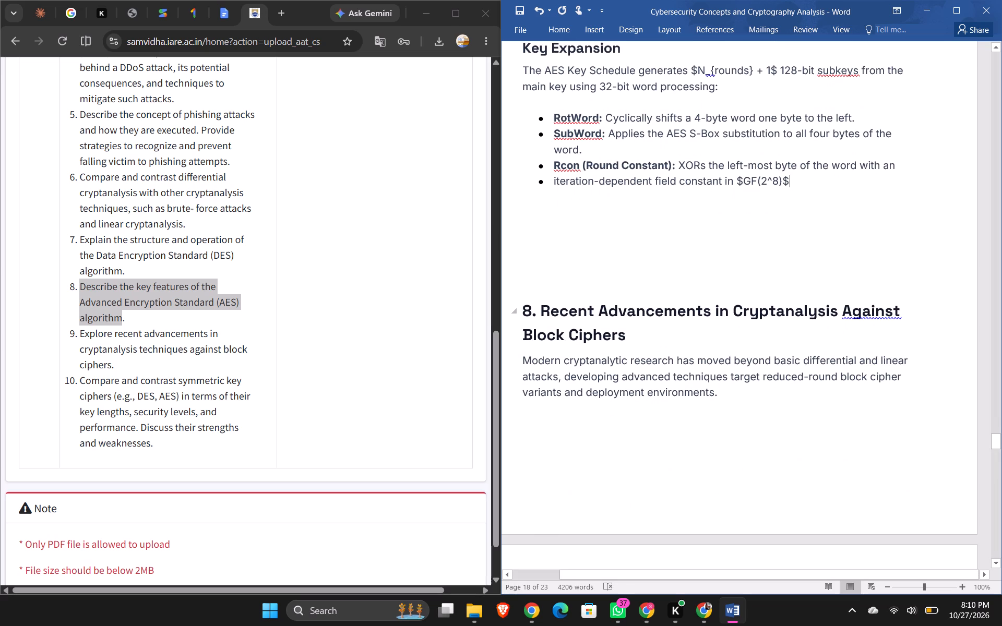
click(517, 286)
key(BackSpace)
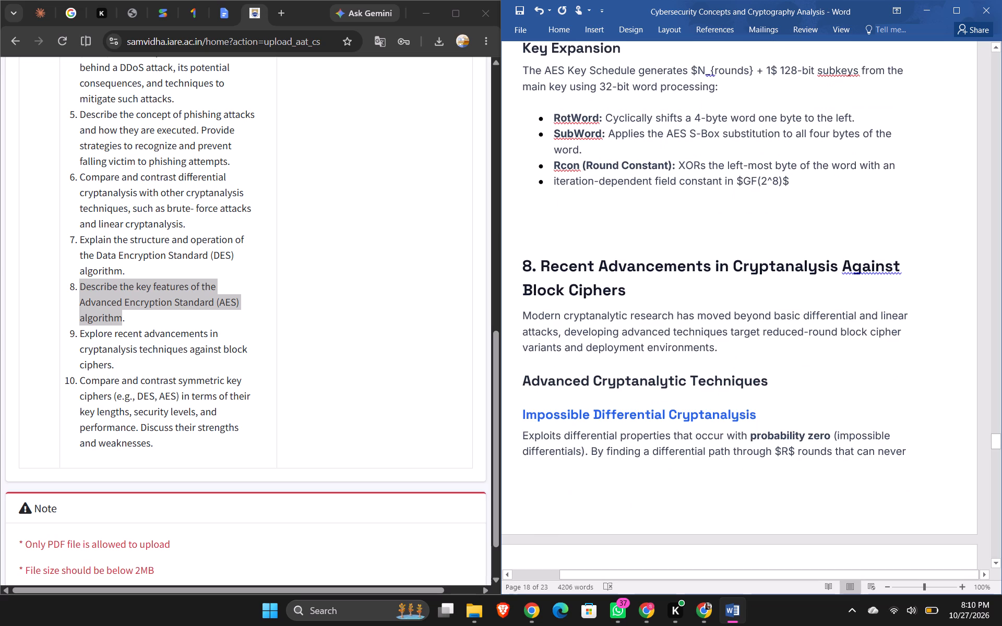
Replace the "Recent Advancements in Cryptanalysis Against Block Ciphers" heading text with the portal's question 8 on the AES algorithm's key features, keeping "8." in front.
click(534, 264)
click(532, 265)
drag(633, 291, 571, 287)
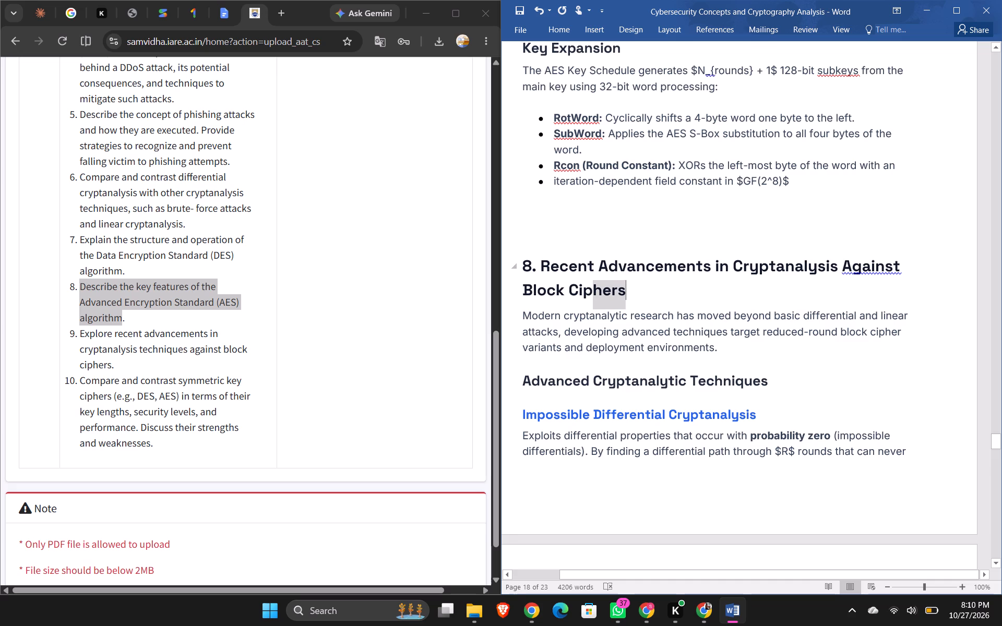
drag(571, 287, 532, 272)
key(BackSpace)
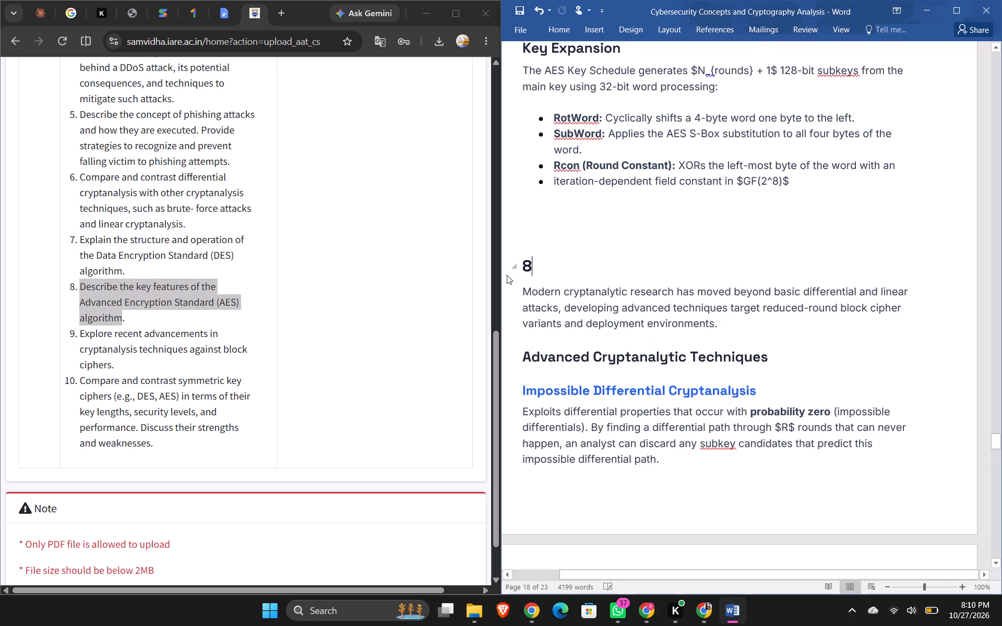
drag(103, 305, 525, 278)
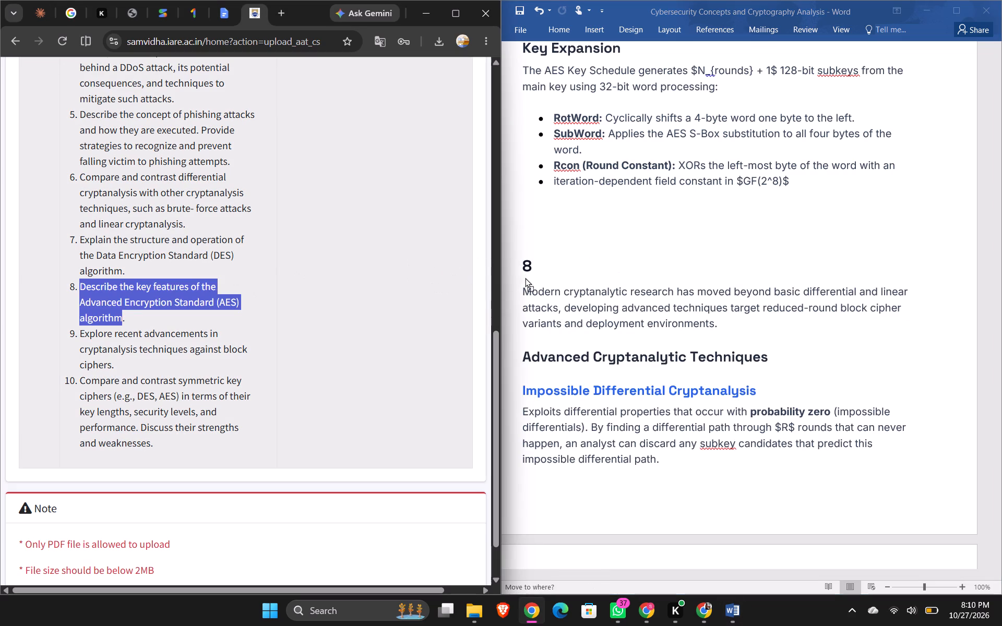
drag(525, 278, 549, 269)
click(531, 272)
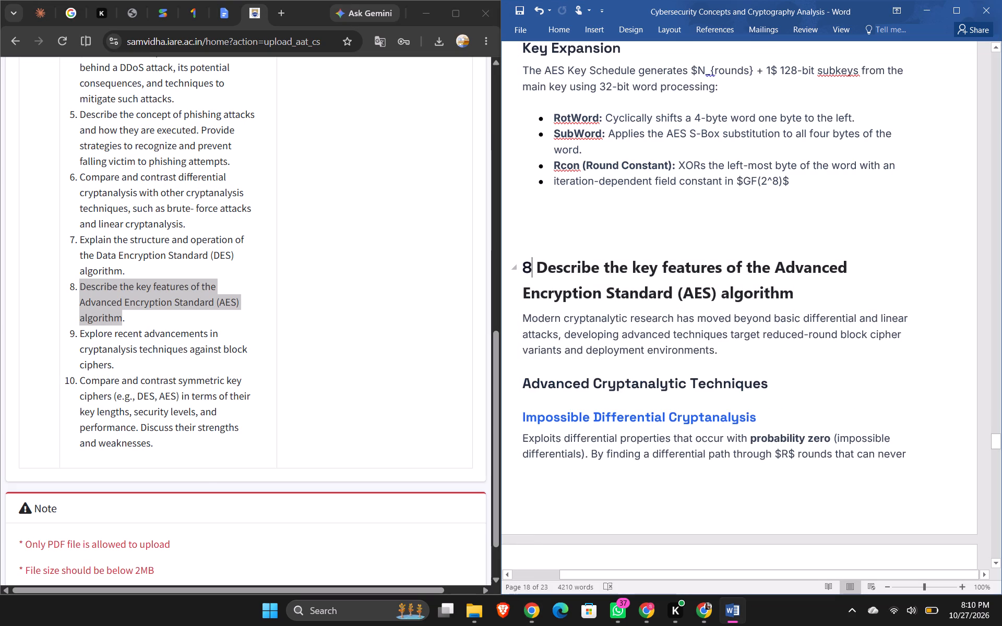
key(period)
Review the AES section and the cryptanalysis sections after it against the portal's question list to check which question each heading should carry.
scroll(661, 313, down, 1)
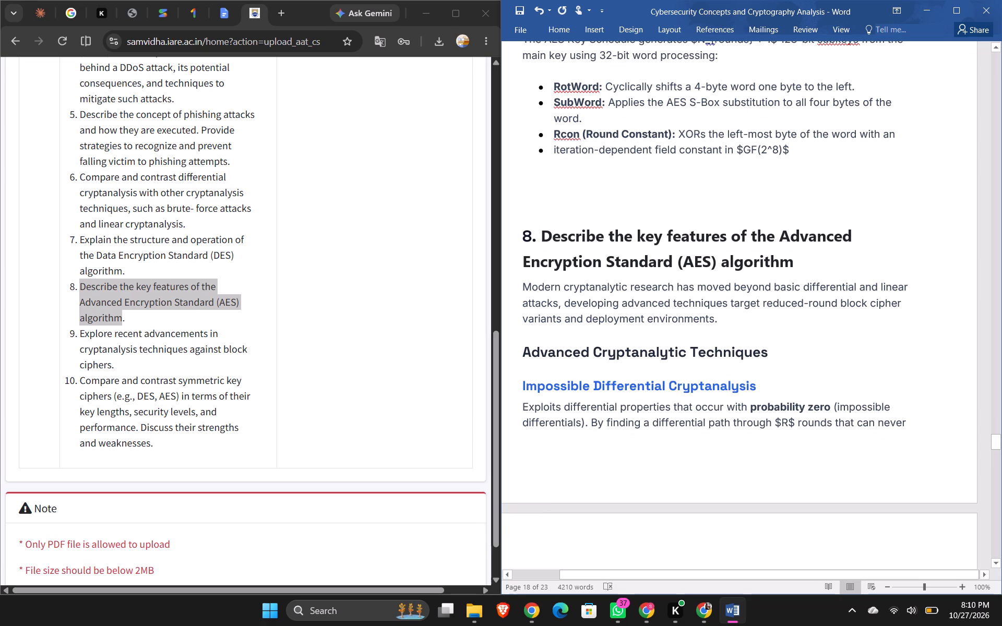
scroll(661, 314, down, 9)
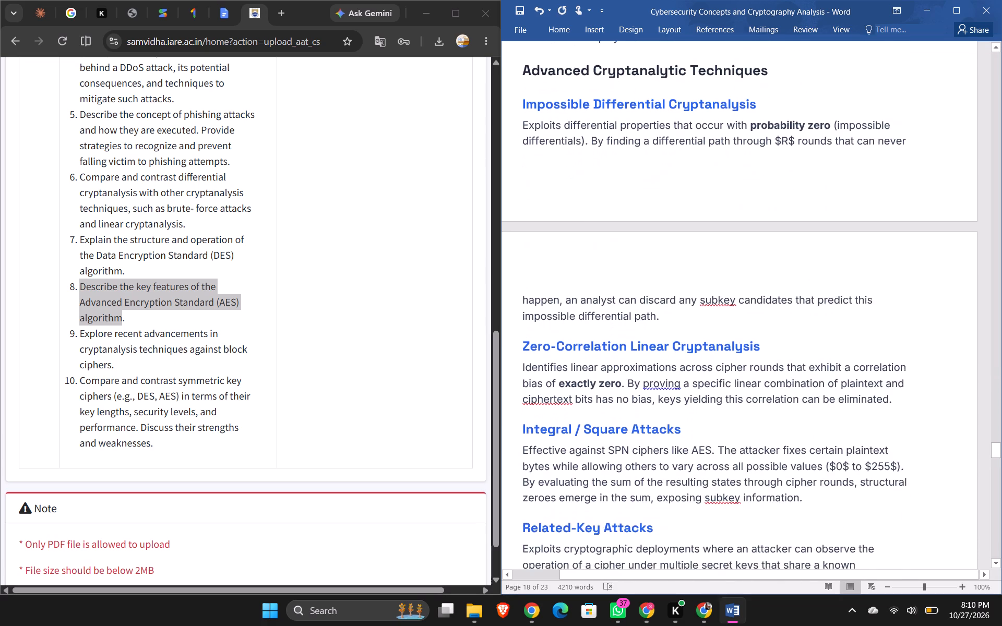
scroll(657, 343, down, 1)
scroll(655, 343, up, 4)
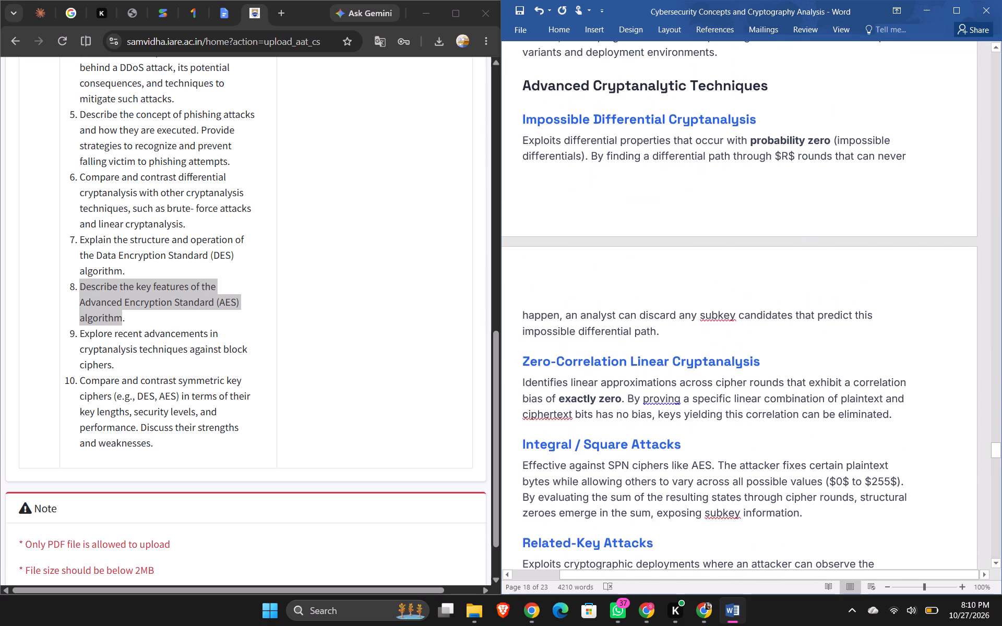
scroll(655, 344, up, 2)
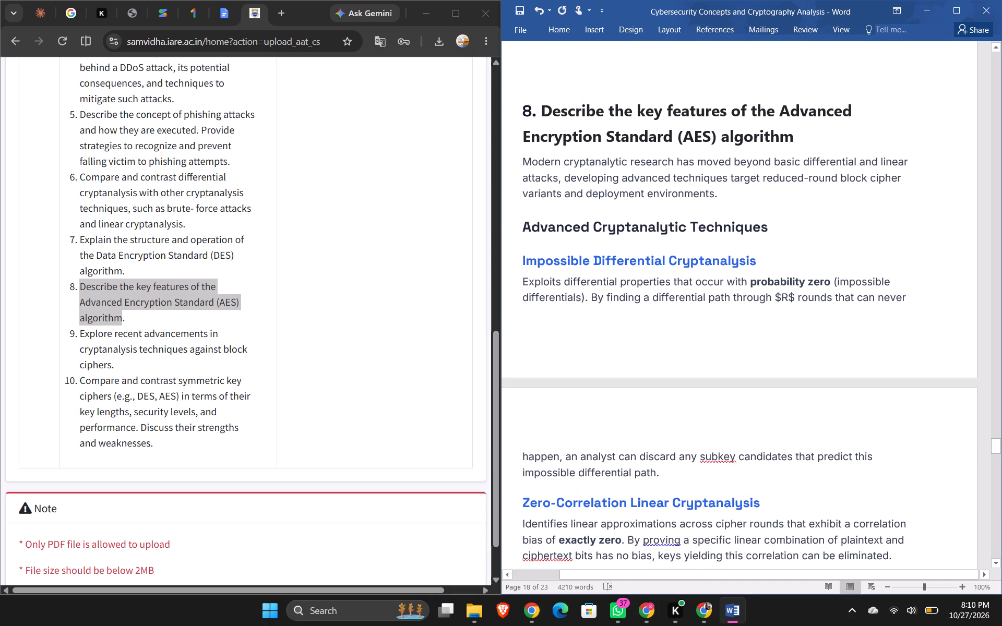
scroll(655, 344, up, 4)
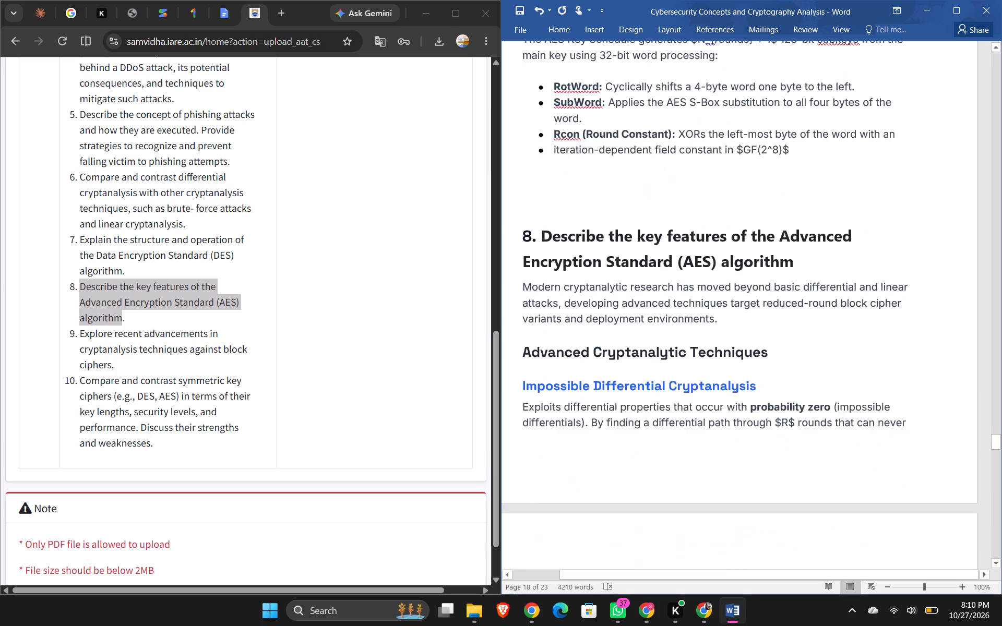
scroll(655, 344, up, 5)
scroll(655, 344, up, 20)
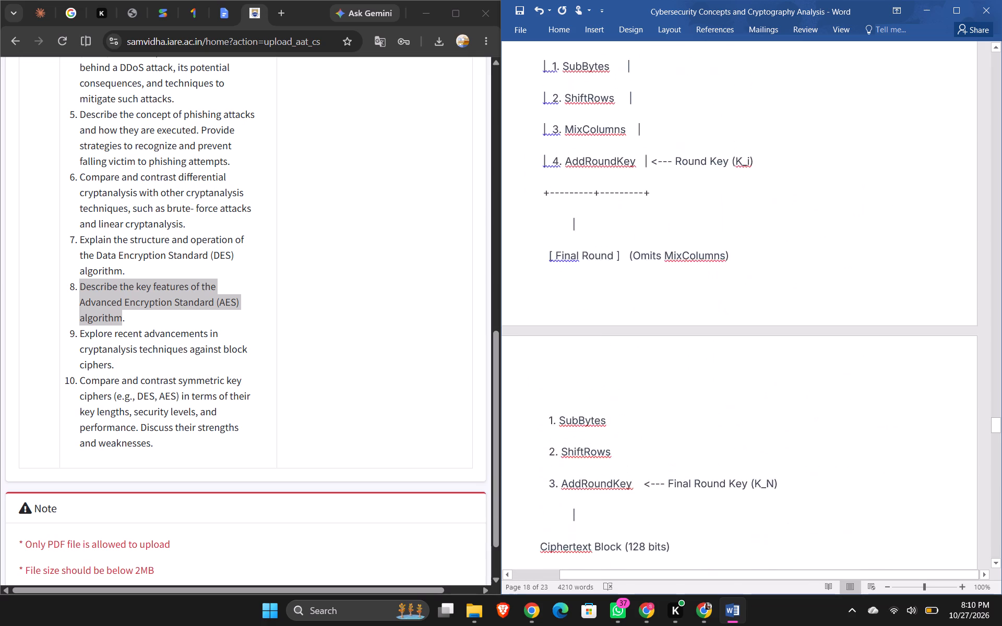
scroll(655, 344, up, 20)
scroll(655, 344, up, 11)
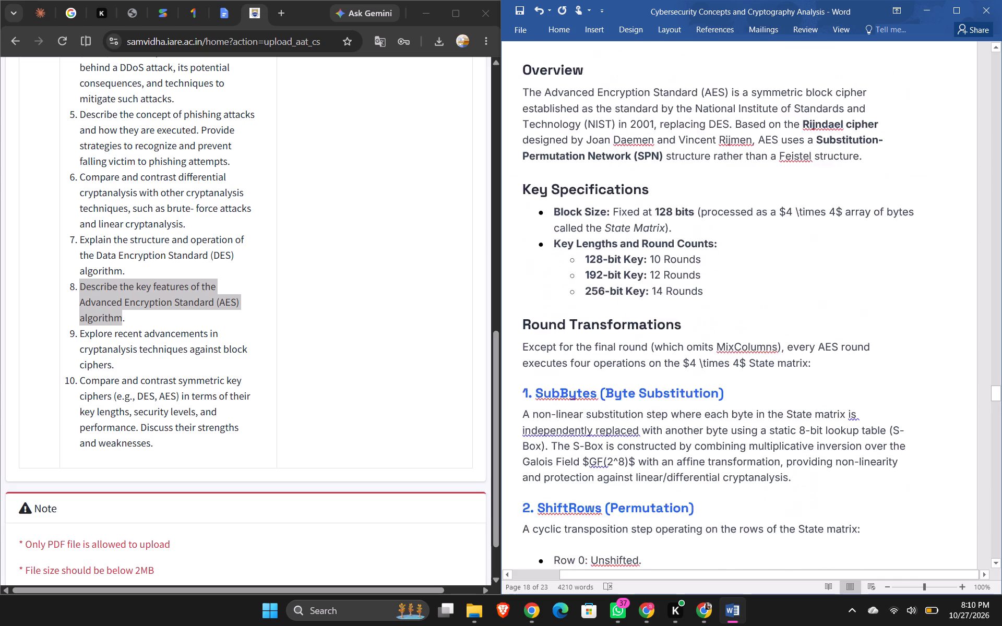
scroll(655, 344, up, 4)
scroll(655, 344, down, 2)
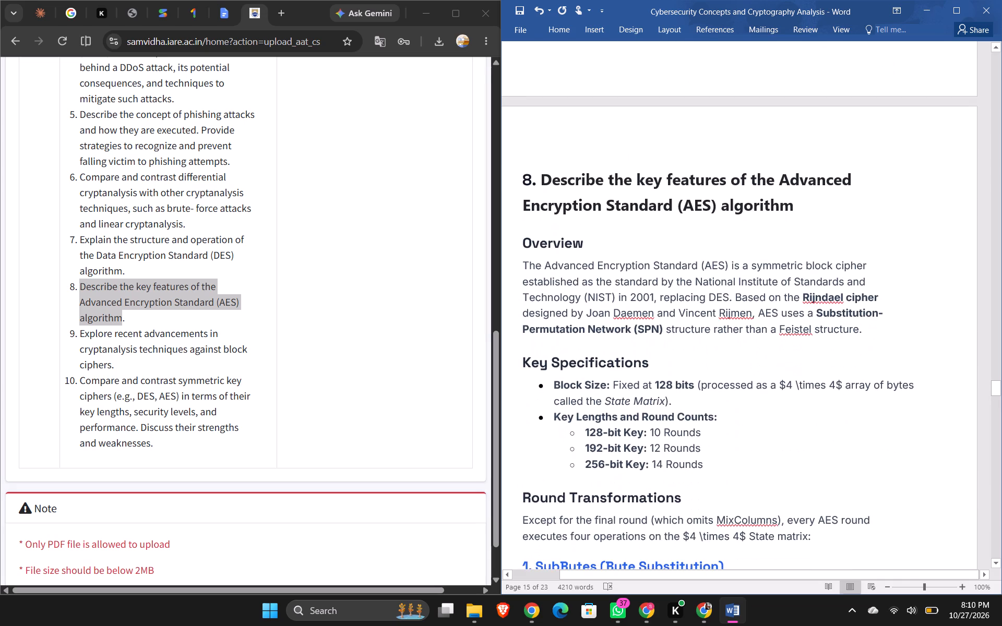
scroll(655, 344, down, 15)
scroll(655, 344, down, 18)
scroll(655, 344, down, 16)
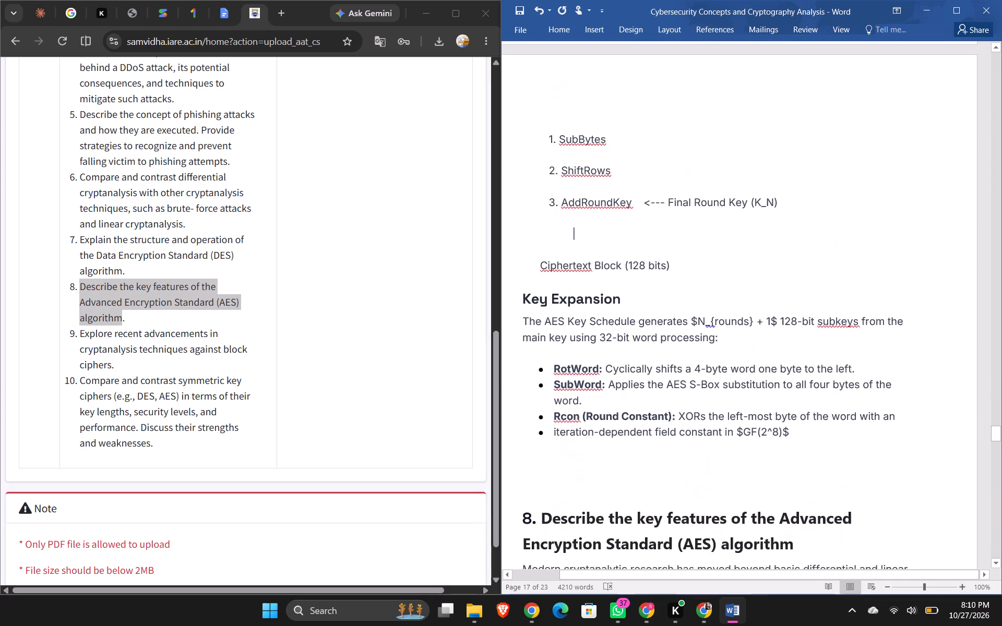
scroll(655, 344, down, 15)
scroll(655, 344, up, 5)
scroll(655, 344, down, 2)
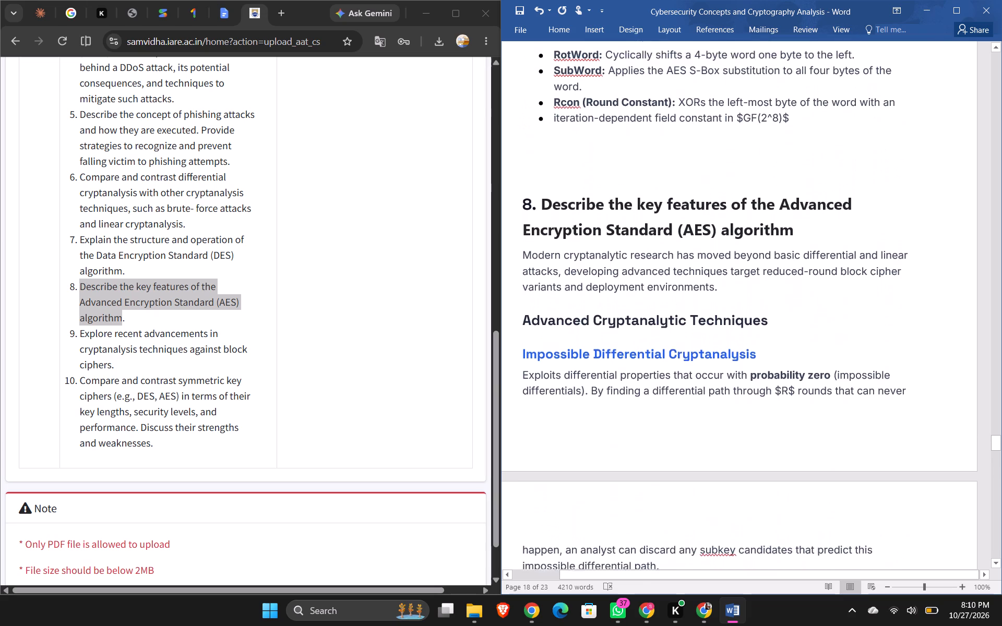
scroll(655, 344, down, 19)
scroll(655, 344, down, 12)
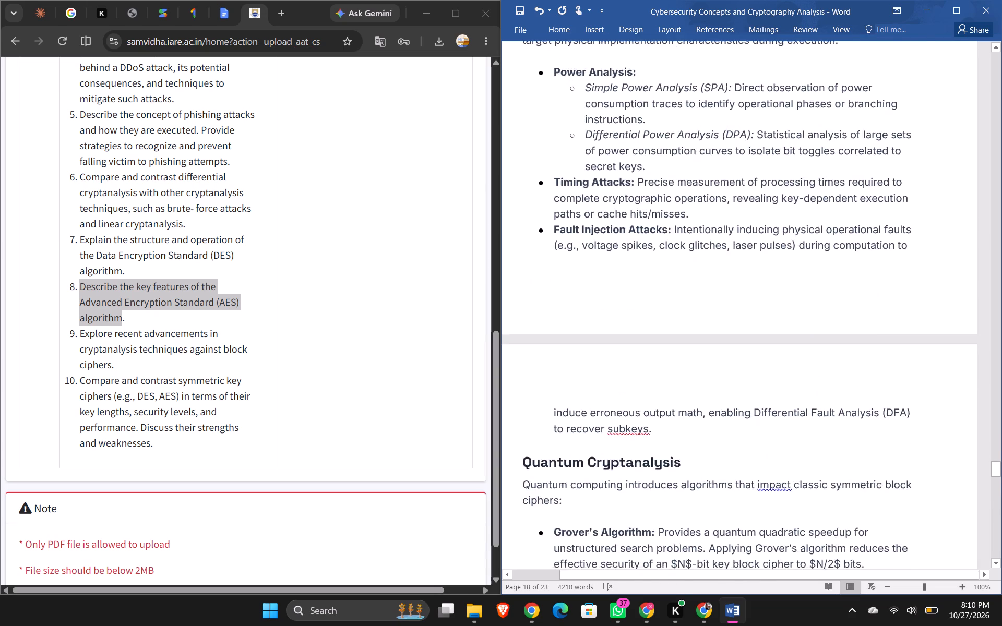
scroll(655, 344, down, 7)
scroll(655, 344, up, 8)
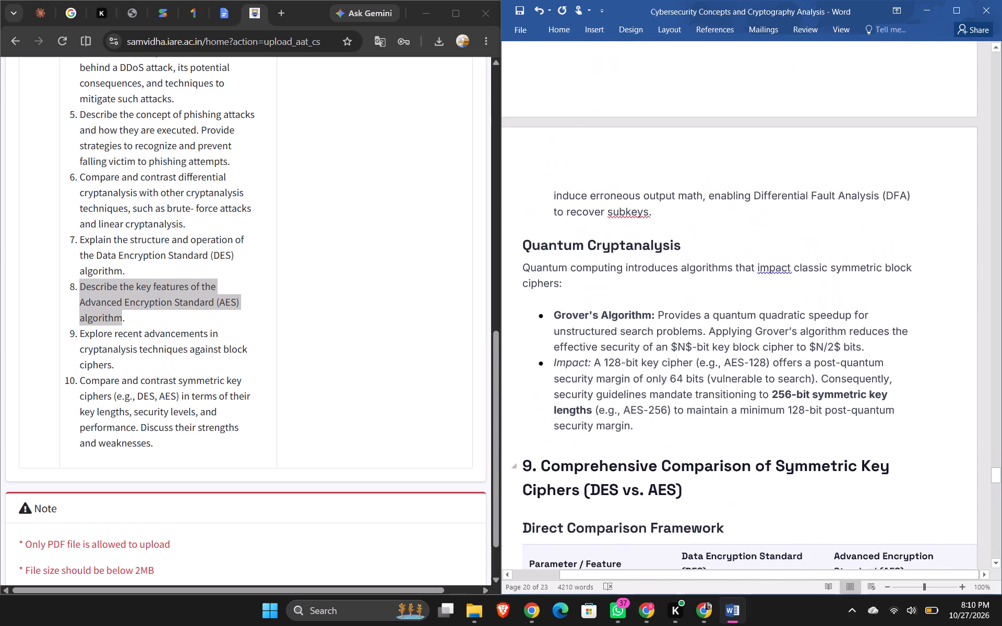
Replace the AES question heading above the cryptanalysis section with the portal's question 9, "Explore recent advancements in cryptanalysis techniques against block ciphers".
scroll(655, 344, up, 20)
scroll(655, 344, up, 13)
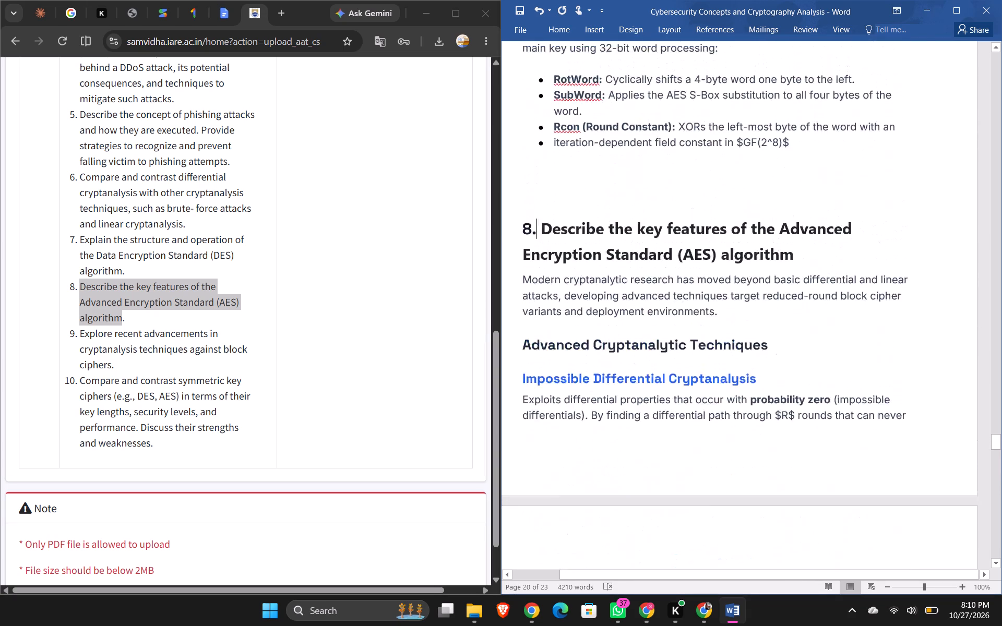
scroll(655, 344, up, 3)
drag(800, 354, 551, 312)
key(BackSpace)
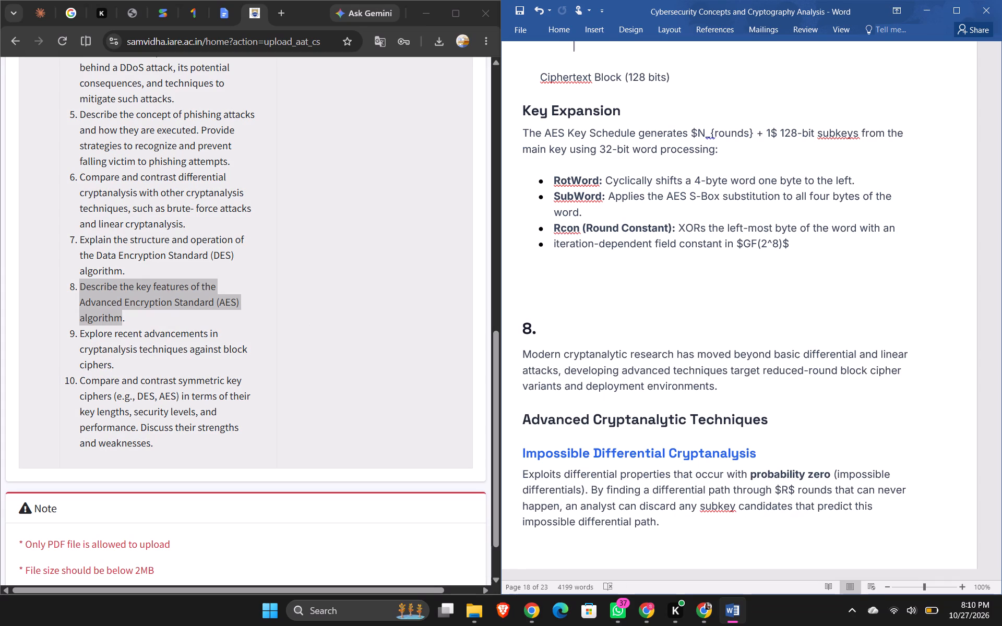
click(111, 360)
drag(111, 364, 81, 333)
drag(86, 338, 555, 318)
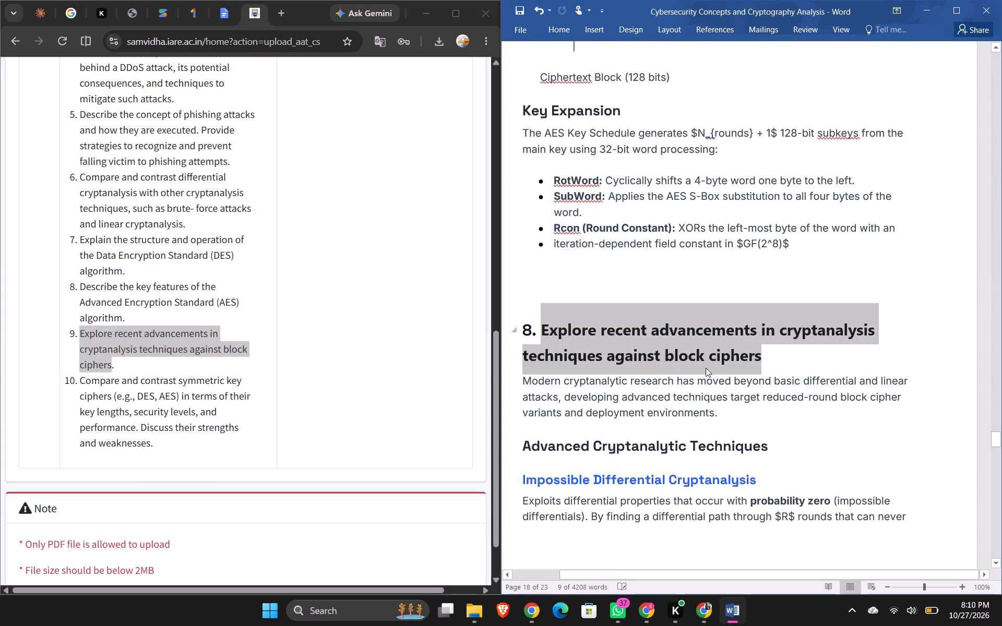
click(767, 348)
Change the number of the "Comprehensive Comparison of Symmetric Key Ciphers (DES vs. AES)" heading to 10.
scroll(718, 383, down, 11)
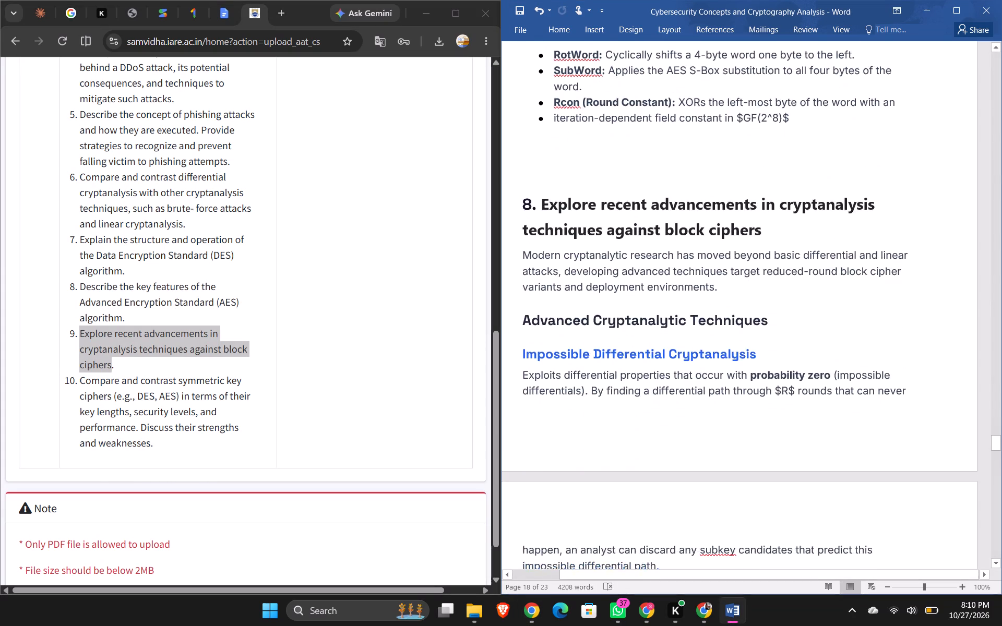
scroll(698, 389, down, 14)
scroll(689, 388, down, 17)
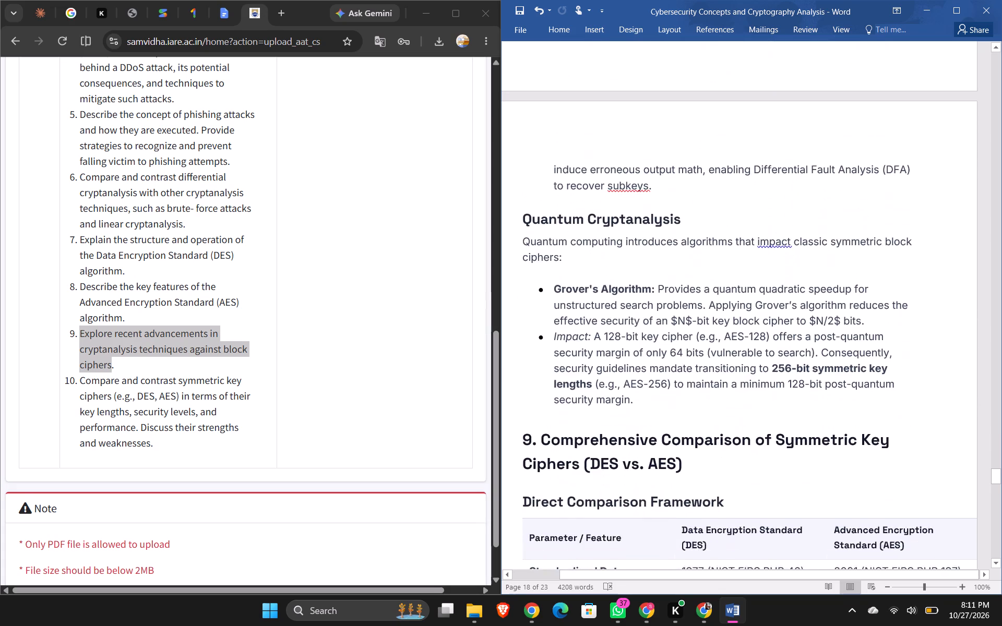
scroll(688, 388, down, 5)
click(689, 247)
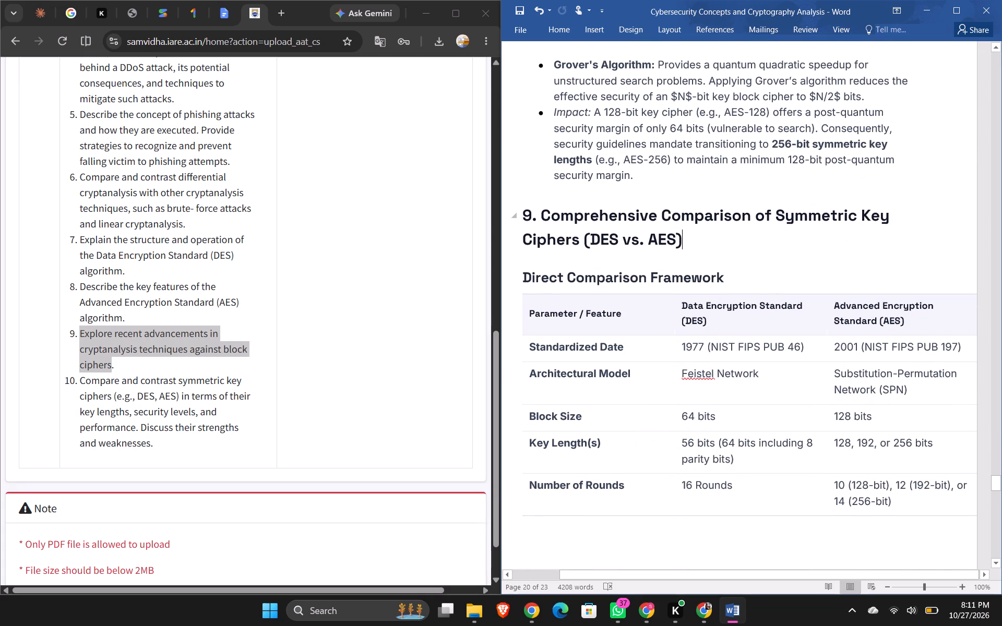
click(532, 213)
key(BackSpace)
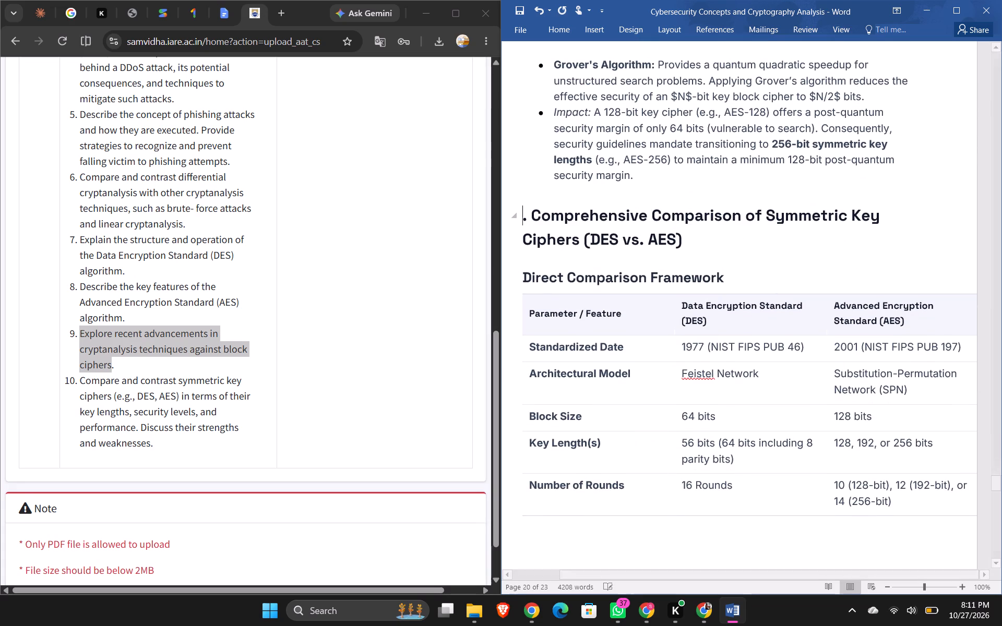
text(10)
Change the number of the "Explore recent advancements in cryptanalysis techniques" heading to 9.
scroll(593, 267, up, 14)
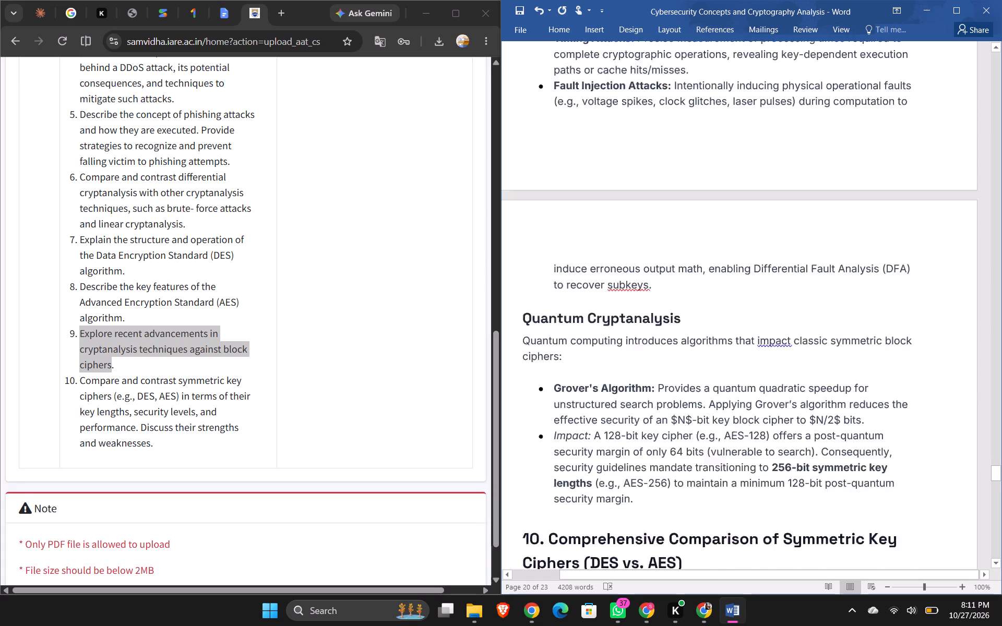
scroll(592, 246, up, 20)
scroll(592, 246, up, 11)
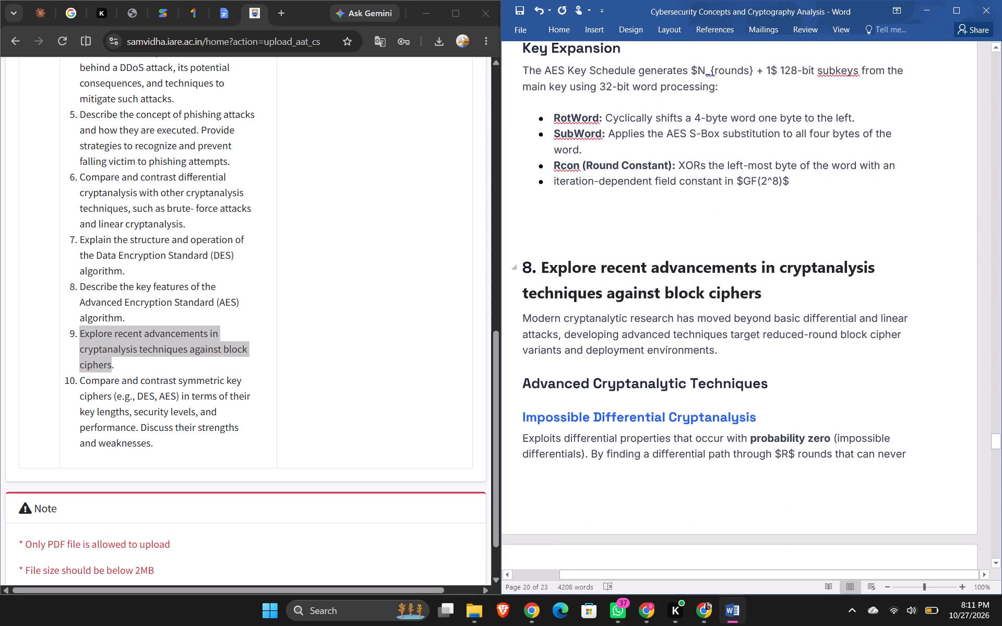
click(531, 262)
key(BackSpace)
key(9)
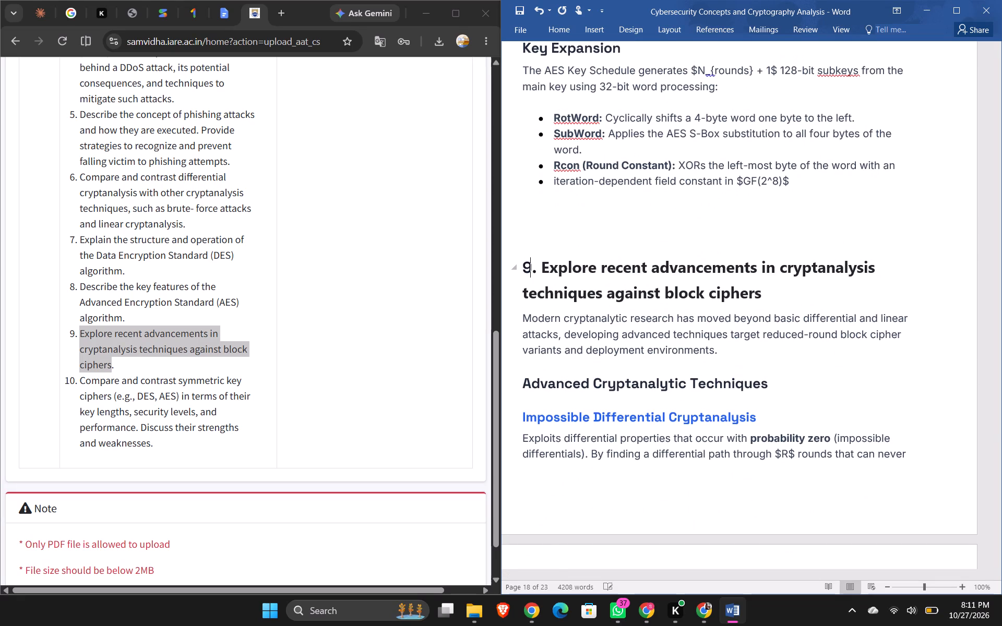
Replace the "Comprehensive Comparison of Symmetric Key Ciphers (DES vs. AES)" heading text after "10." with the portal's full question 10, including its strengths-and-weaknesses sentence.
scroll(556, 277, down, 20)
scroll(556, 277, down, 16)
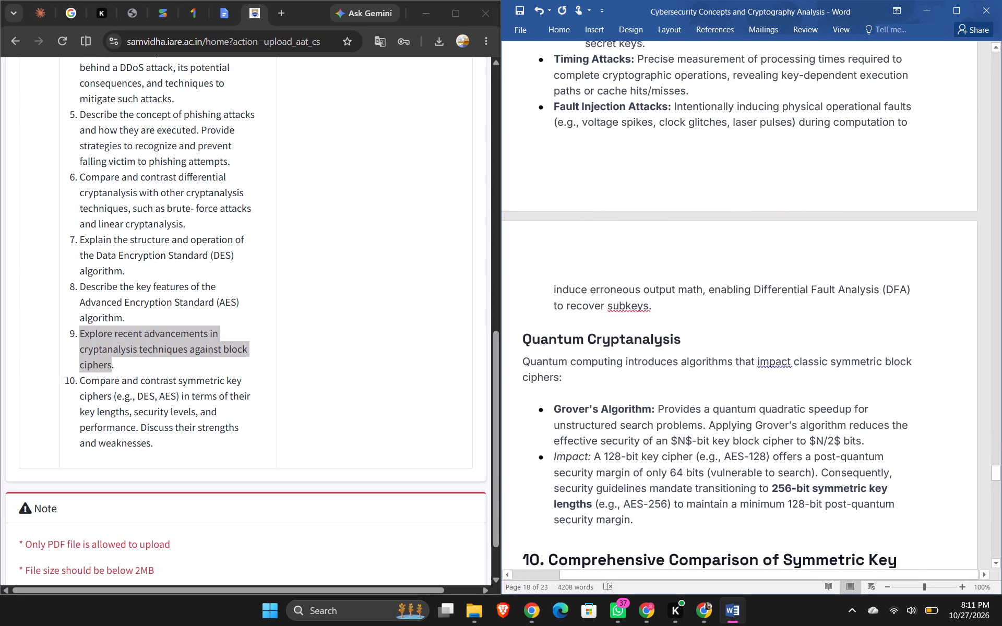
scroll(578, 272, down, 10)
drag(682, 210, 584, 188)
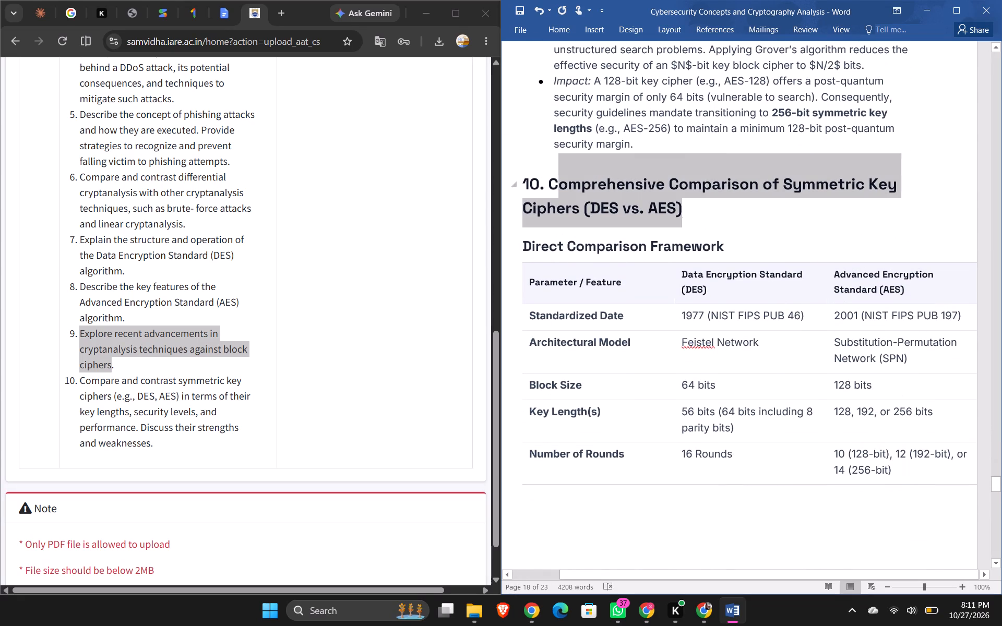
drag(584, 188, 578, 187)
key(BackSpace)
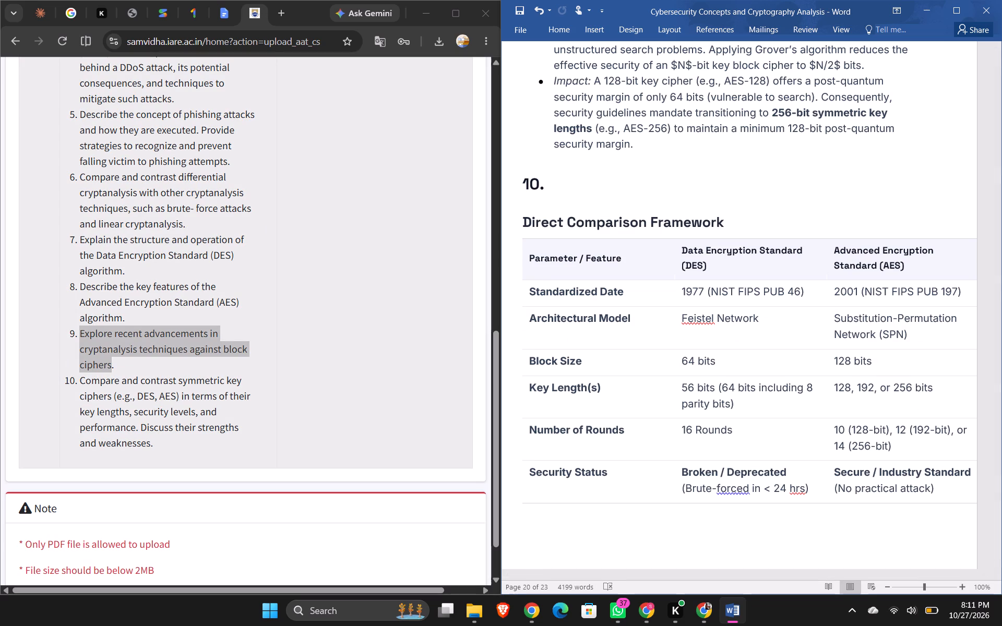
drag(80, 385, 157, 447)
drag(145, 426, 145, 425)
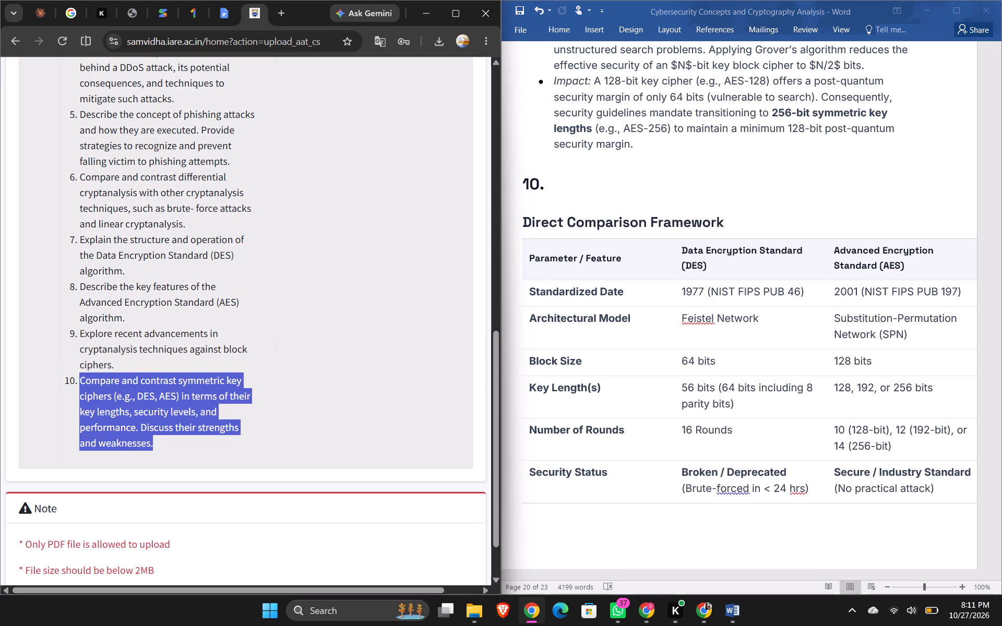
drag(145, 425, 579, 198)
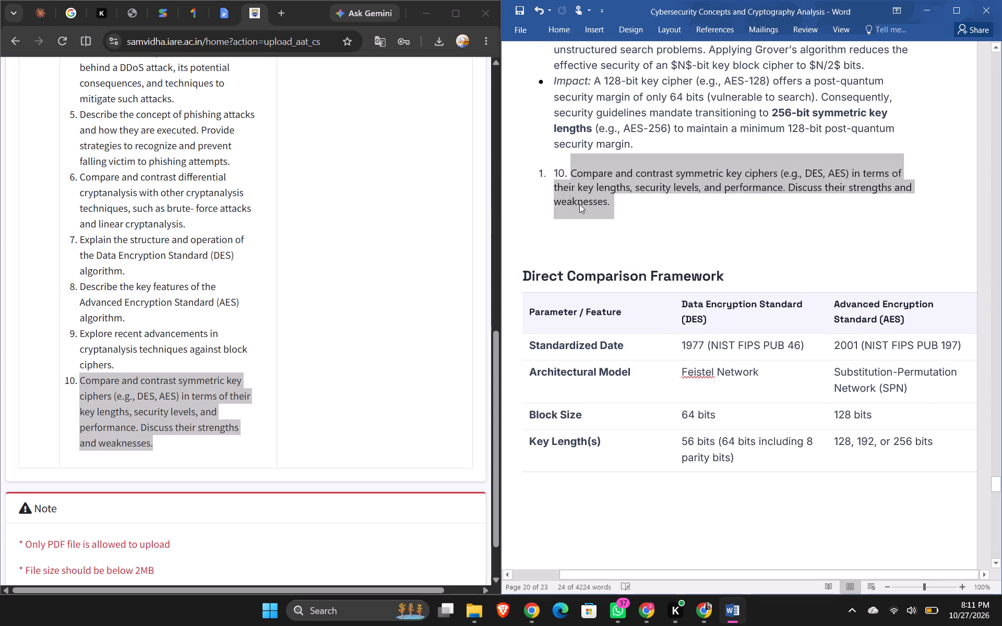
click(620, 208)
Format the whole question 10 heading, including its number, at font size 20 and bold.
drag(614, 207, 579, 201)
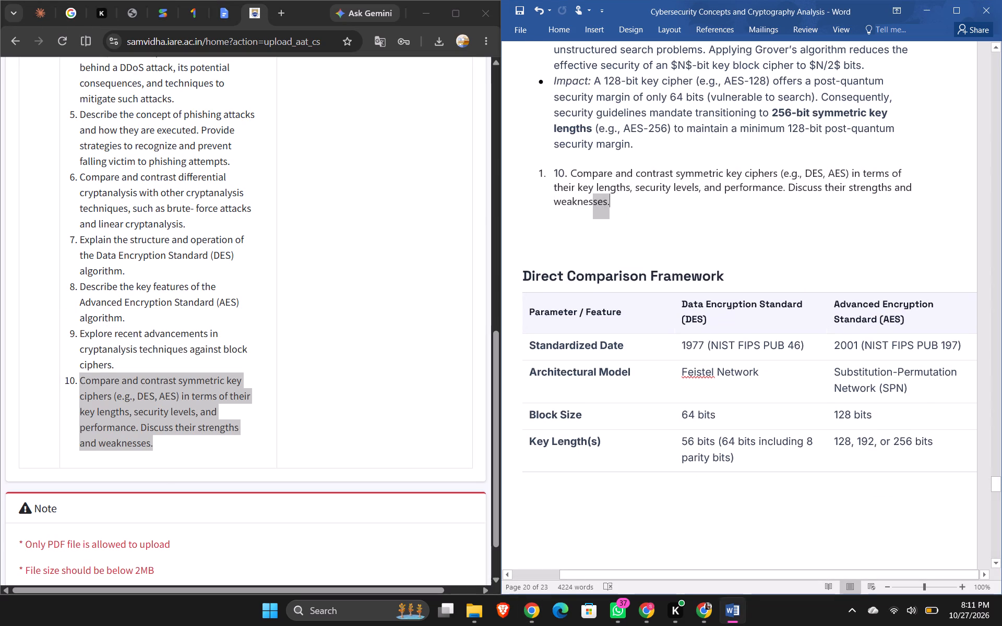
drag(579, 201, 537, 171)
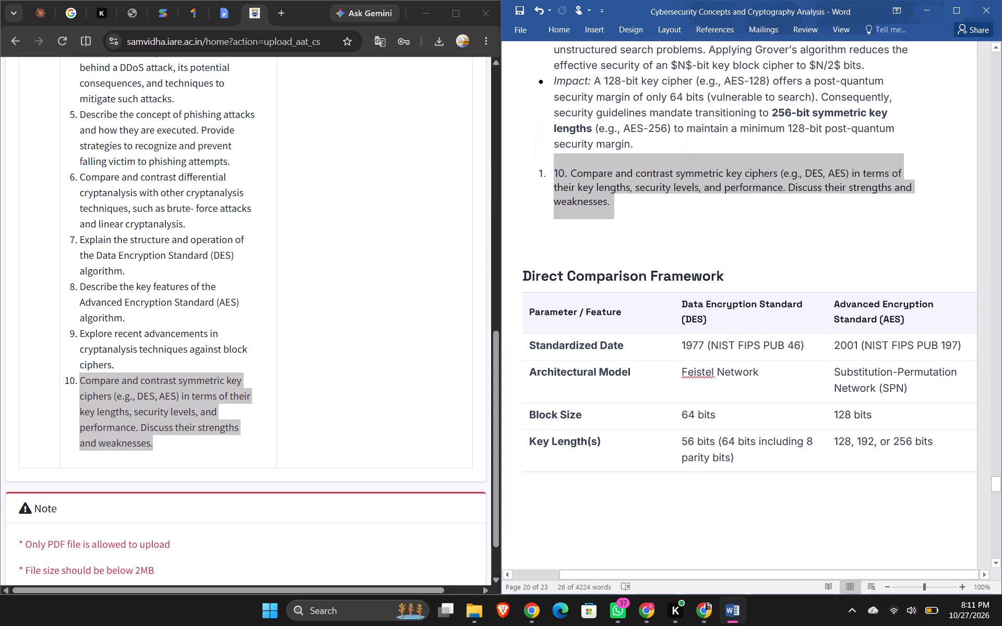
click(558, 37)
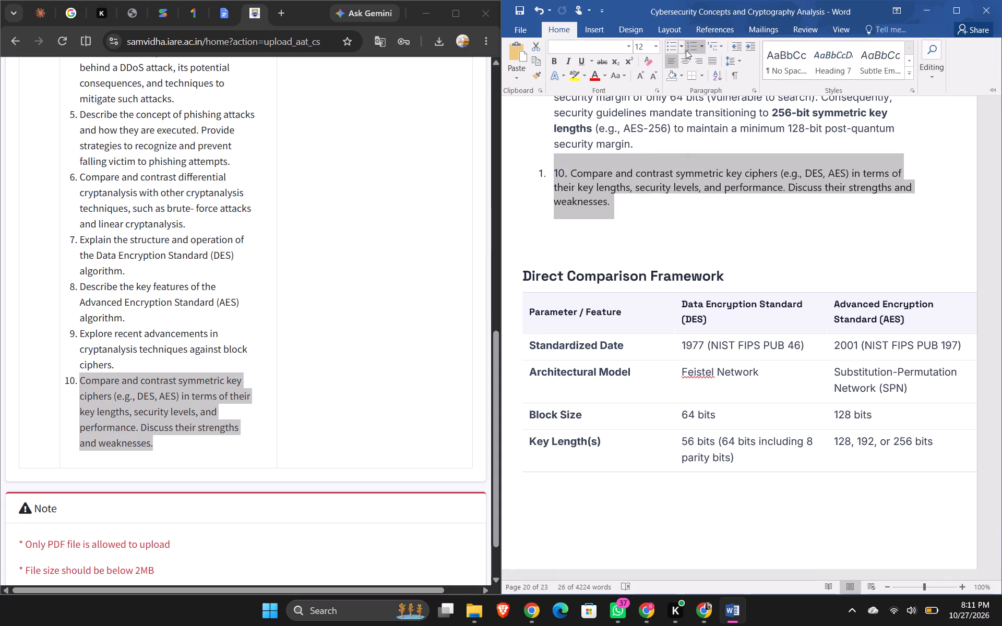
click(656, 51)
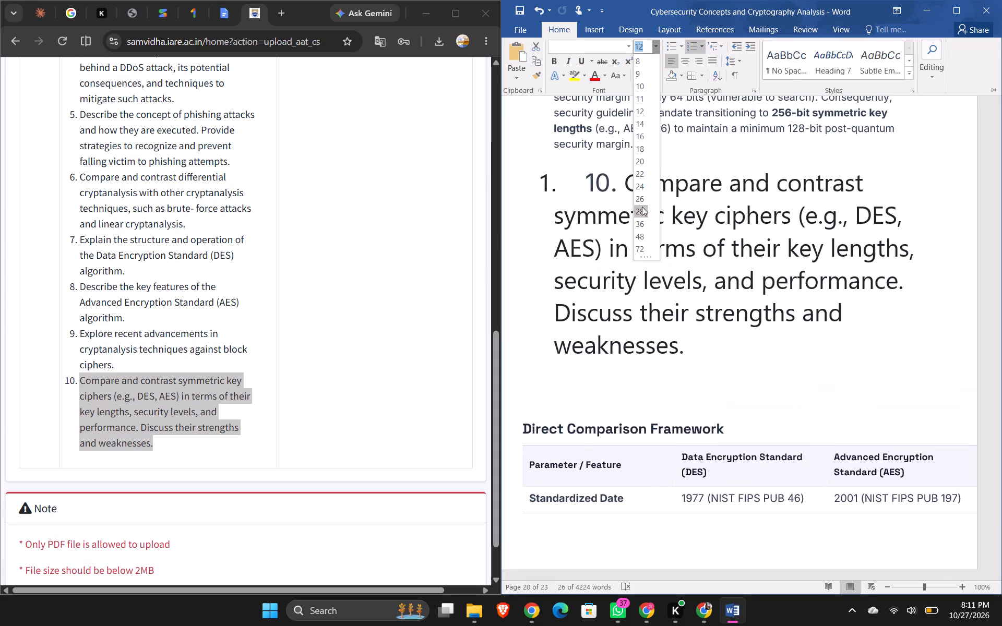
click(642, 161)
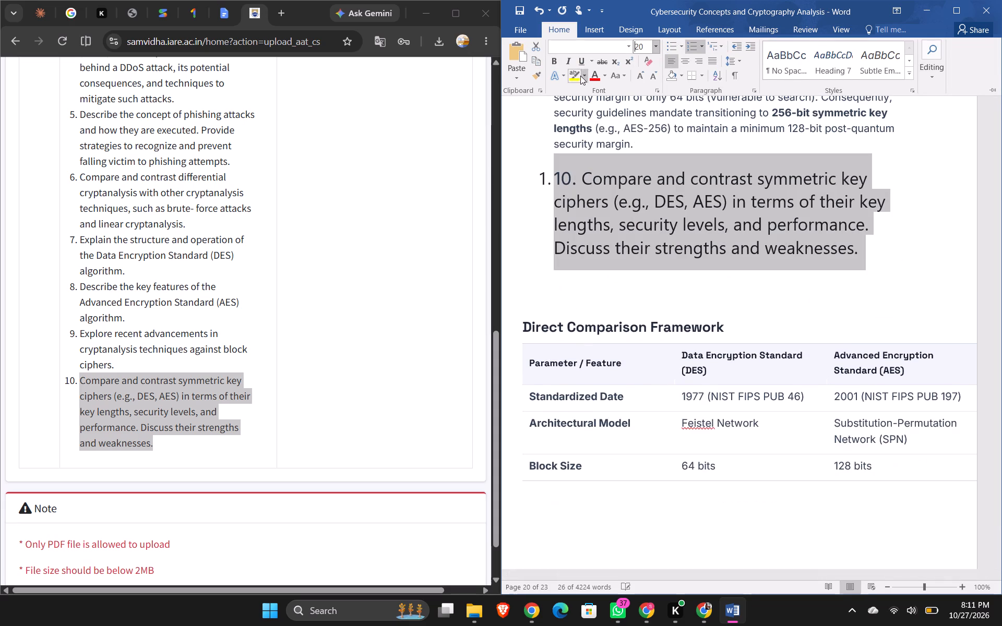
click(559, 62)
Remove the automatic "1." list number from the question 10 heading and decrease its indent to line up with the body text.
click(551, 182)
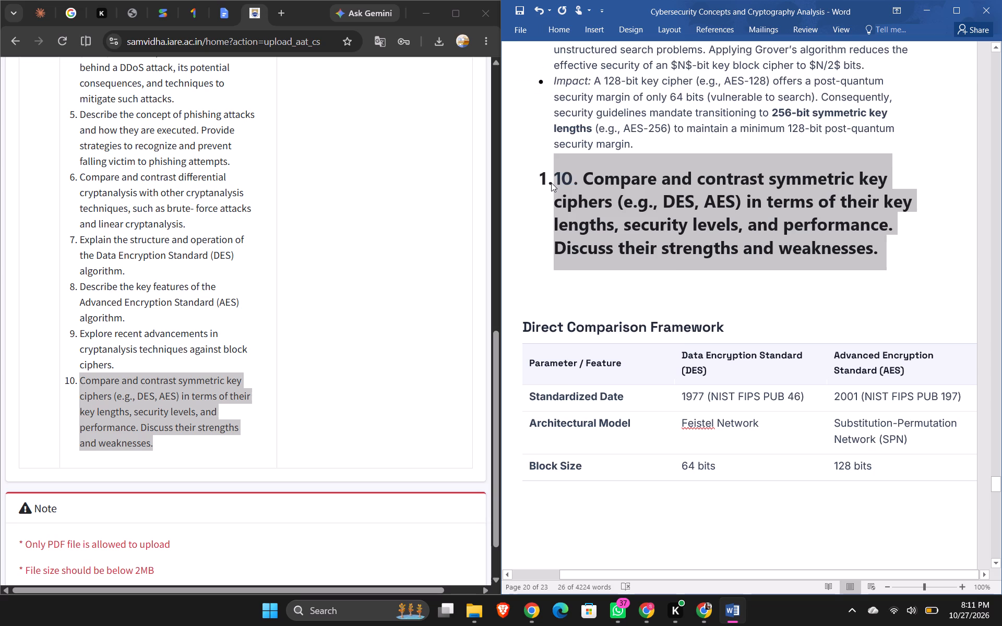
click(550, 184)
key(BackSpace)
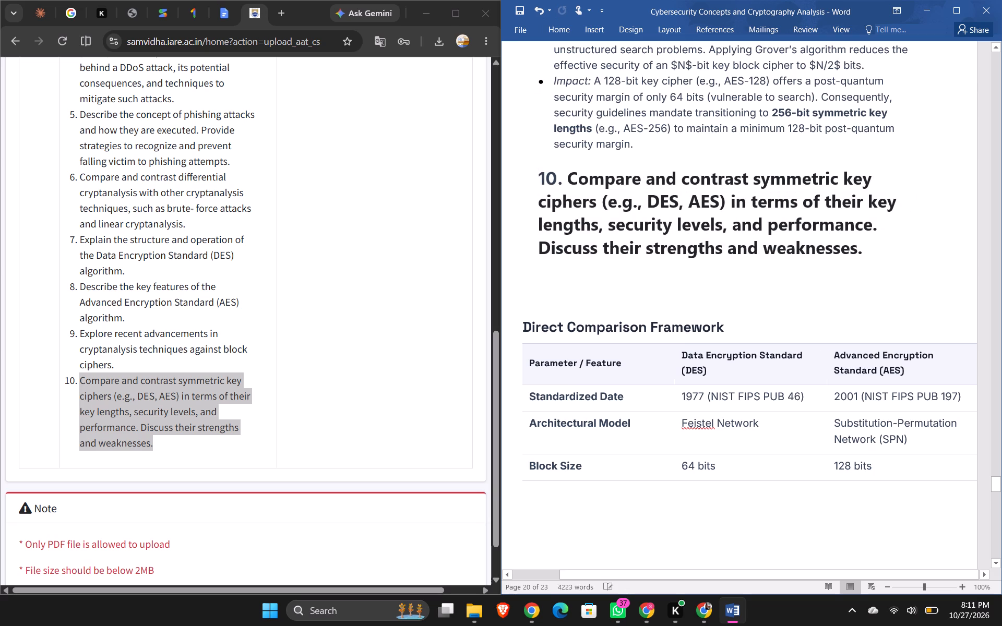
drag(542, 168, 884, 242)
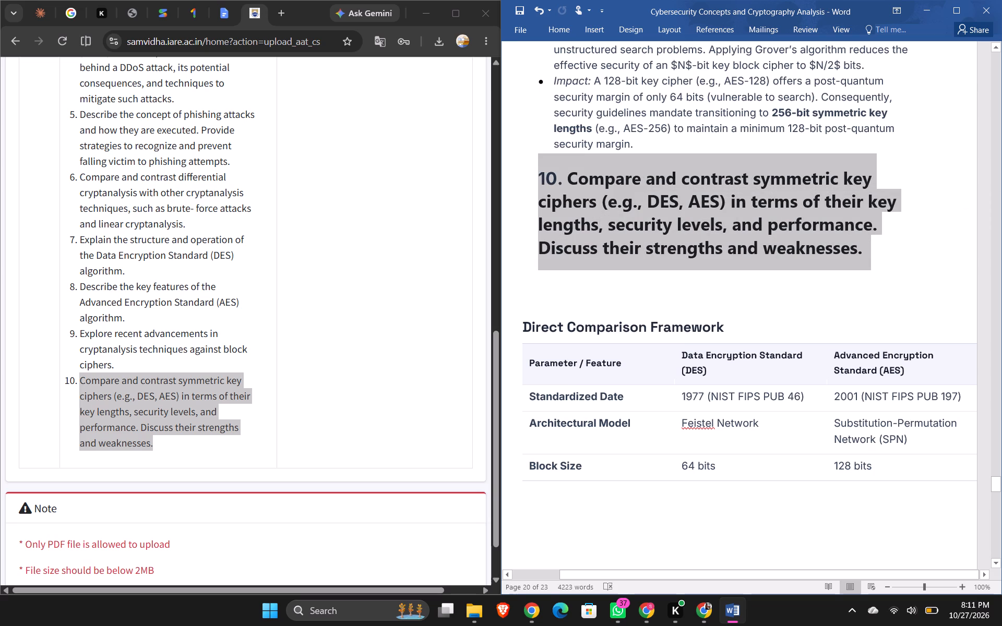
click(562, 36)
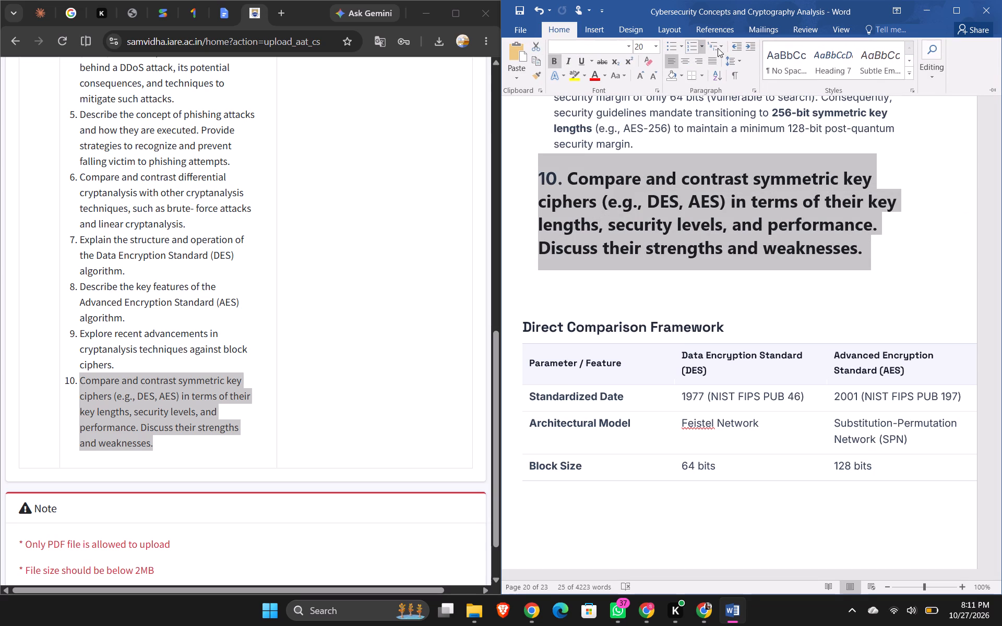
click(732, 45)
click(546, 297)
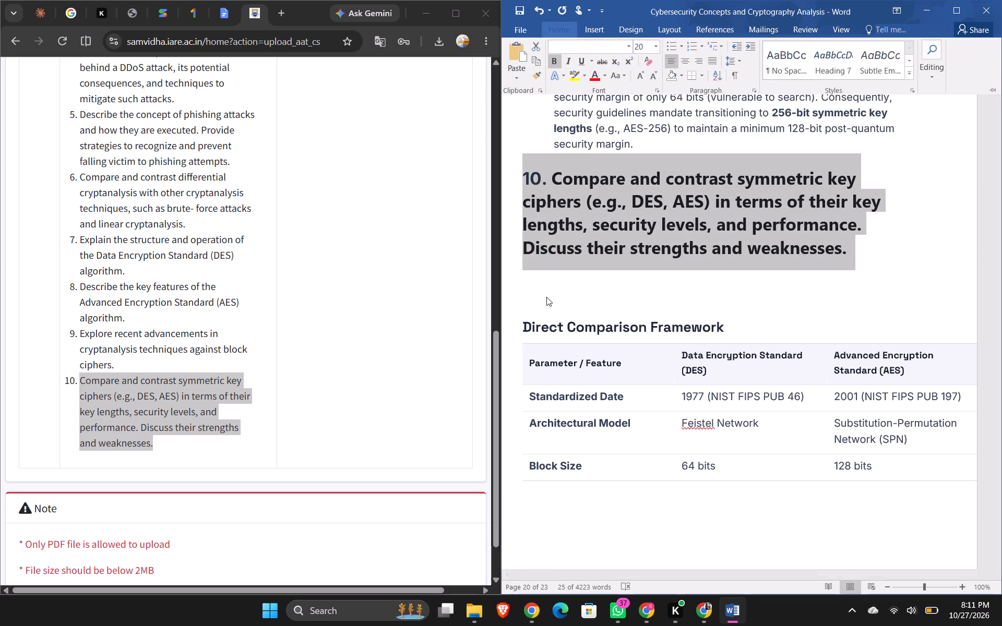
Delete the blank line between the question 10 heading and "Direct Comparison Framework".
click(546, 297)
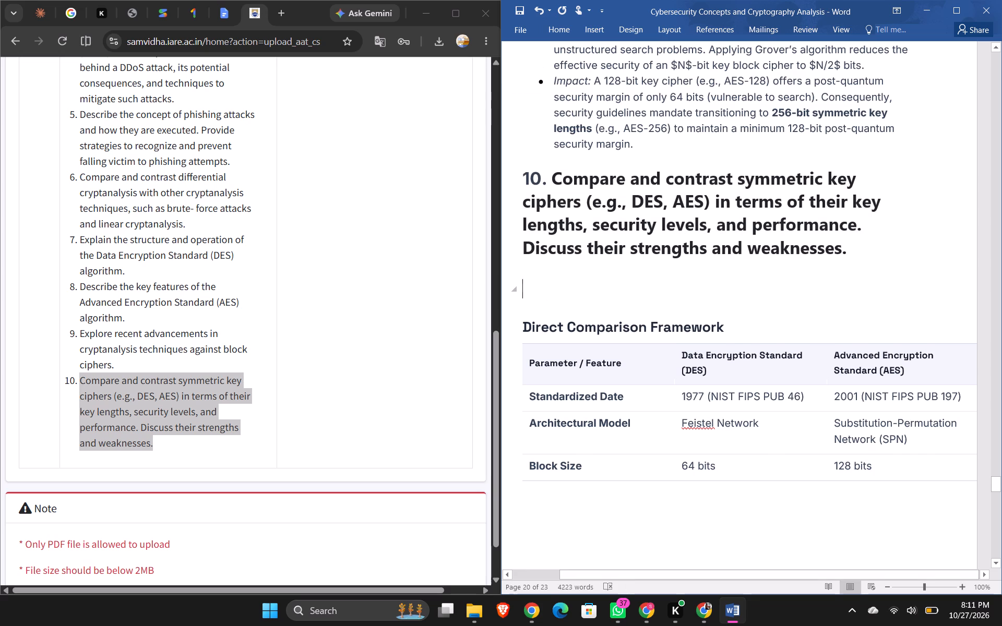
key(BackSpace)
Delete the entire leftover "10. Overview of Data Encryption Standard (DES) Structure and Operations" section at the end of the document.
scroll(651, 381, down, 5)
scroll(637, 379, down, 17)
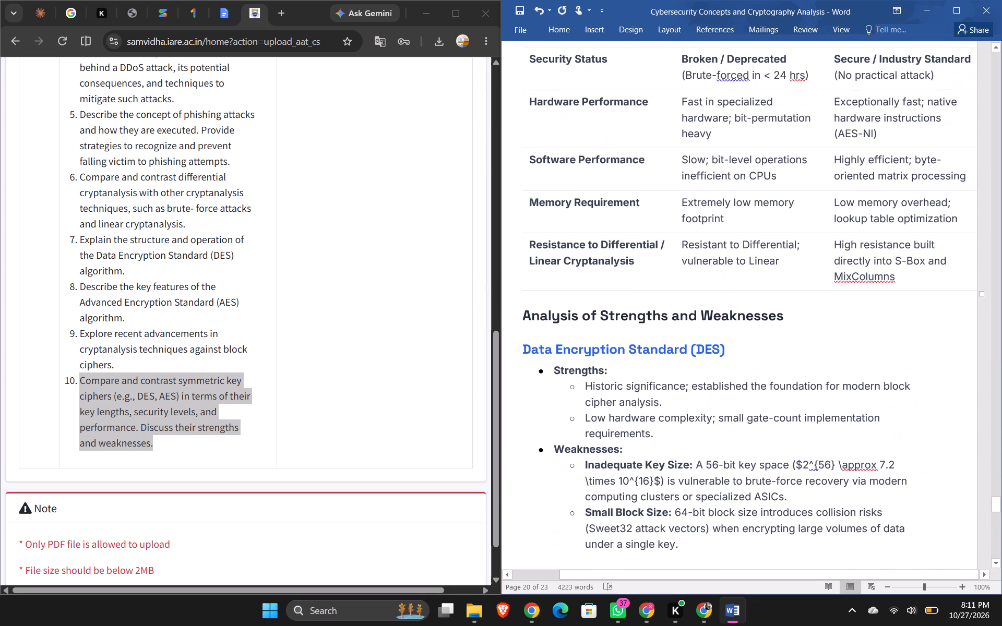
click(959, 9)
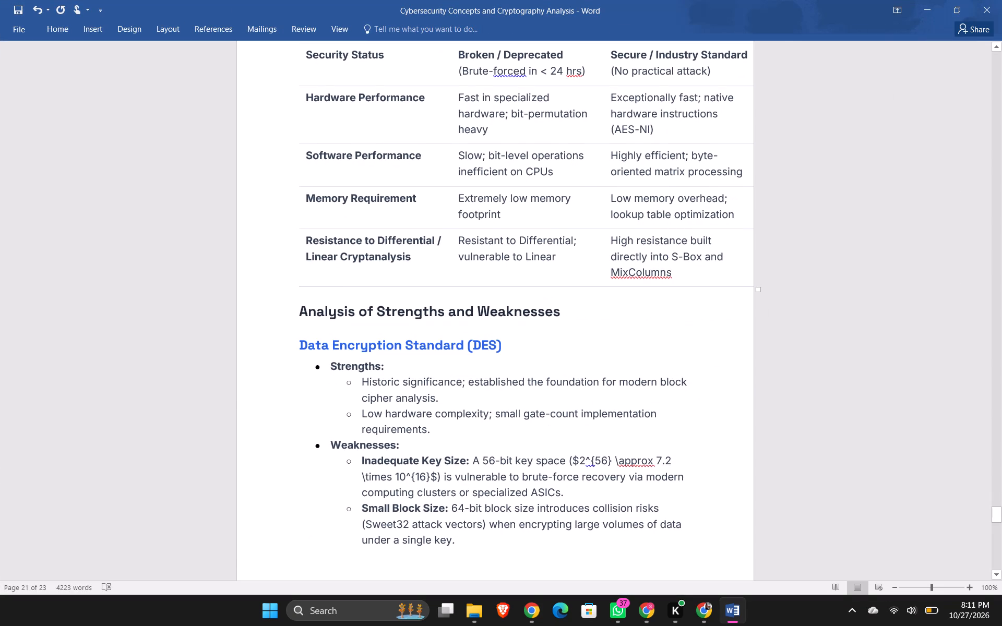
scroll(680, 202, down, 20)
scroll(680, 202, down, 9)
scroll(646, 244, down, 19)
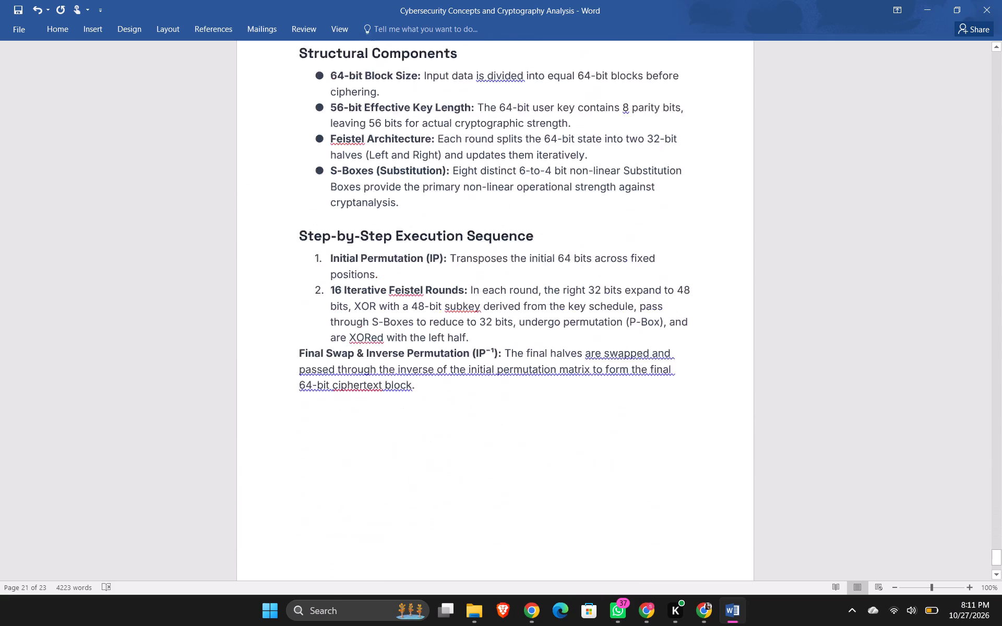
scroll(642, 247, down, 9)
scroll(624, 248, up, 11)
scroll(619, 248, up, 10)
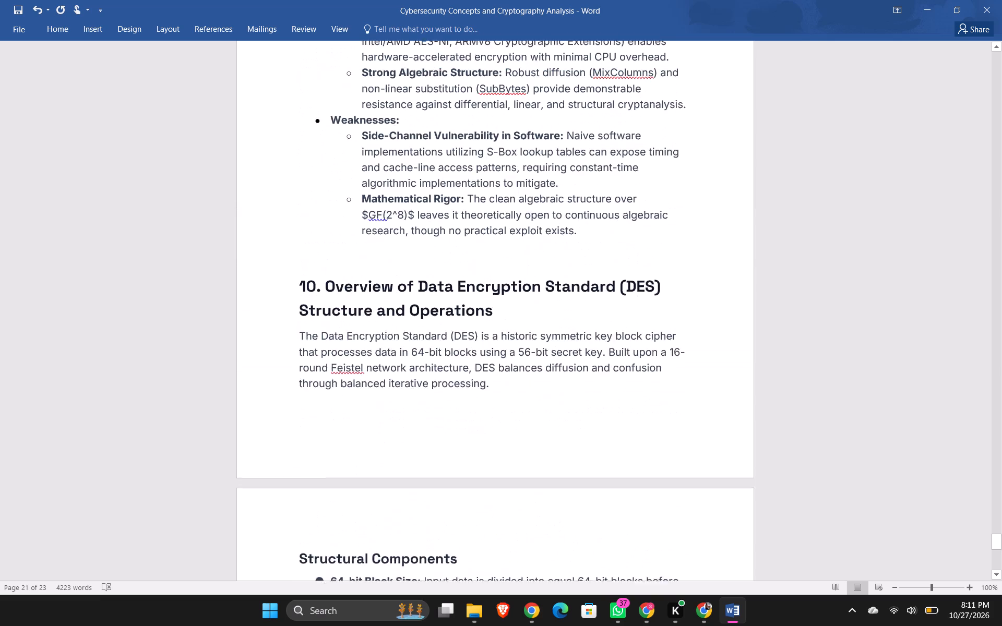
scroll(619, 248, down, 6)
scroll(500, 479, down, 9)
drag(419, 442, 250, 165)
scroll(241, 217, up, 2)
scroll(256, 177, up, 4)
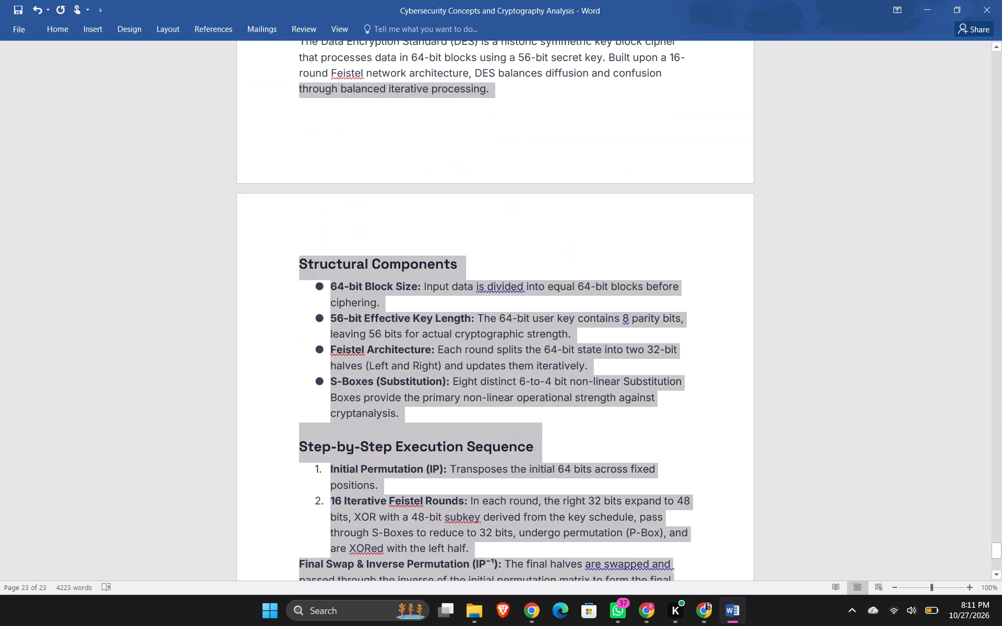
drag(250, 165, 247, 142)
scroll(244, 152, up, 4)
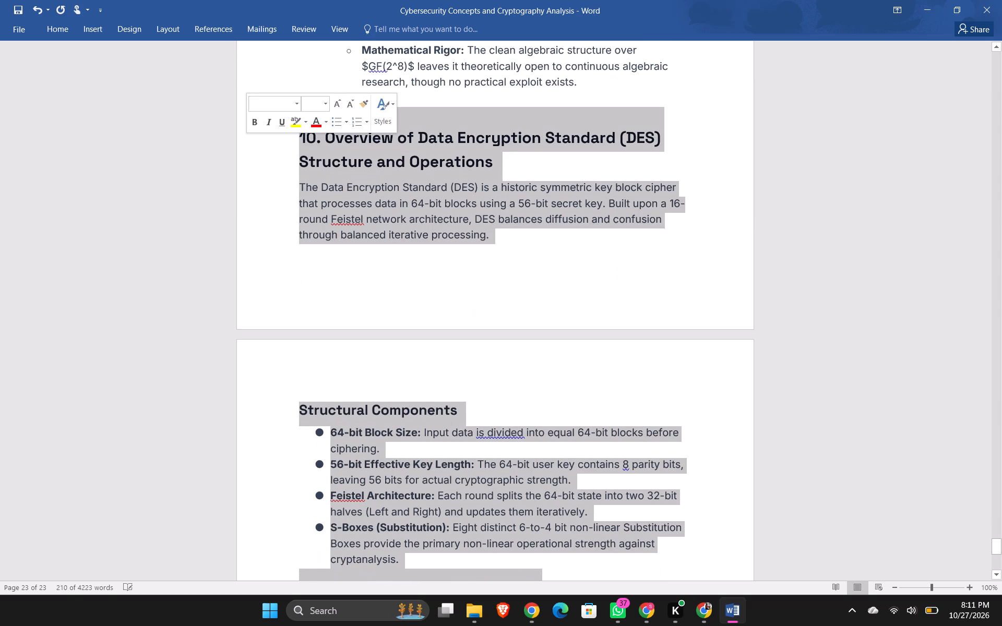
key(BackSpace)
Review the document from its last page back to the first, checking the numbered question headings and page layout.
scroll(460, 297, down, 1)
scroll(460, 297, up, 17)
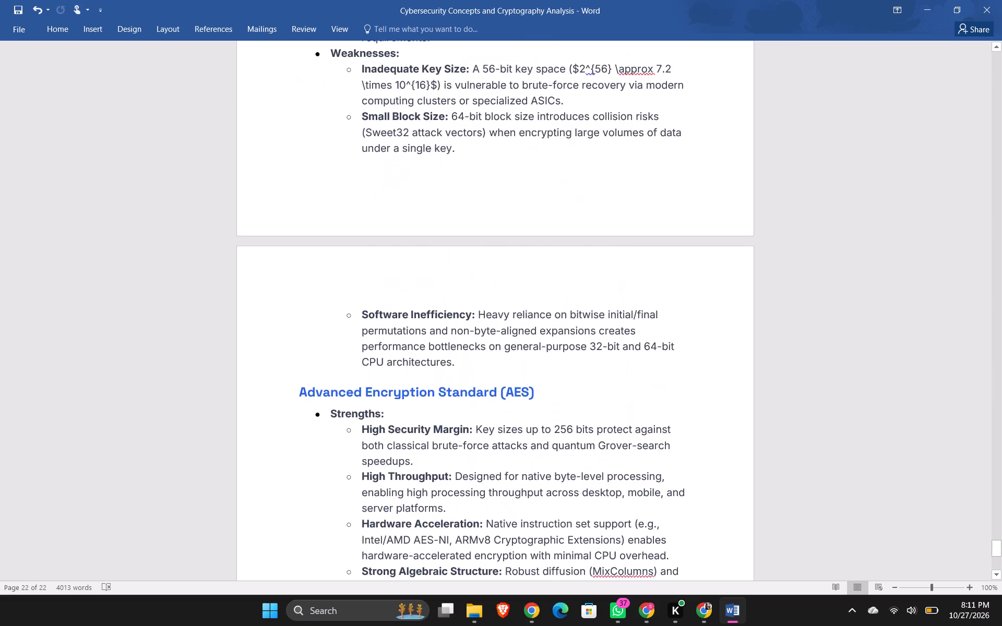
scroll(443, 304, up, 16)
scroll(443, 304, down, 1)
scroll(443, 304, up, 20)
scroll(443, 304, up, 2)
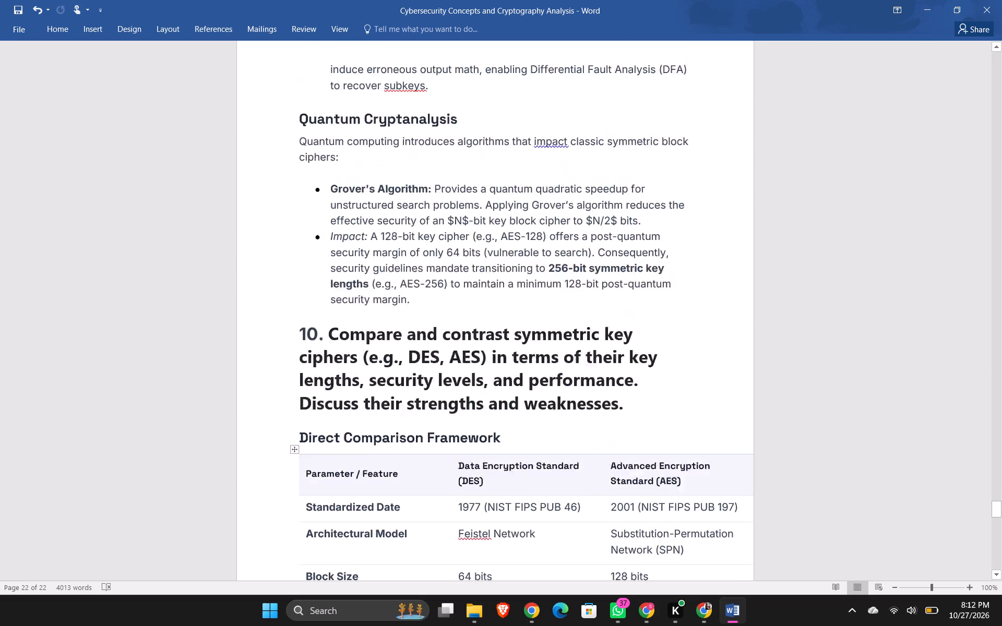
scroll(439, 305, up, 20)
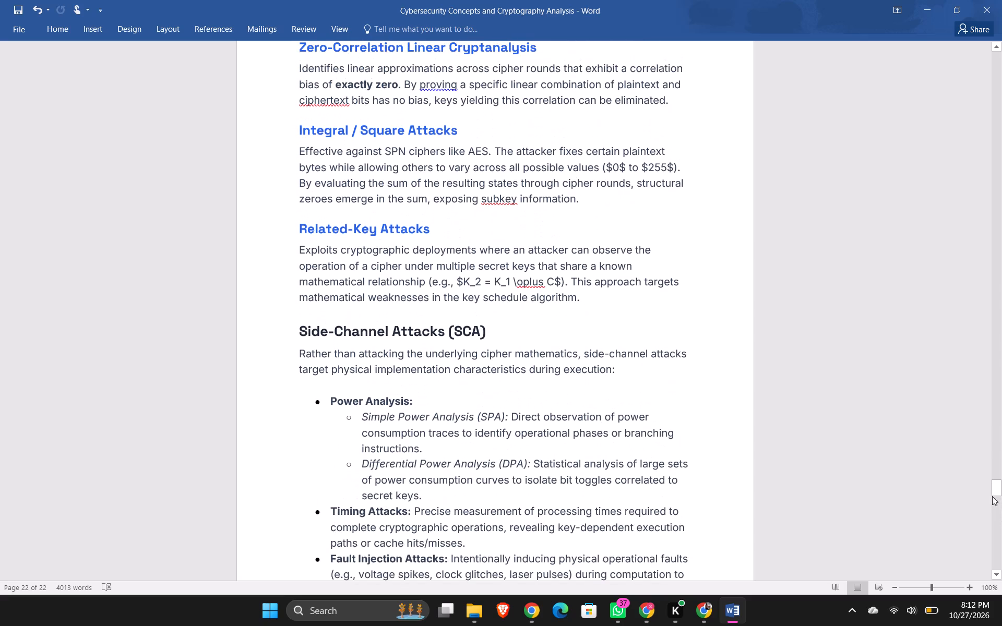
drag(994, 489, 959, 23)
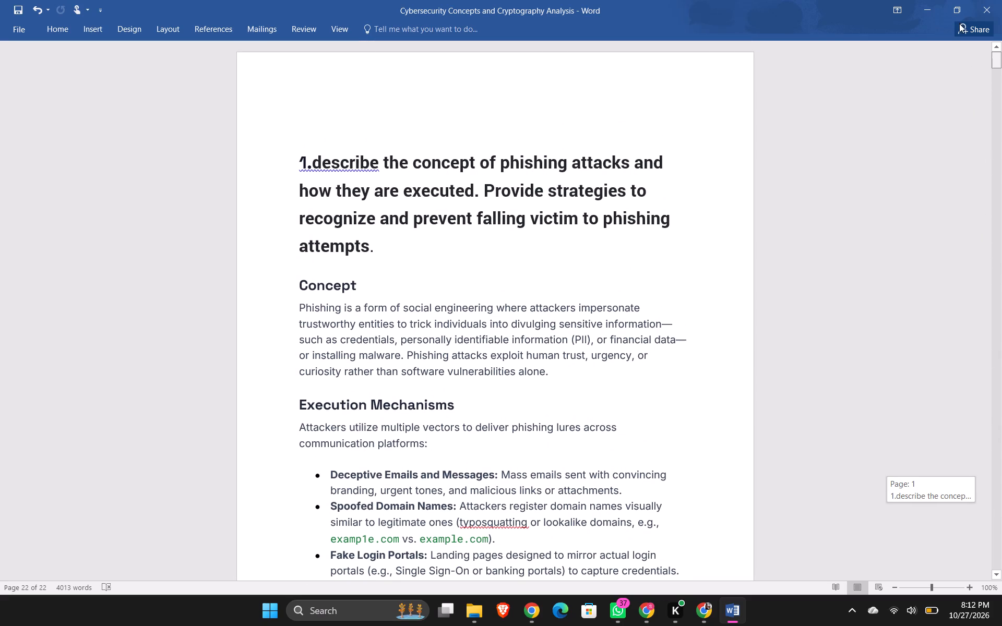
drag(959, 23, 967, 202)
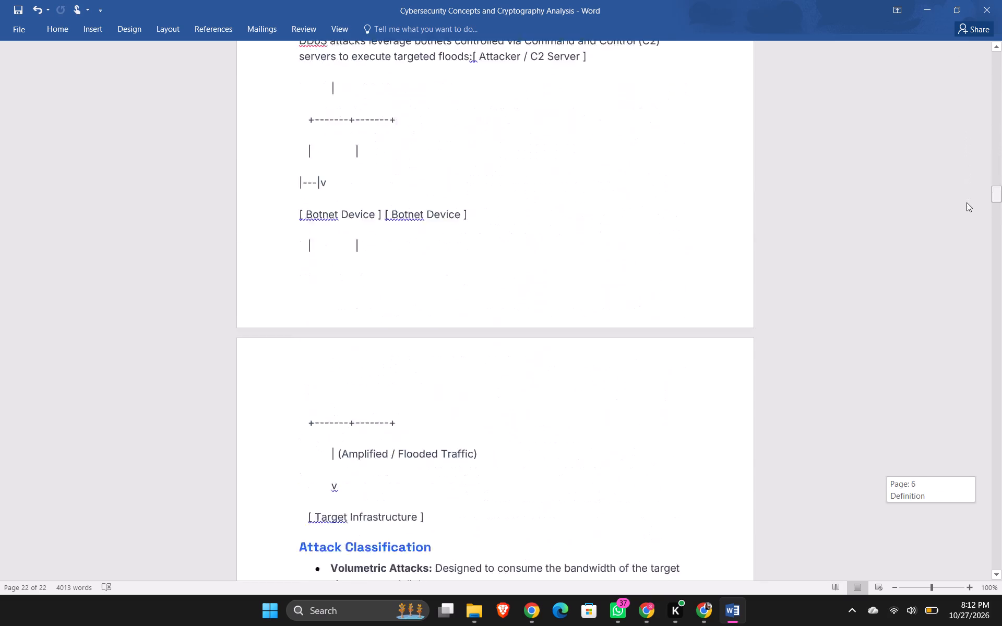
drag(967, 202, 964, 187)
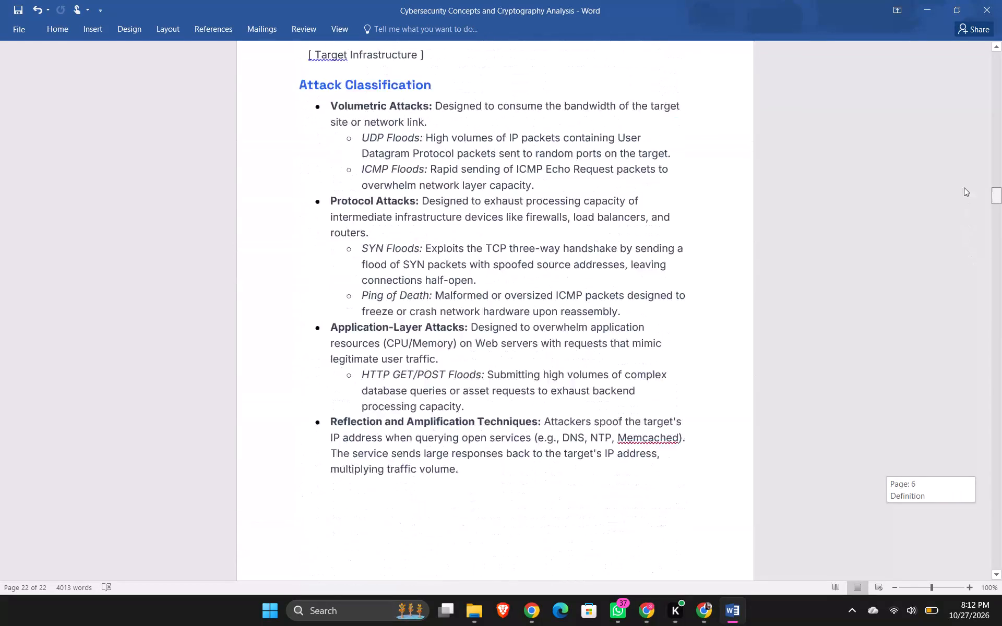
drag(964, 187, 960, 147)
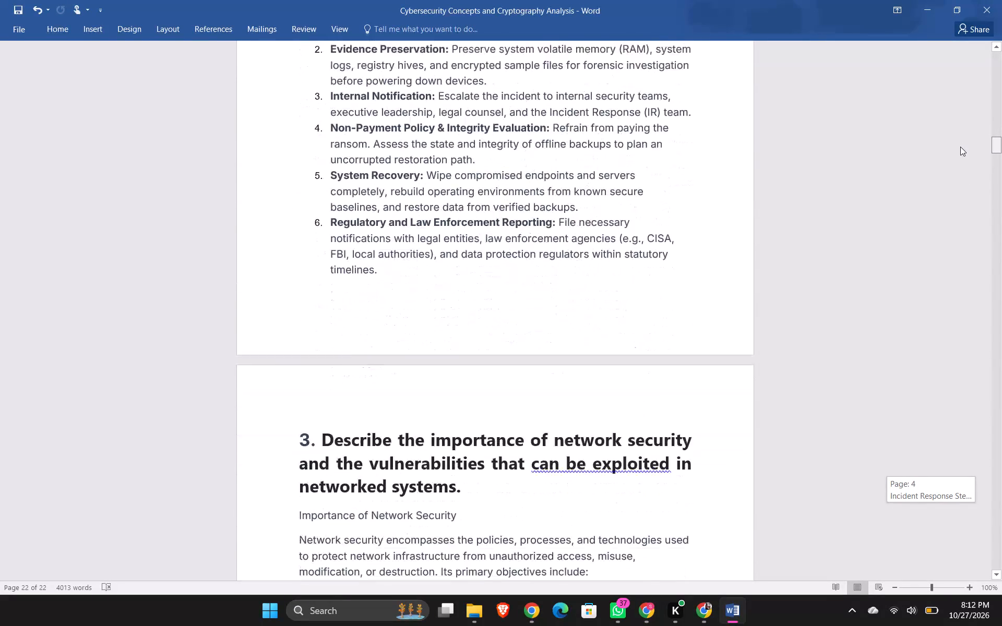
drag(960, 147, 960, 103)
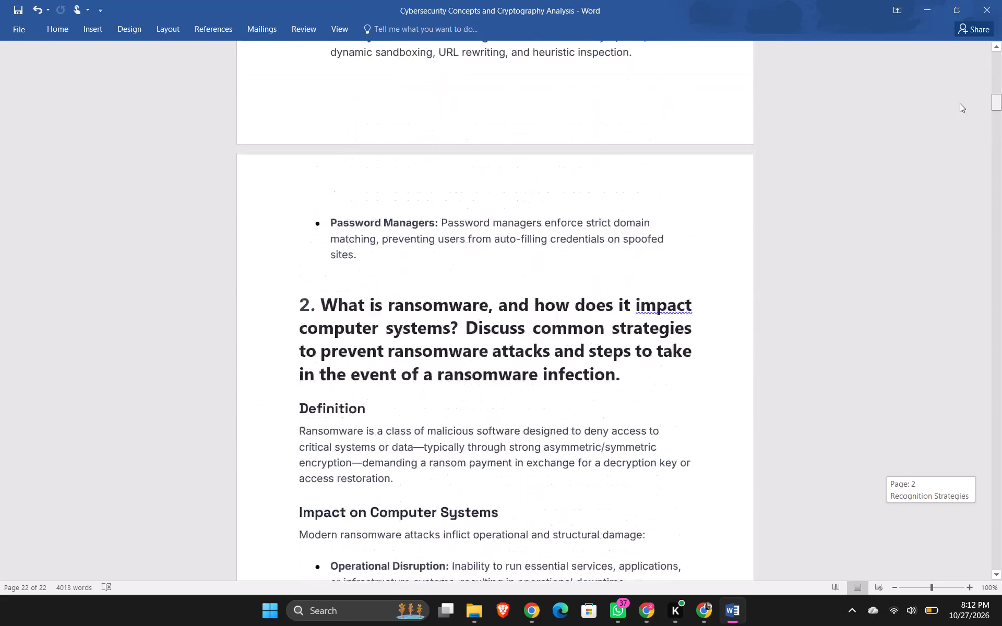
drag(960, 103, 983, 508)
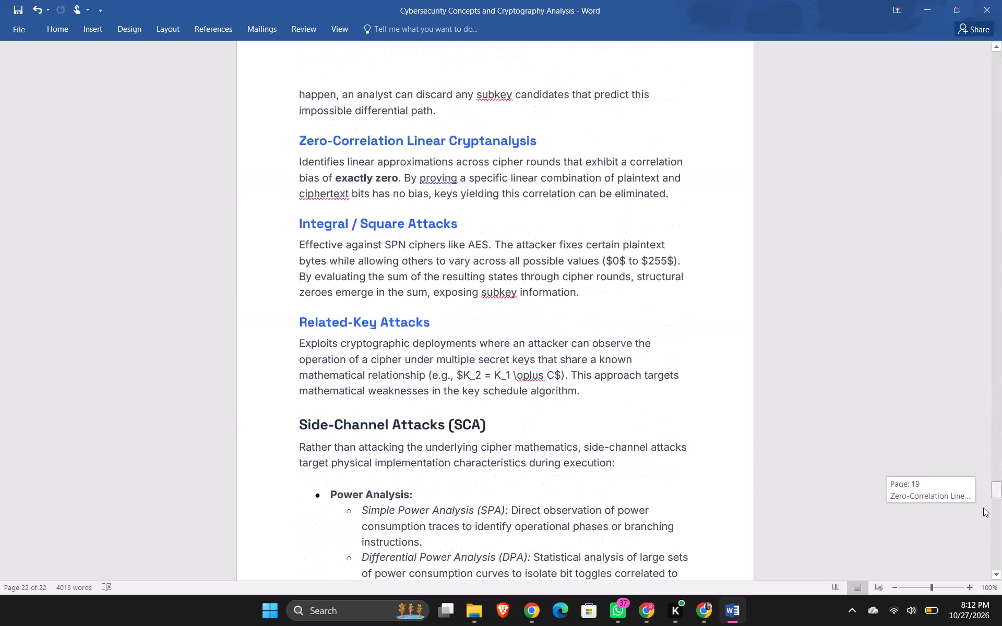
drag(983, 508, 973, 505)
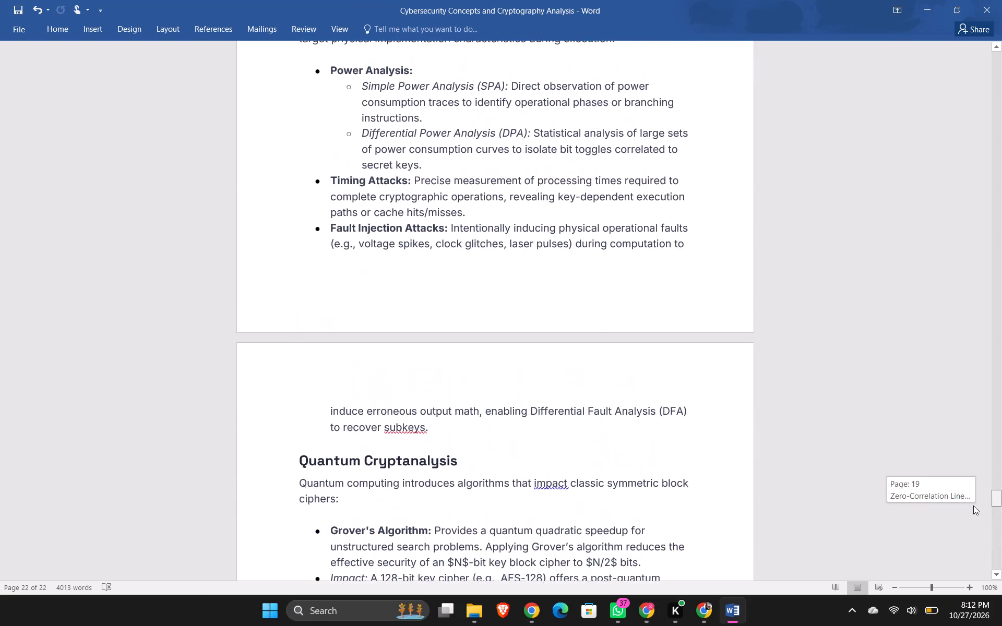
drag(973, 505, 973, 508)
click(847, 375)
scroll(838, 322, up, 5)
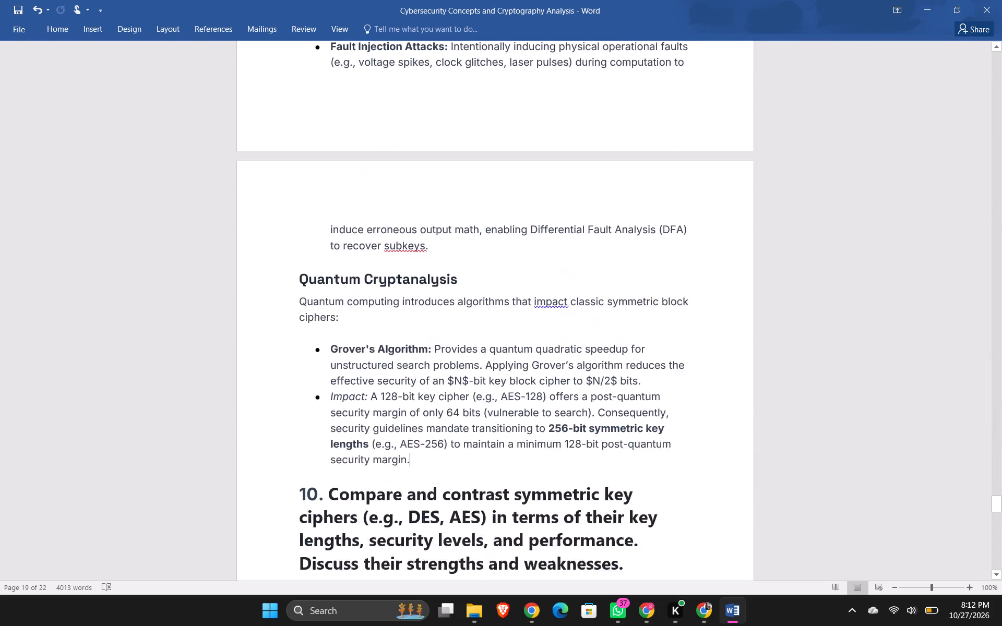
drag(1001, 503, 1001, 502)
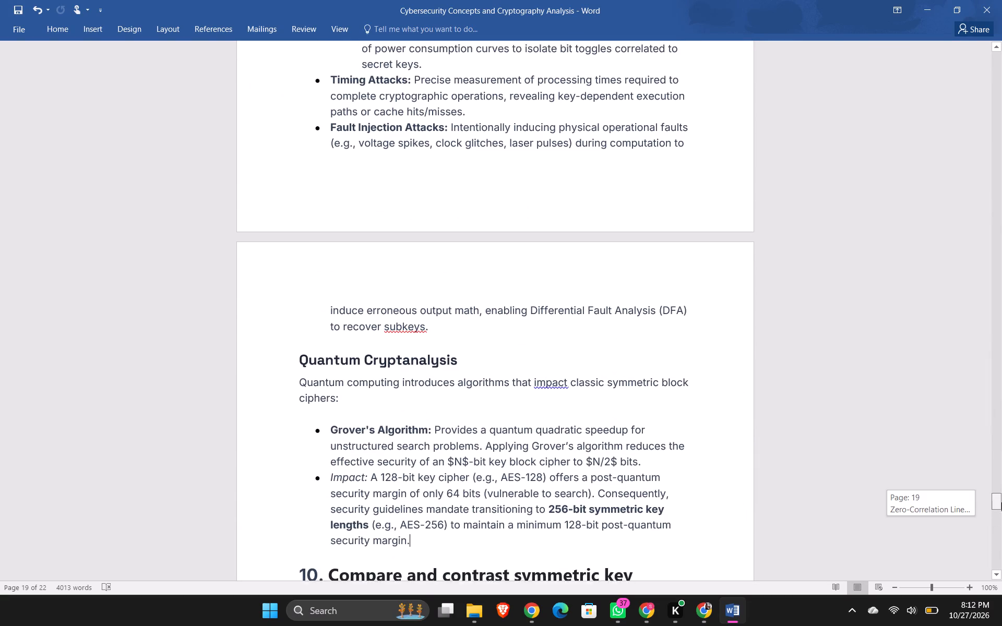
drag(1001, 502, 979, 56)
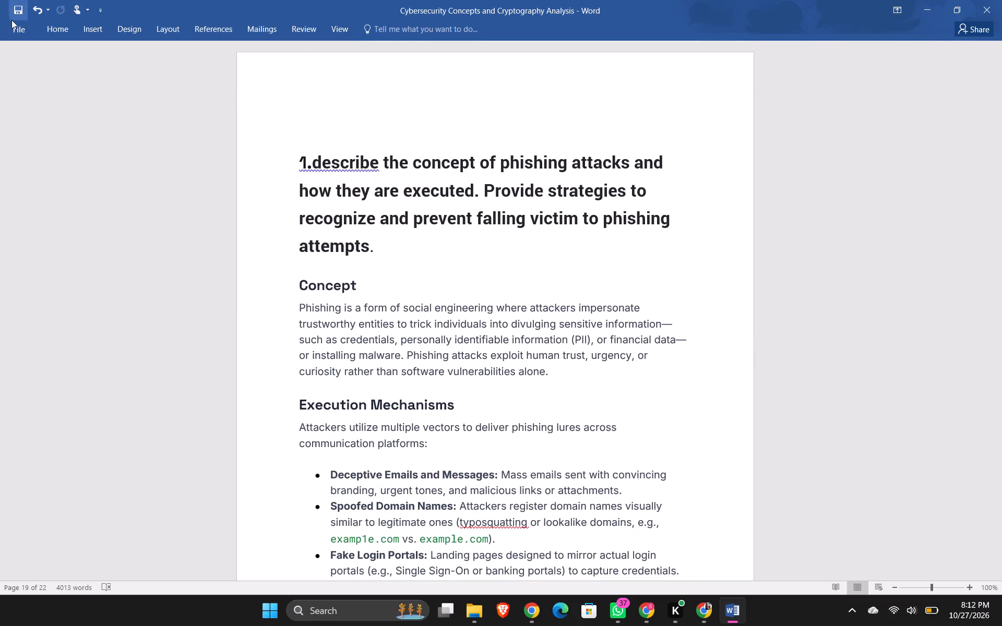
Start saving a copy of the document to drive E:, creating a new folder there named "chiruu aat".
click(11, 20)
click(11, 23)
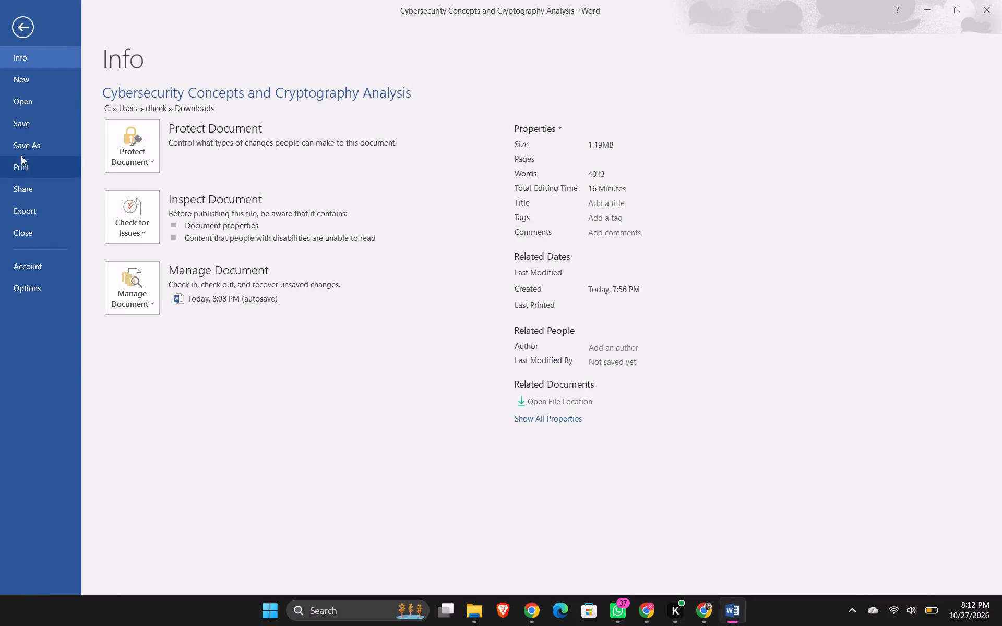
click(22, 149)
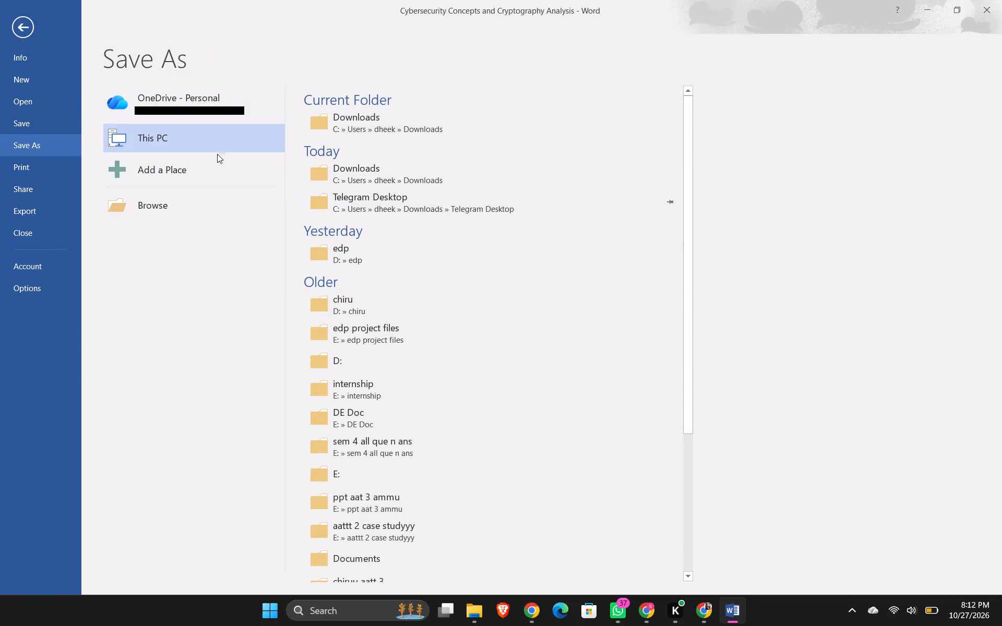
click(213, 131)
click(347, 168)
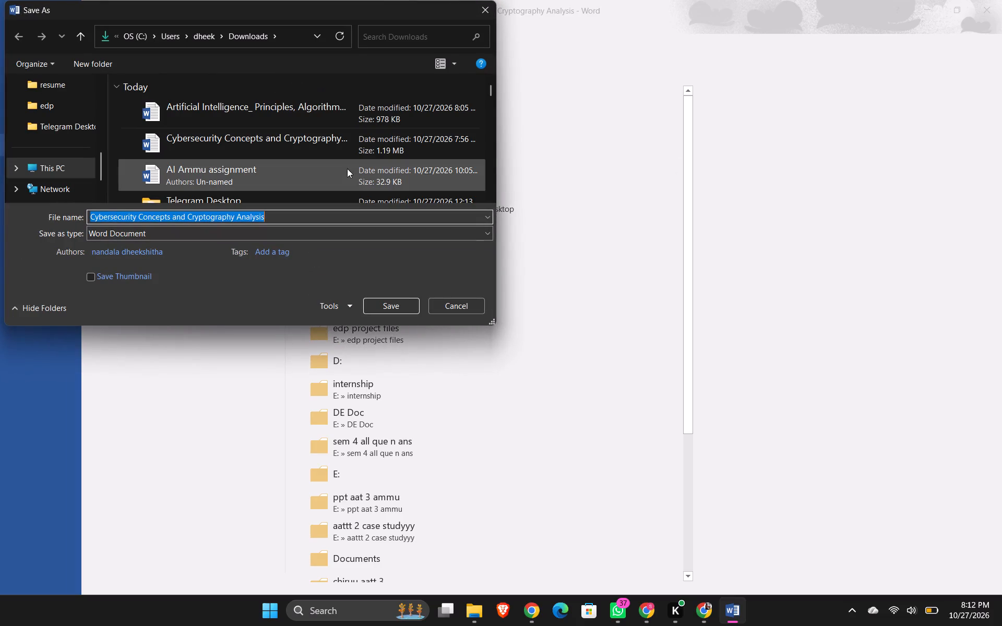
click(488, 6)
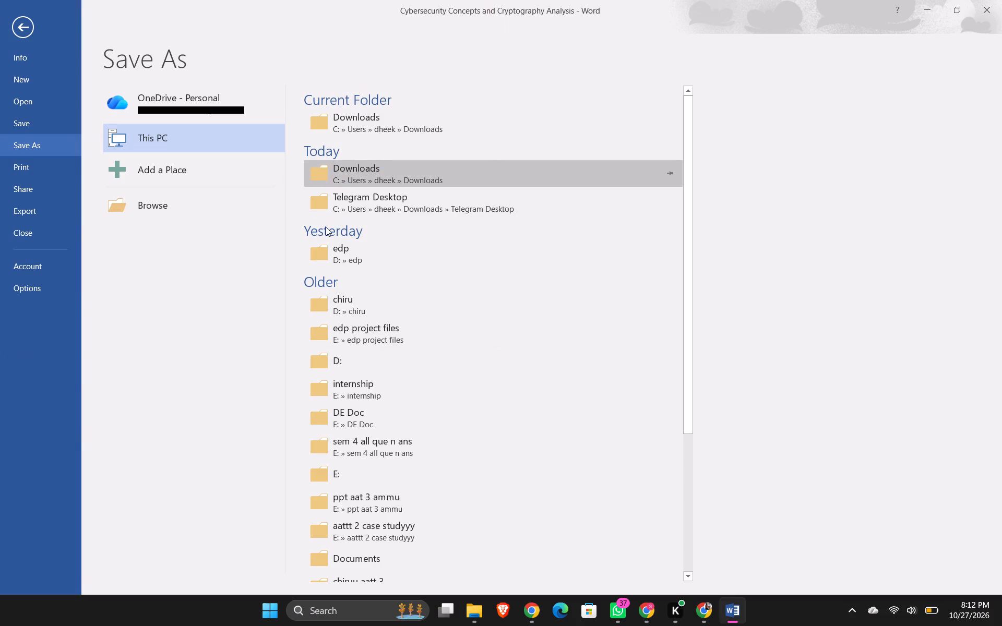
click(357, 468)
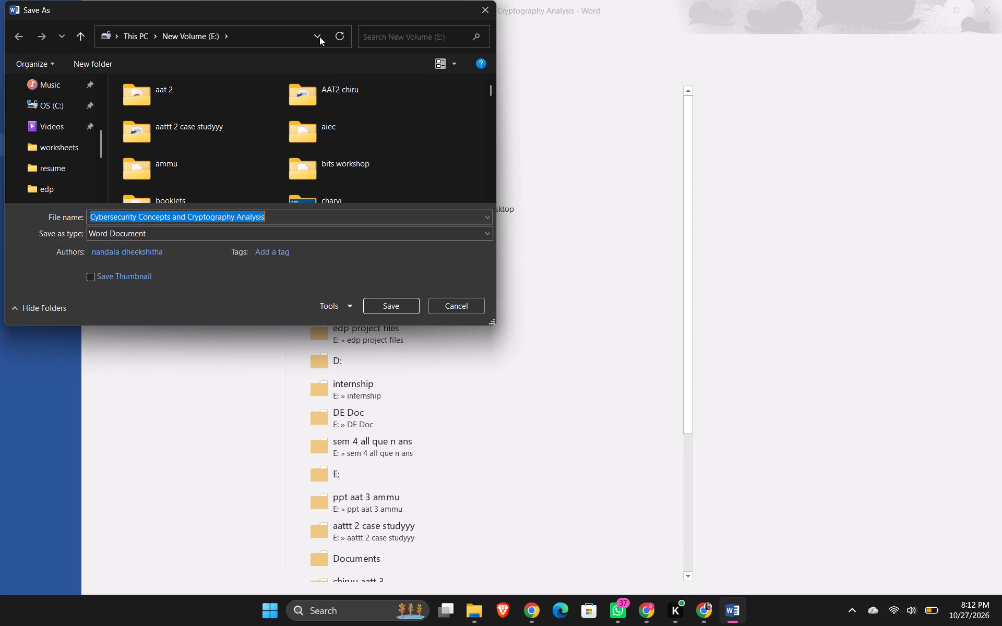
click(88, 58)
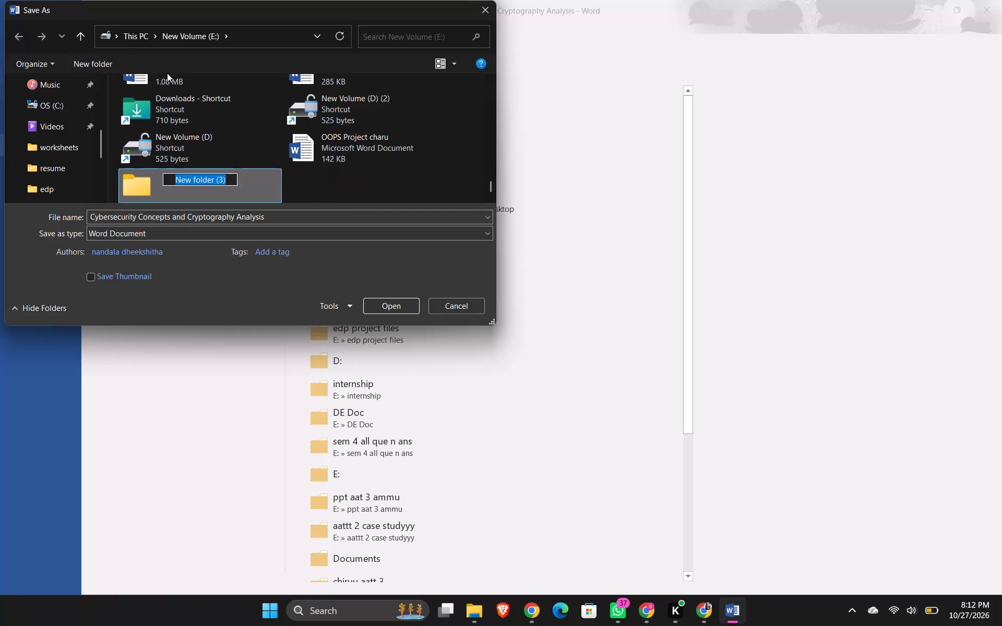
key(BackSpace)
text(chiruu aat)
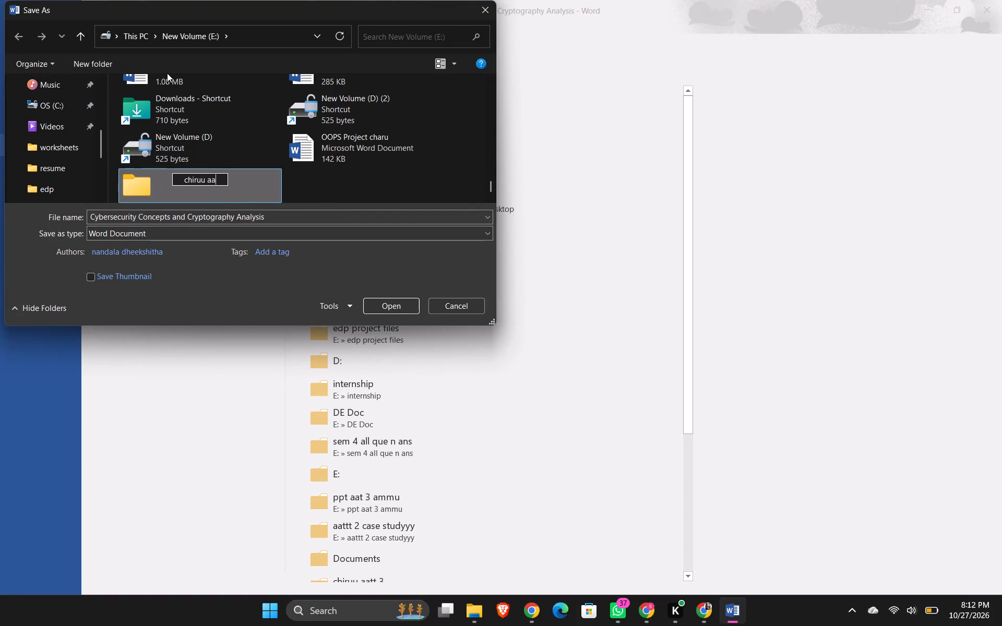
Complete the new folder's name on drive E: as "chiruu aat 5th sem".
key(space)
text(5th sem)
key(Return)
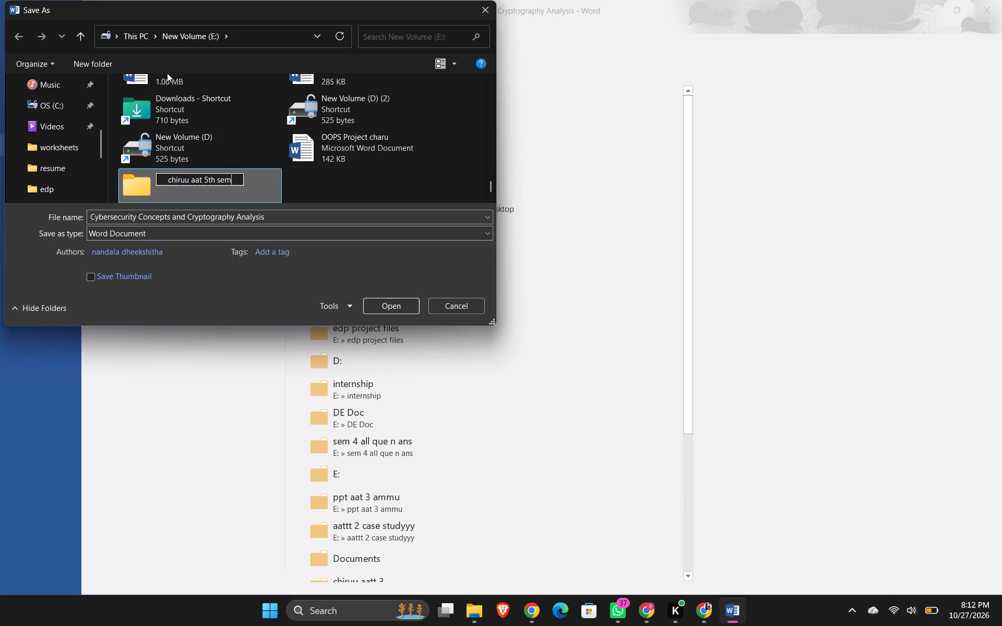
Save the document inside the "chiruu aat 5th sem" folder as a Word document named "ism assignment doc".
double_click(153, 186)
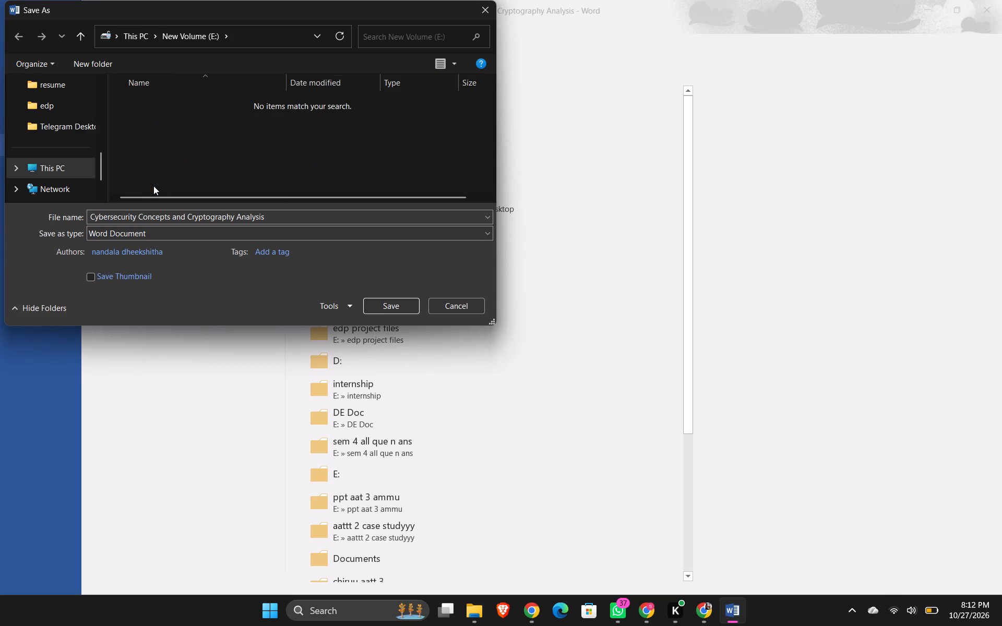
drag(269, 218, 95, 204)
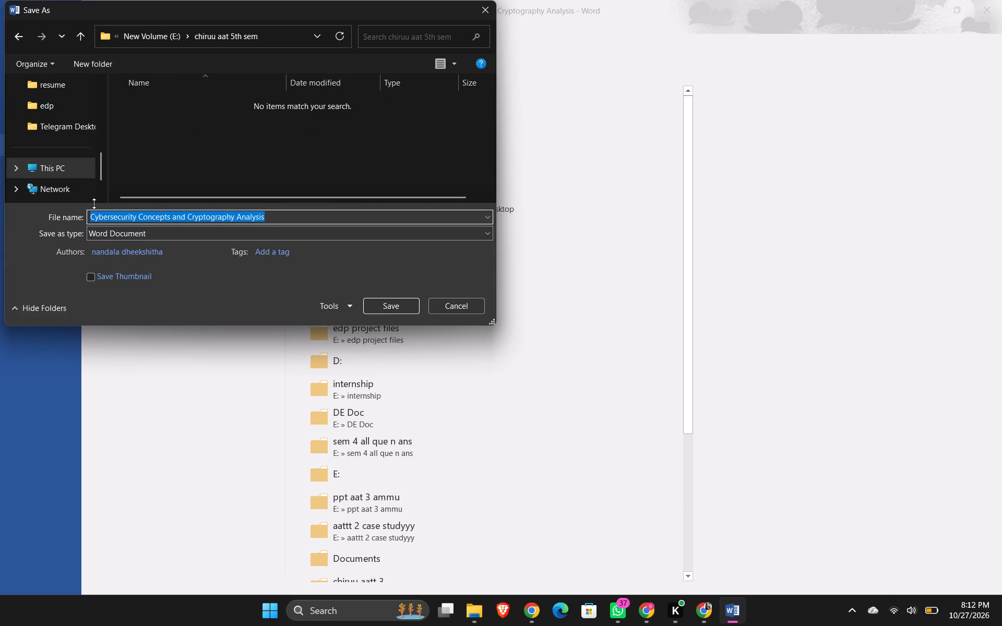
key(BackSpace)
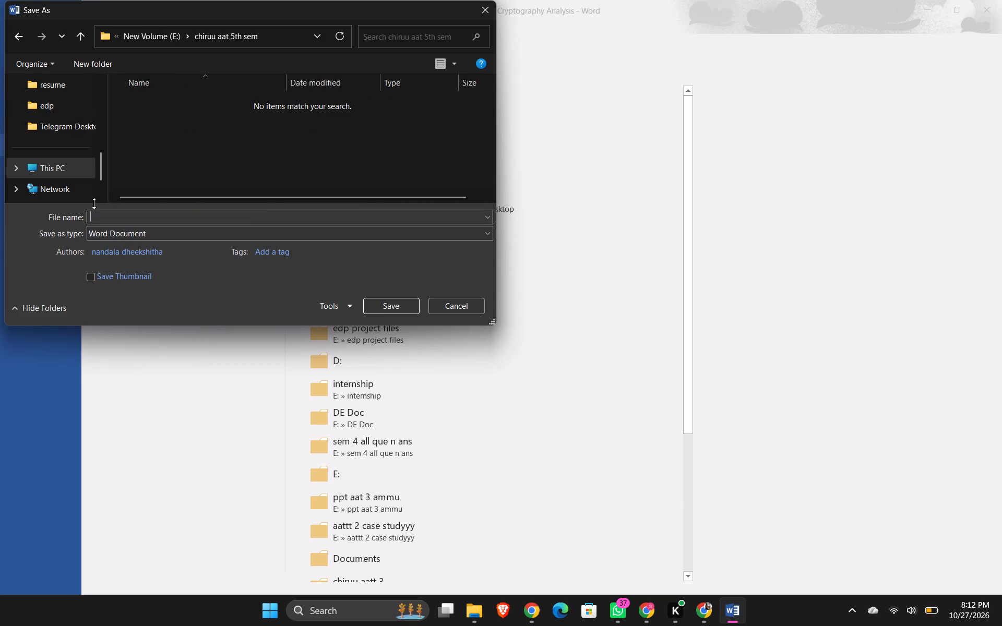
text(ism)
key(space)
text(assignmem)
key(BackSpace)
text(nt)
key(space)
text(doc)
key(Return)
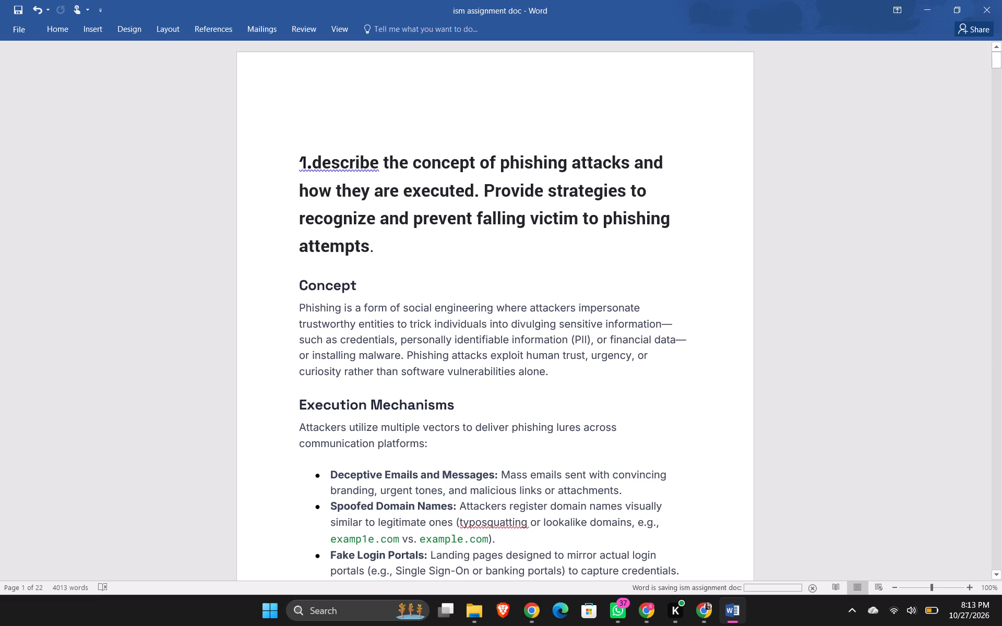